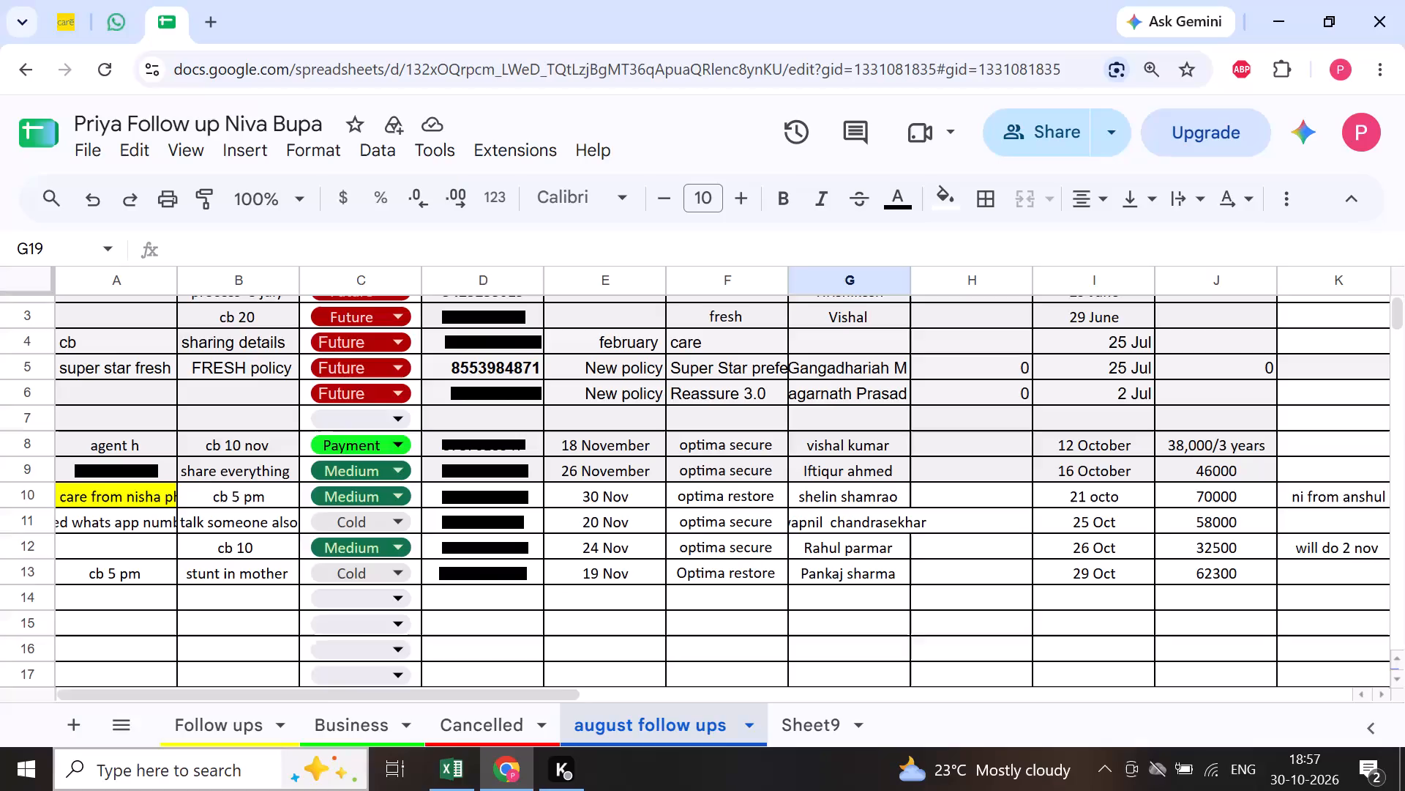
Switch to the Excel workbook and look over the Main Points list on Sheet2 and the policy features on Sheet6.
click(475, 578)
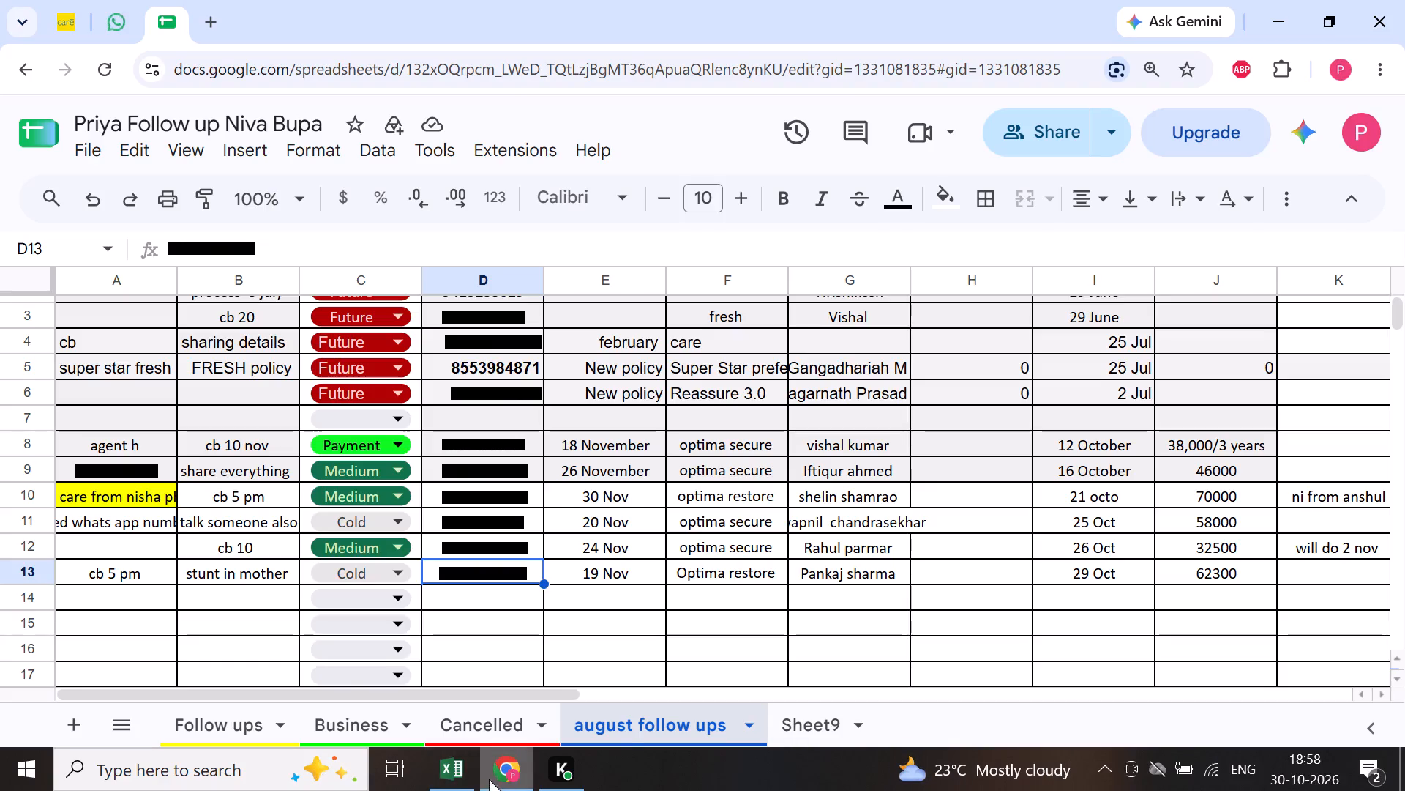
click(463, 781)
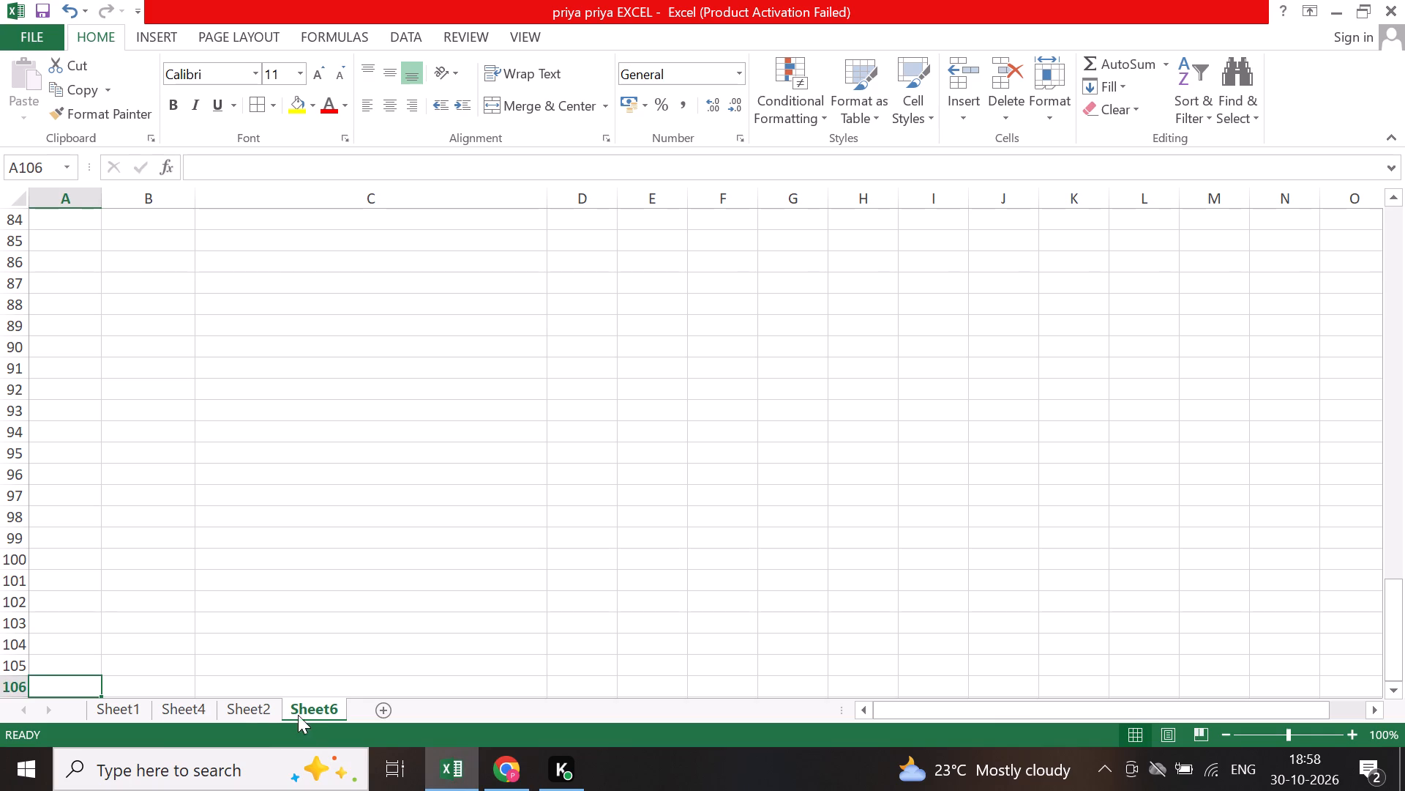
click(250, 709)
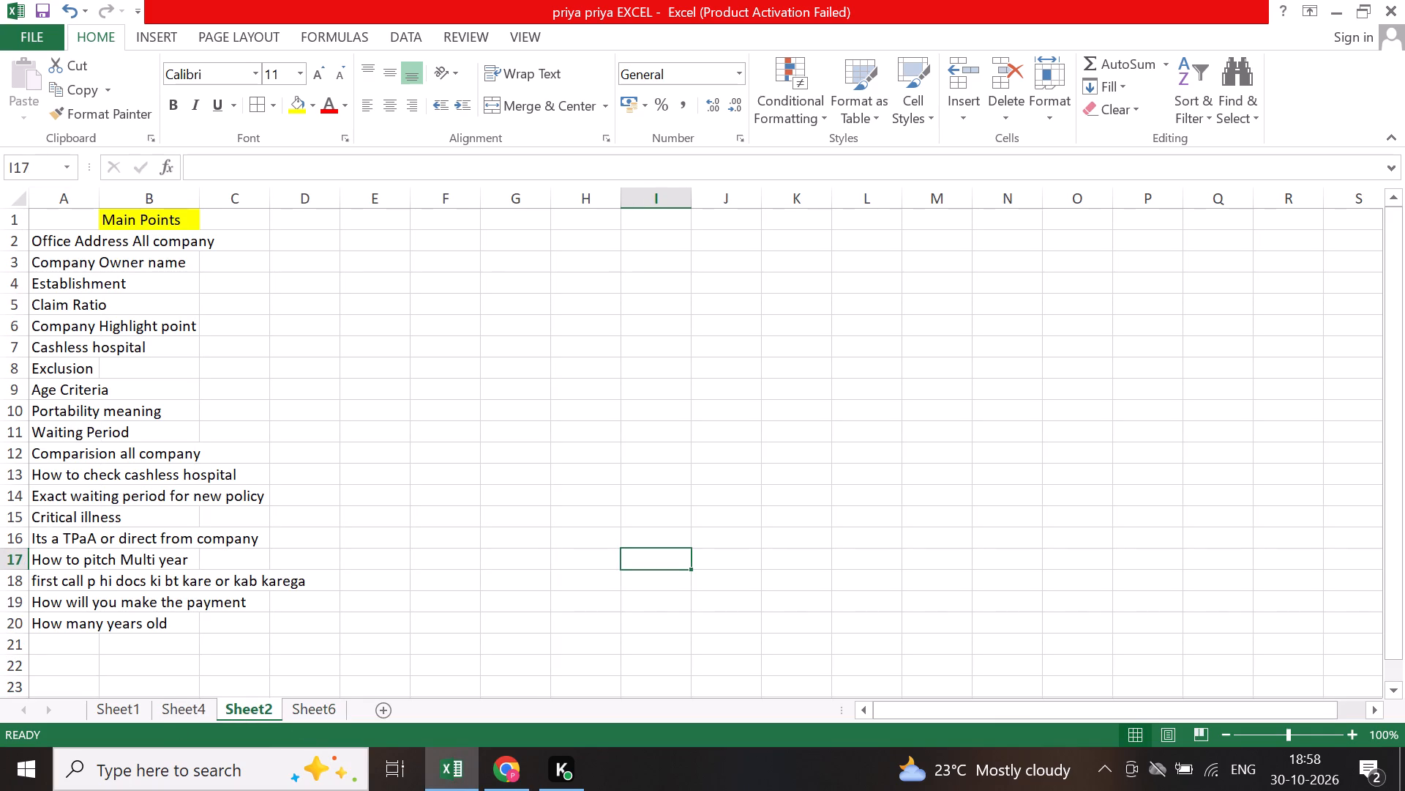
click(249, 666)
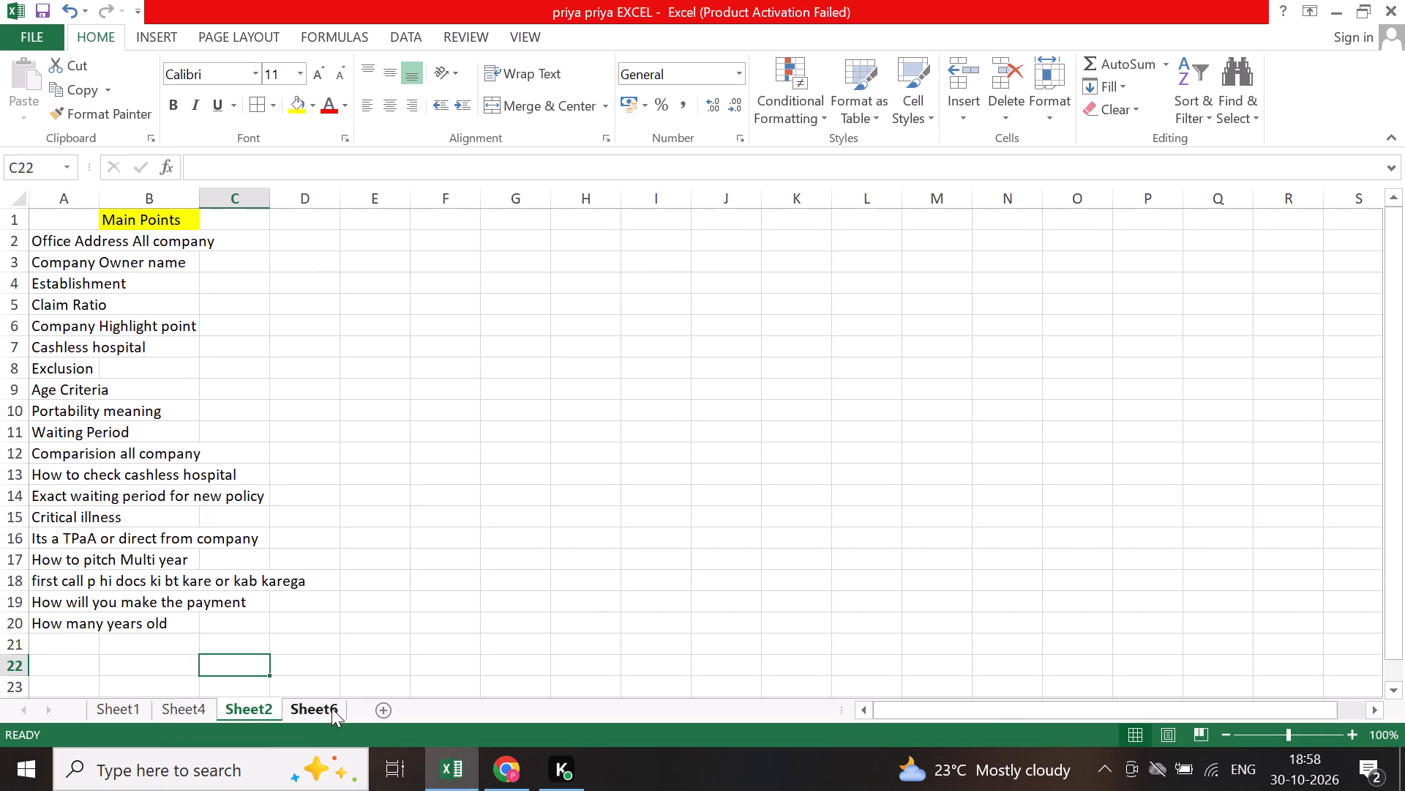
click(331, 708)
click(277, 608)
key(Up)
key(Up)
key(Up)
key(Up)
key(Up)
key(Up)
key(Up)
key(Up)
key(Up)
key(Up)
key(Up)
key(Up)
key(Up)
key(Up)
key(Up)
key(Up)
key(Up)
key(Up)
key(Up)
key(Up)
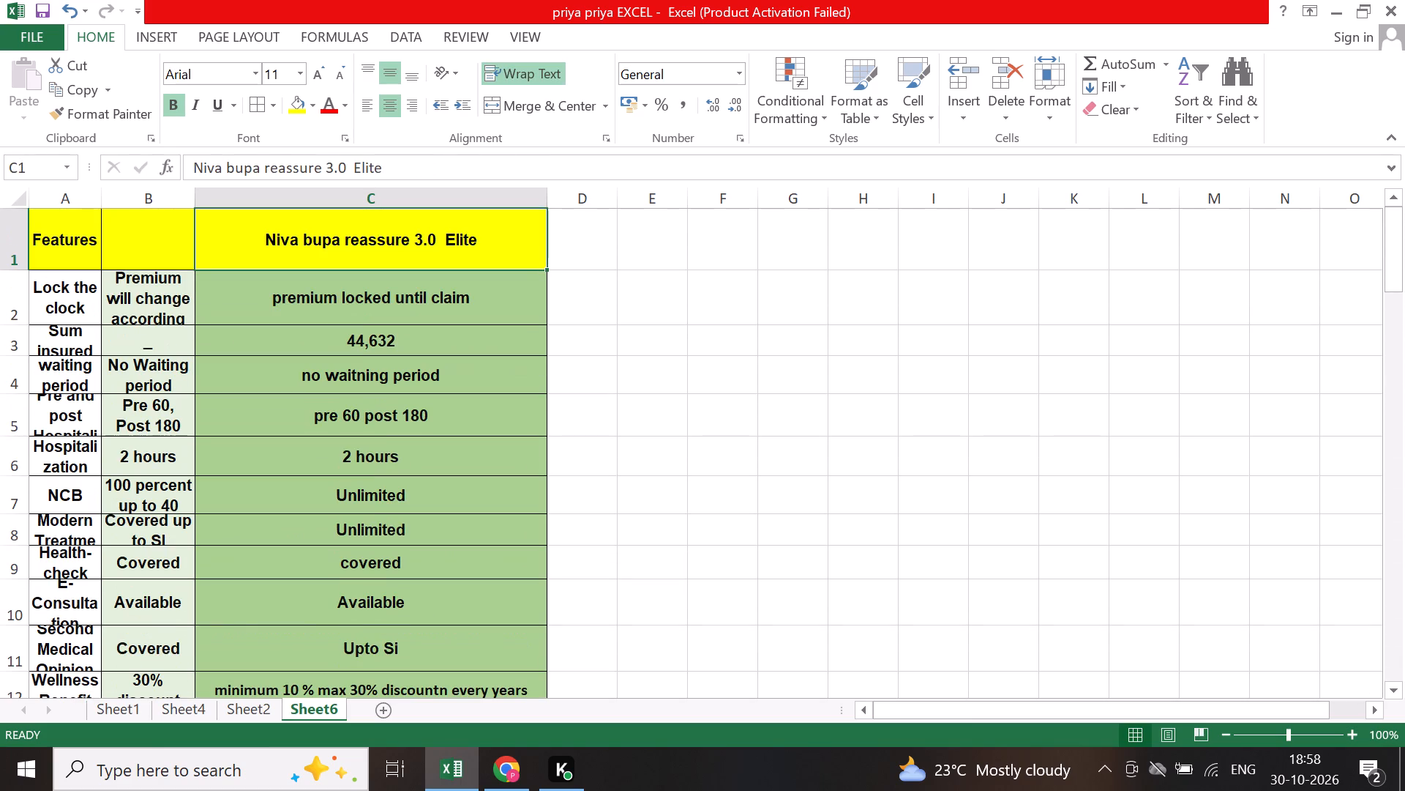
Review the name, amount and reason entries in the table on Sheet4.
click(171, 718)
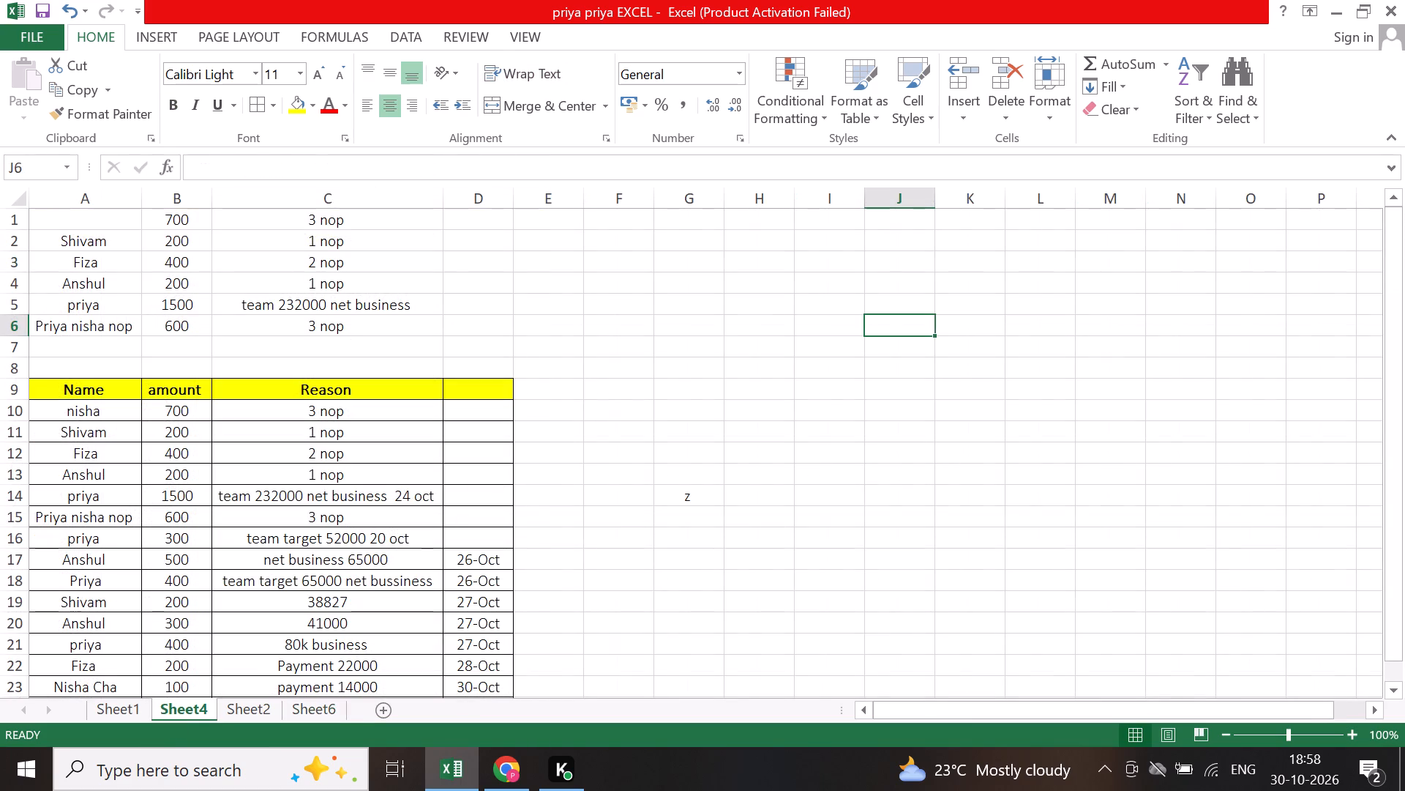
click(441, 500)
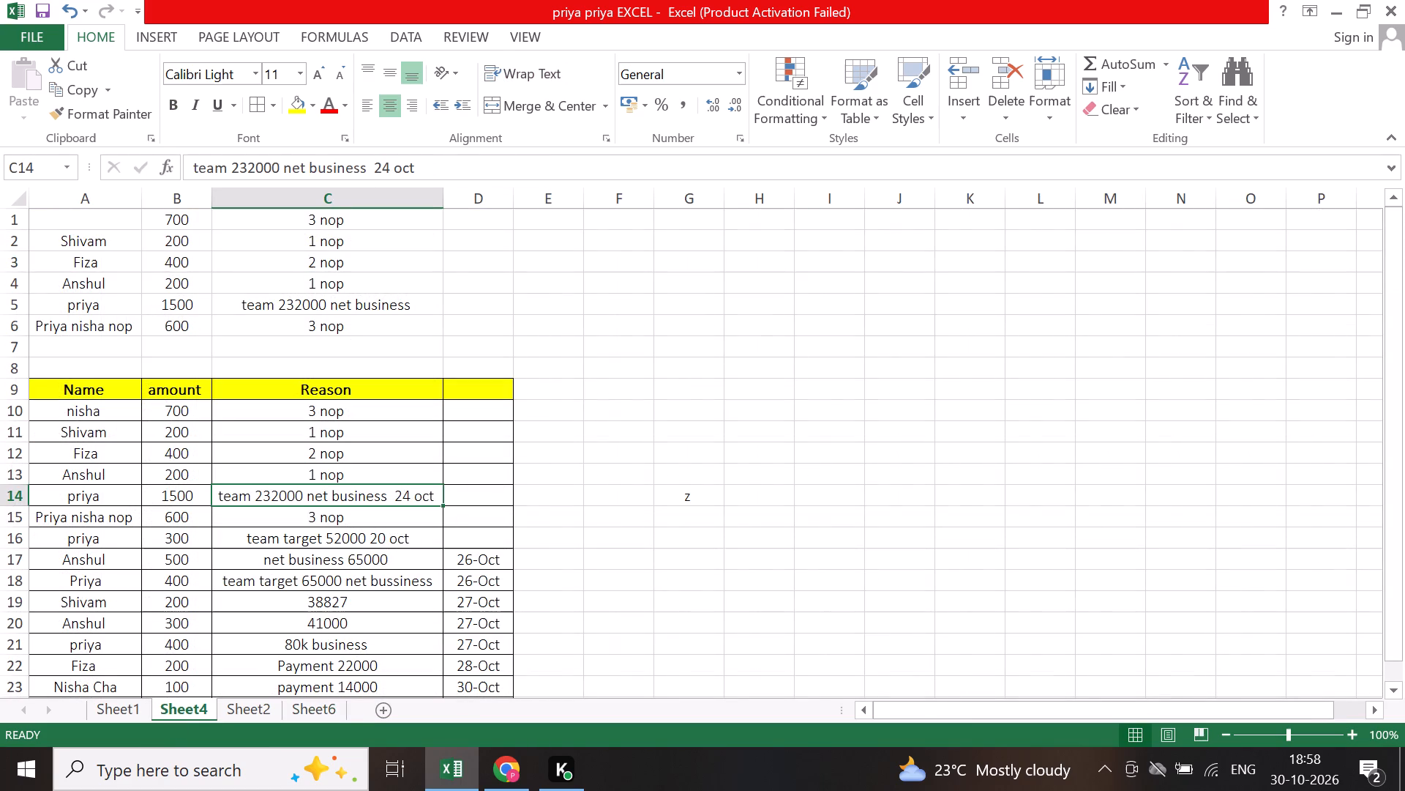
key(Up)
key(Up)
key(Up)
key(Down)
key(Down)
key(Down)
key(Down)
key(Down)
key(Down)
key(Down)
key(Down)
key(Down)
key(Down)
key(Down)
key(Down)
key(Down)
key(Down)
key(Down)
key(Down)
key(Down)
key(Down)
key(Down)
key(Down)
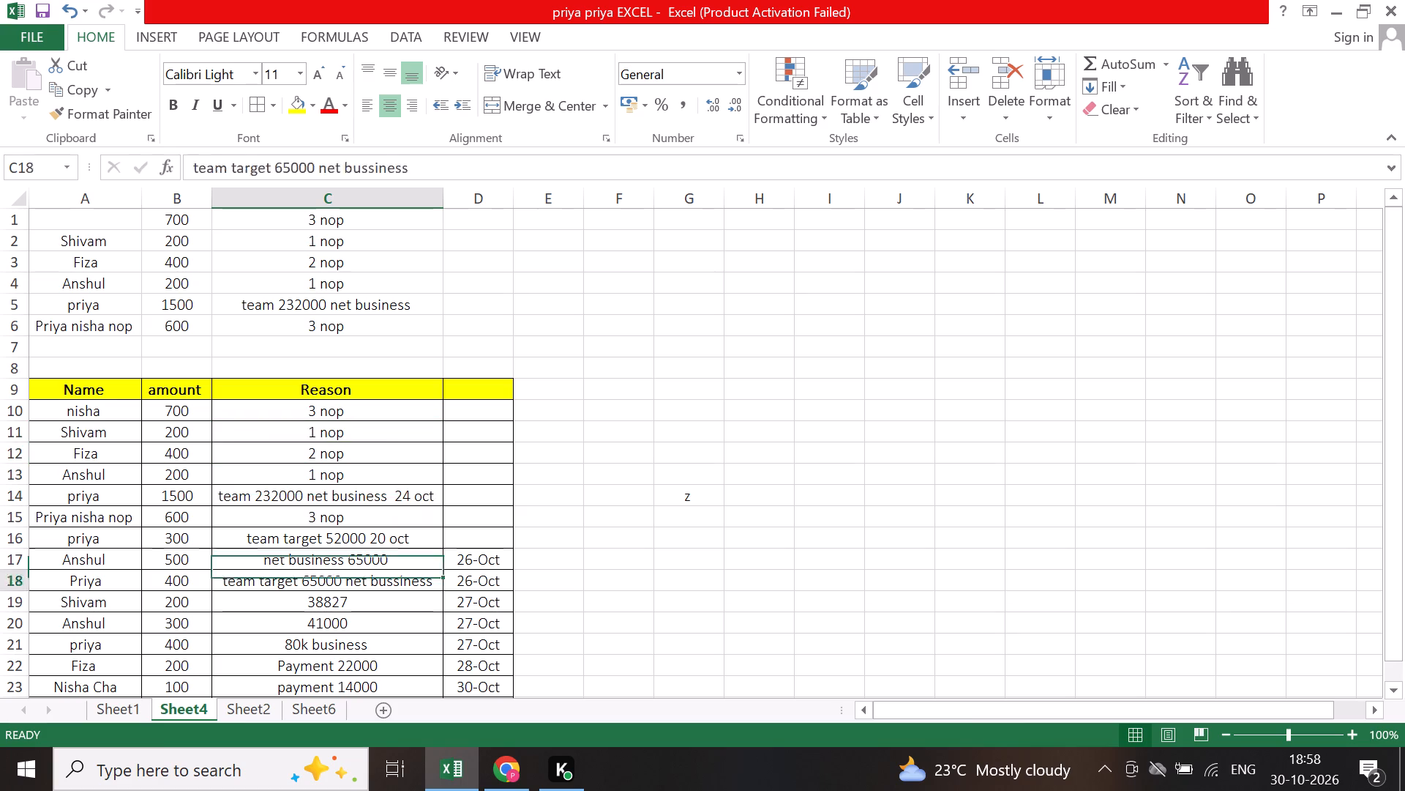
key(Up)
key(Up)
key(Up)
key(Up)
key(Up)
key(Up)
key(Up)
key(Up)
key(Up)
key(Up)
key(Up)
key(Up)
key(Up)
key(Up)
key(Up)
key(Up)
key(Up)
key(Up)
key(Up)
key(Up)
key(Up)
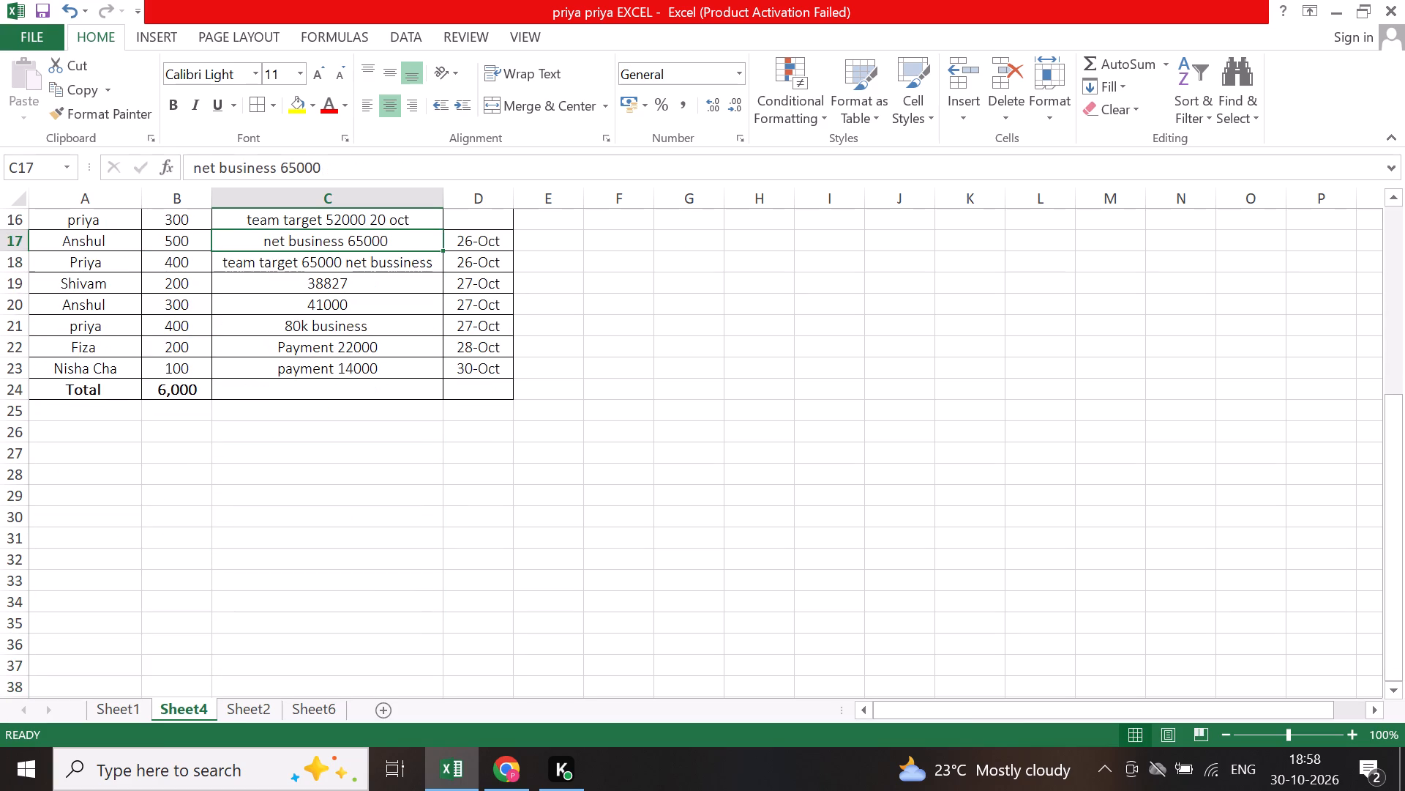
key(Up)
key(Up)
key(Up)
key(Up)
key(Up)
key(Up)
key(Up)
key(Up)
key(Up)
key(Up)
key(Up)
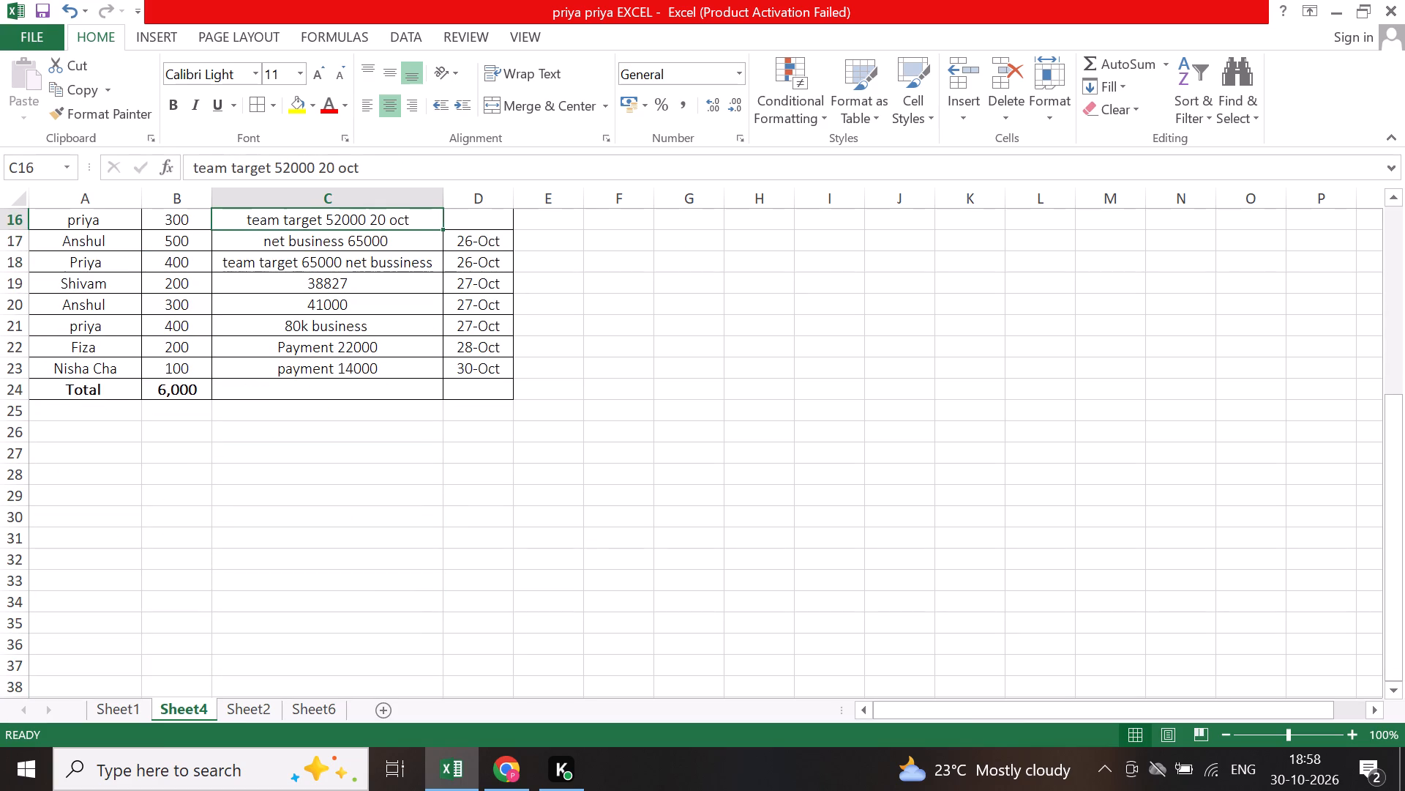
key(Down)
key(Down)
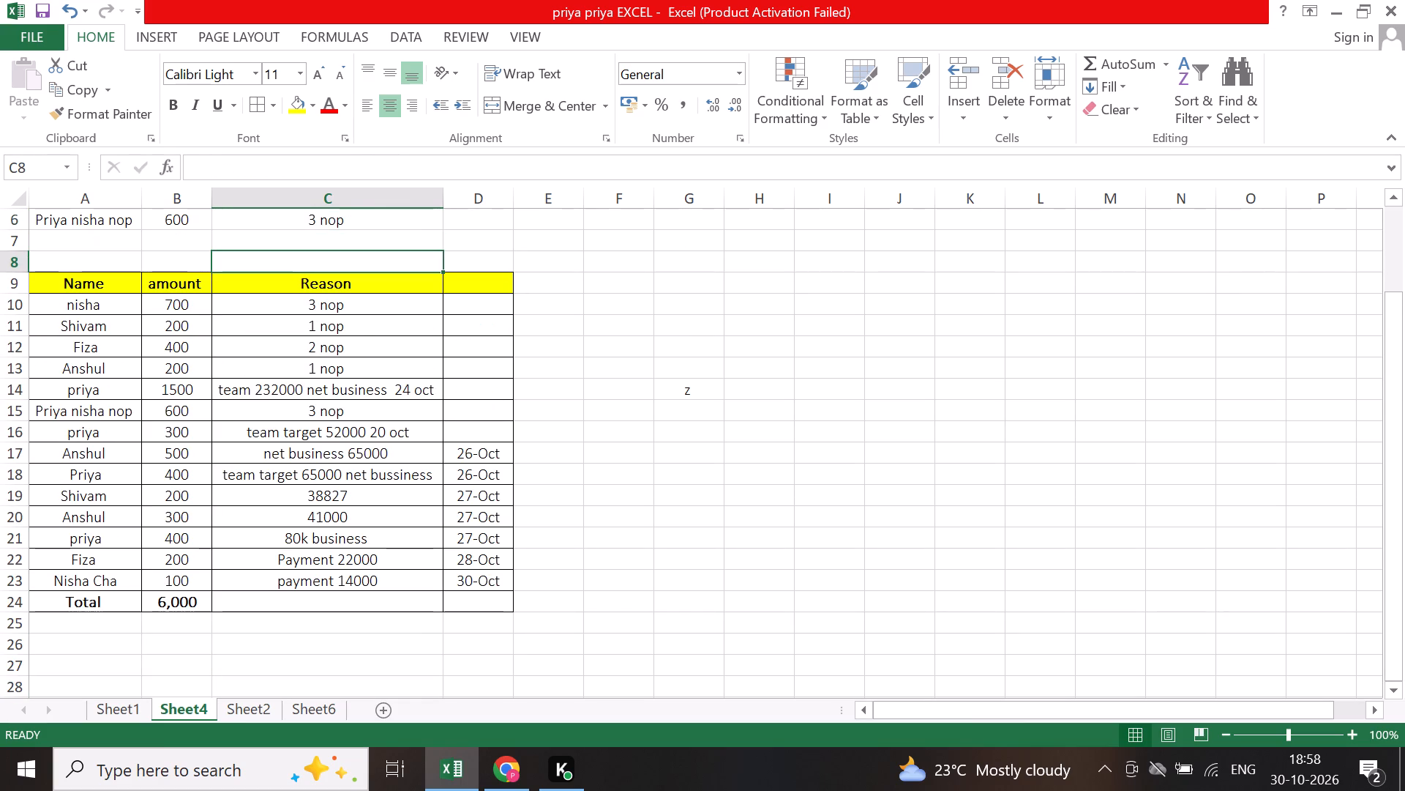
key(Down)
key(Left)
key(Left)
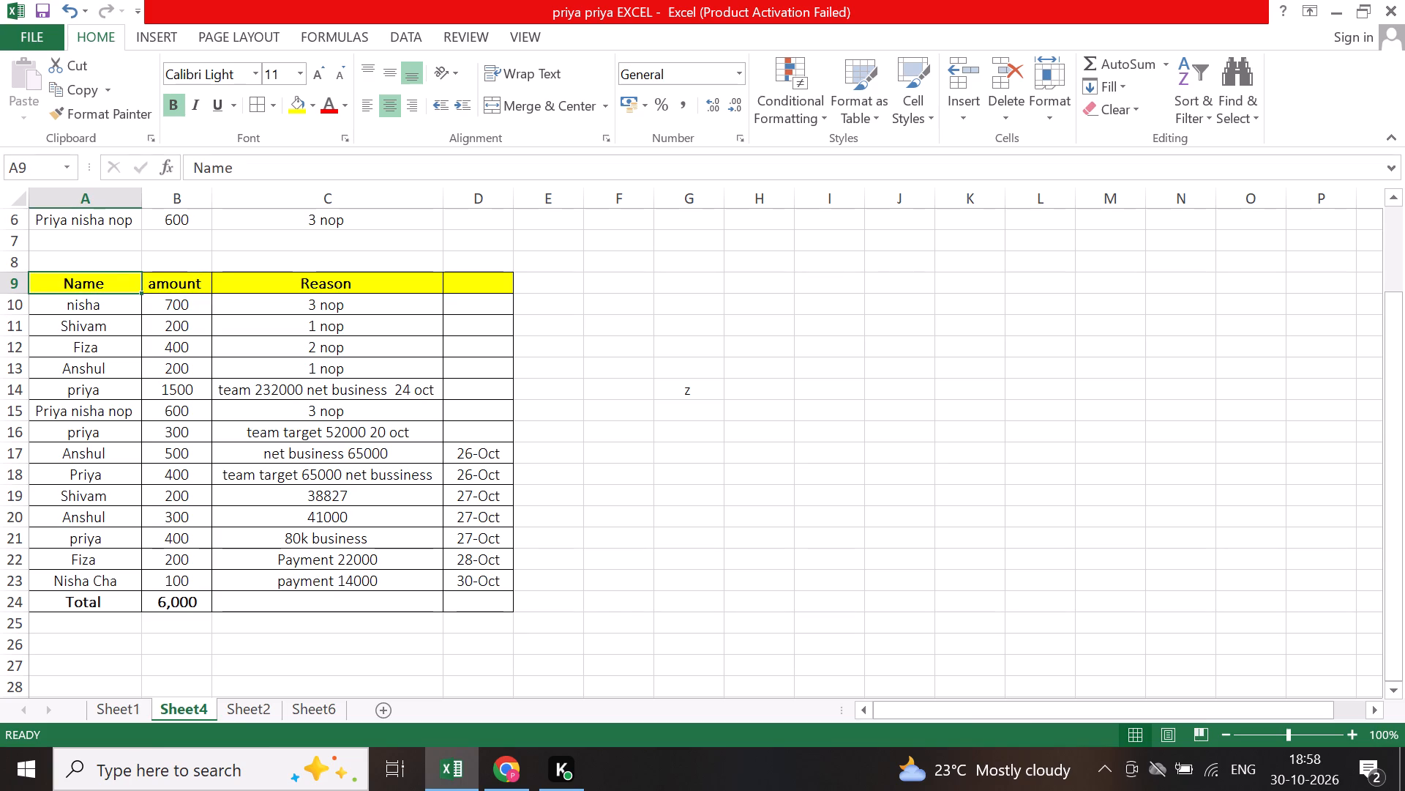
key(Down)
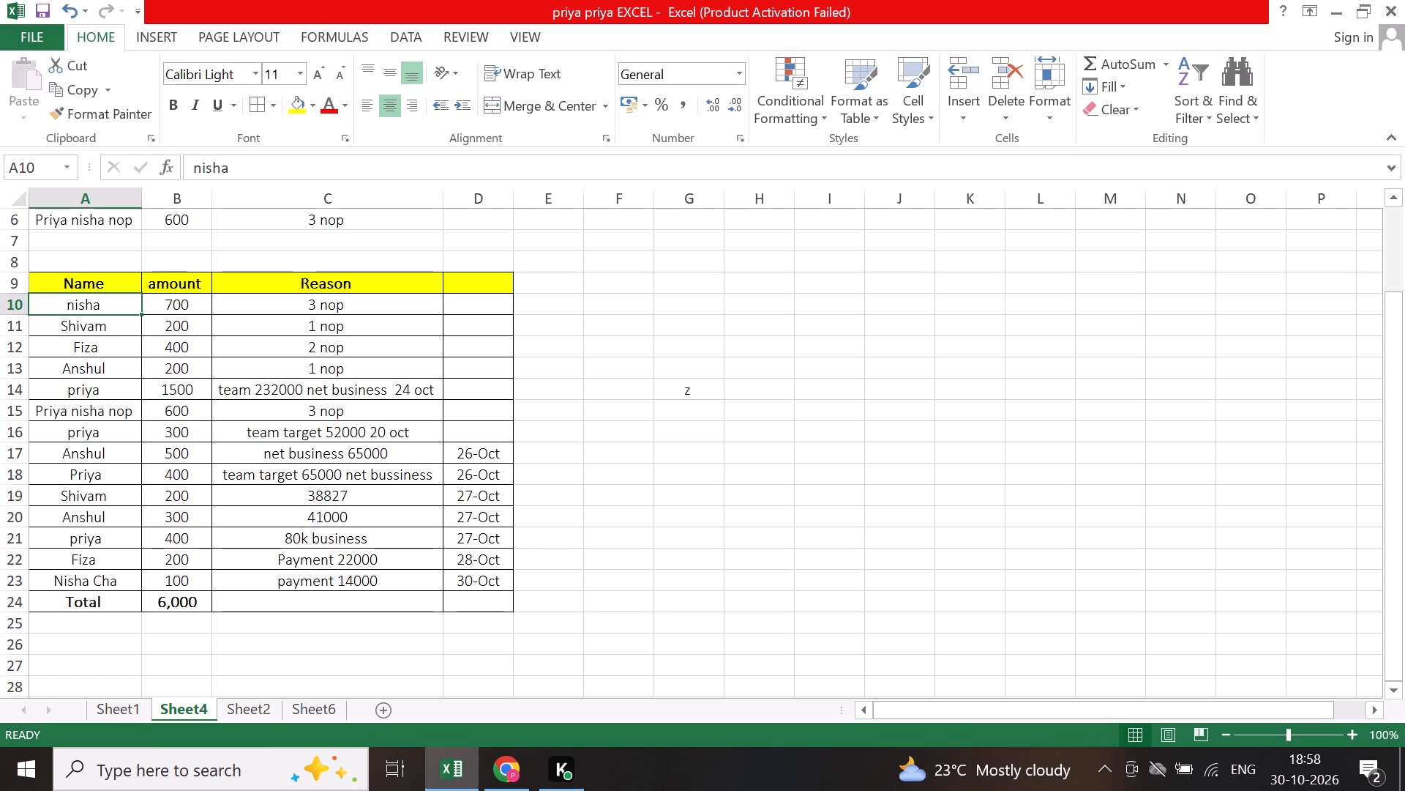
Insert an entire blank row above the first Shivam entry in the yellow-headed table, directly below nisha.
click(105, 320)
right_click(105, 320)
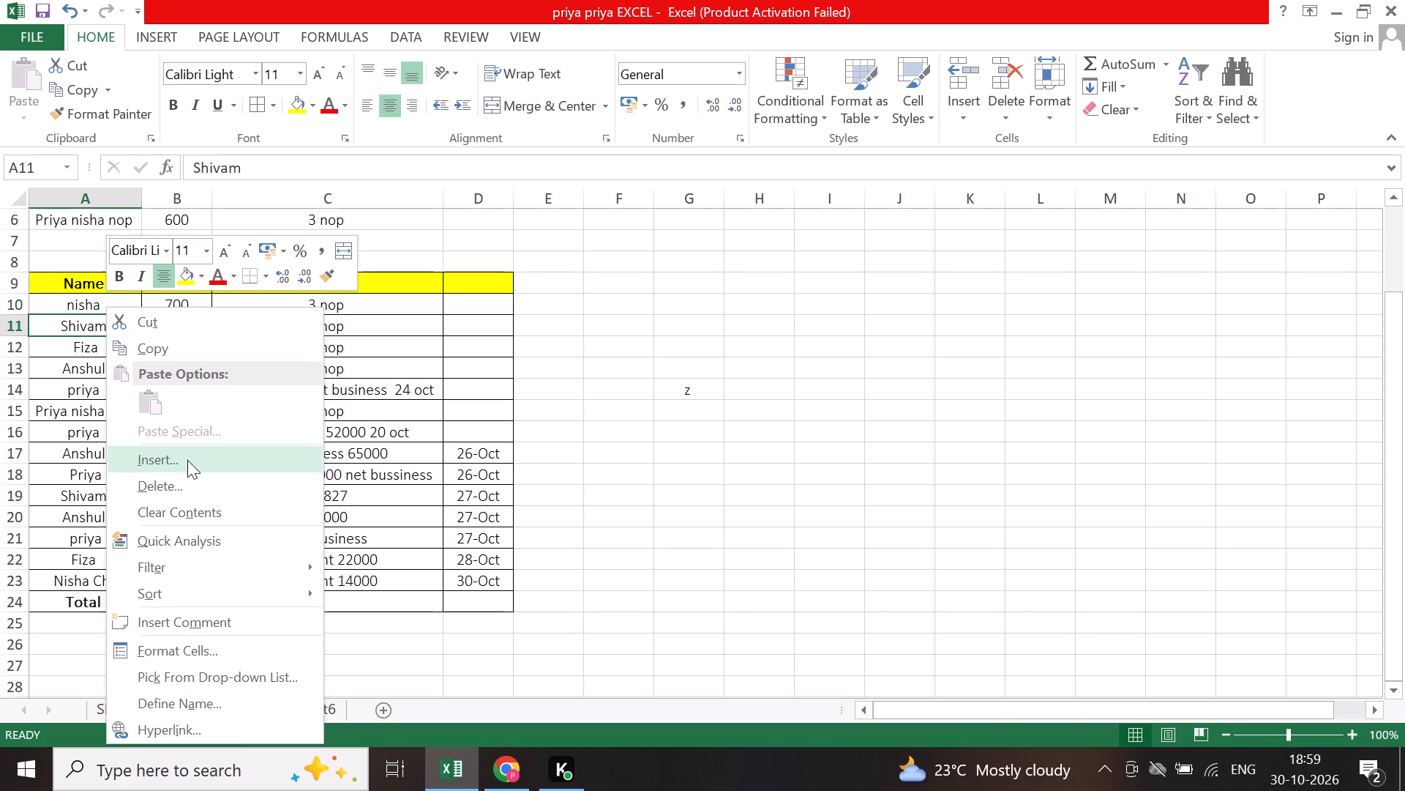
click(188, 459)
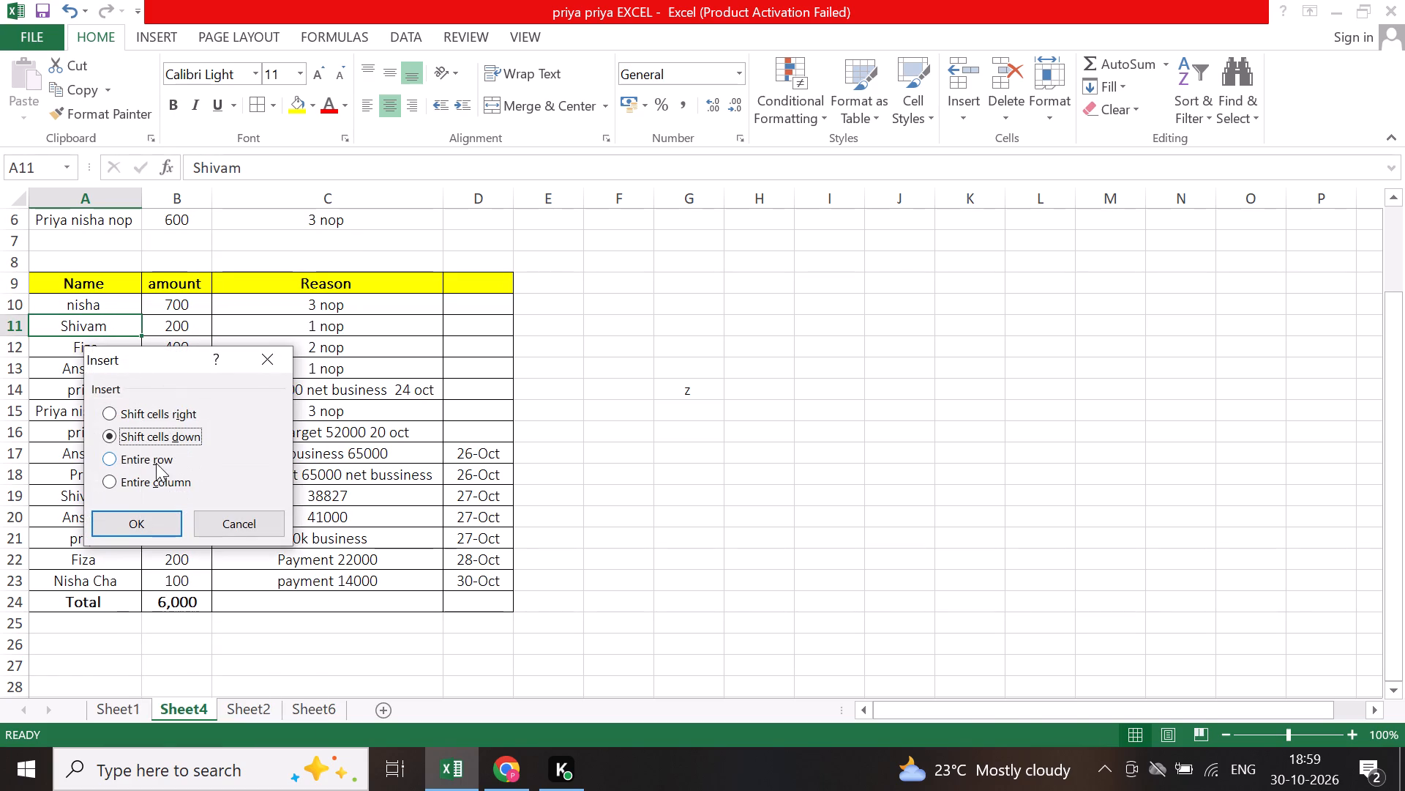
click(152, 467)
click(141, 520)
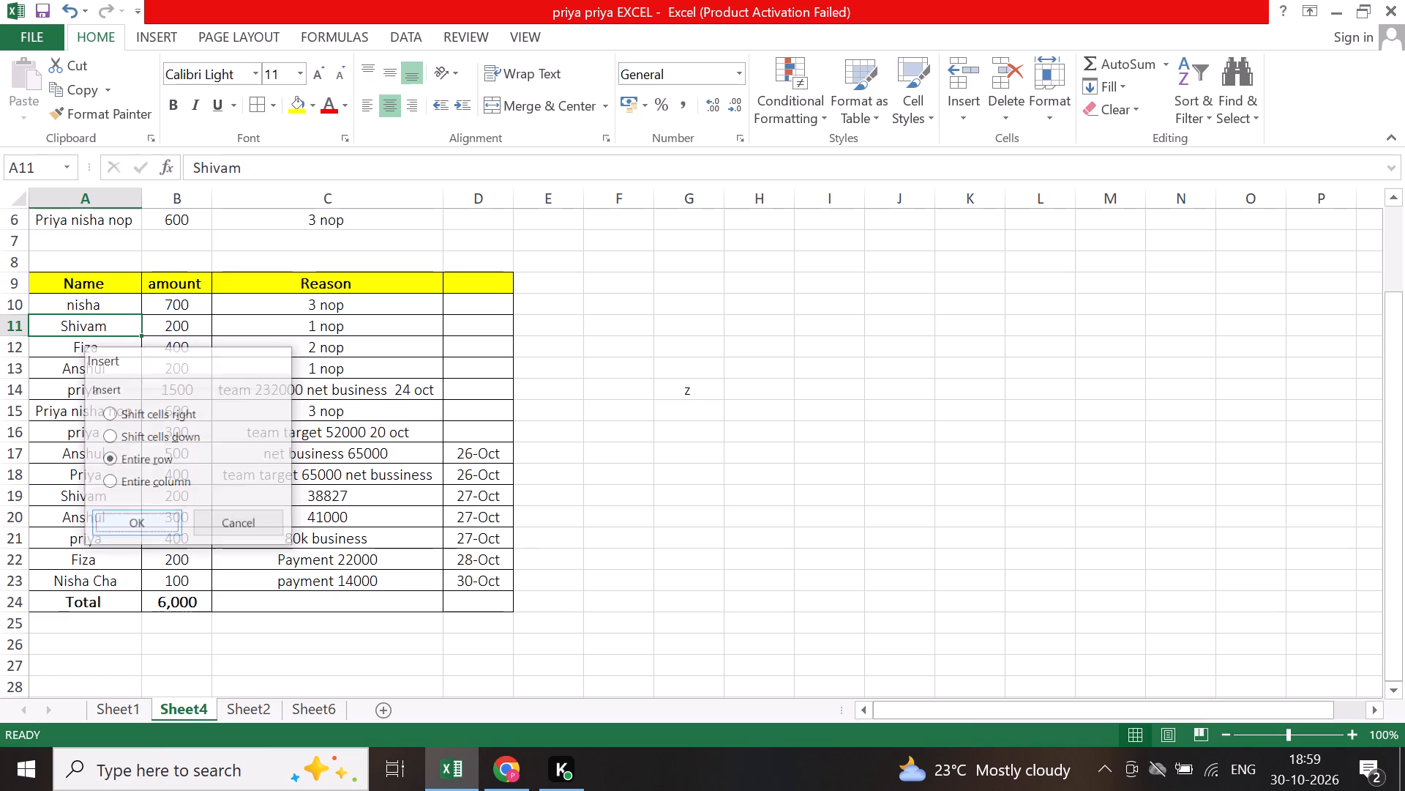
In the nisha row, set the amount to 200, the reason to 22000 and the date to 23 oct.
click(185, 305)
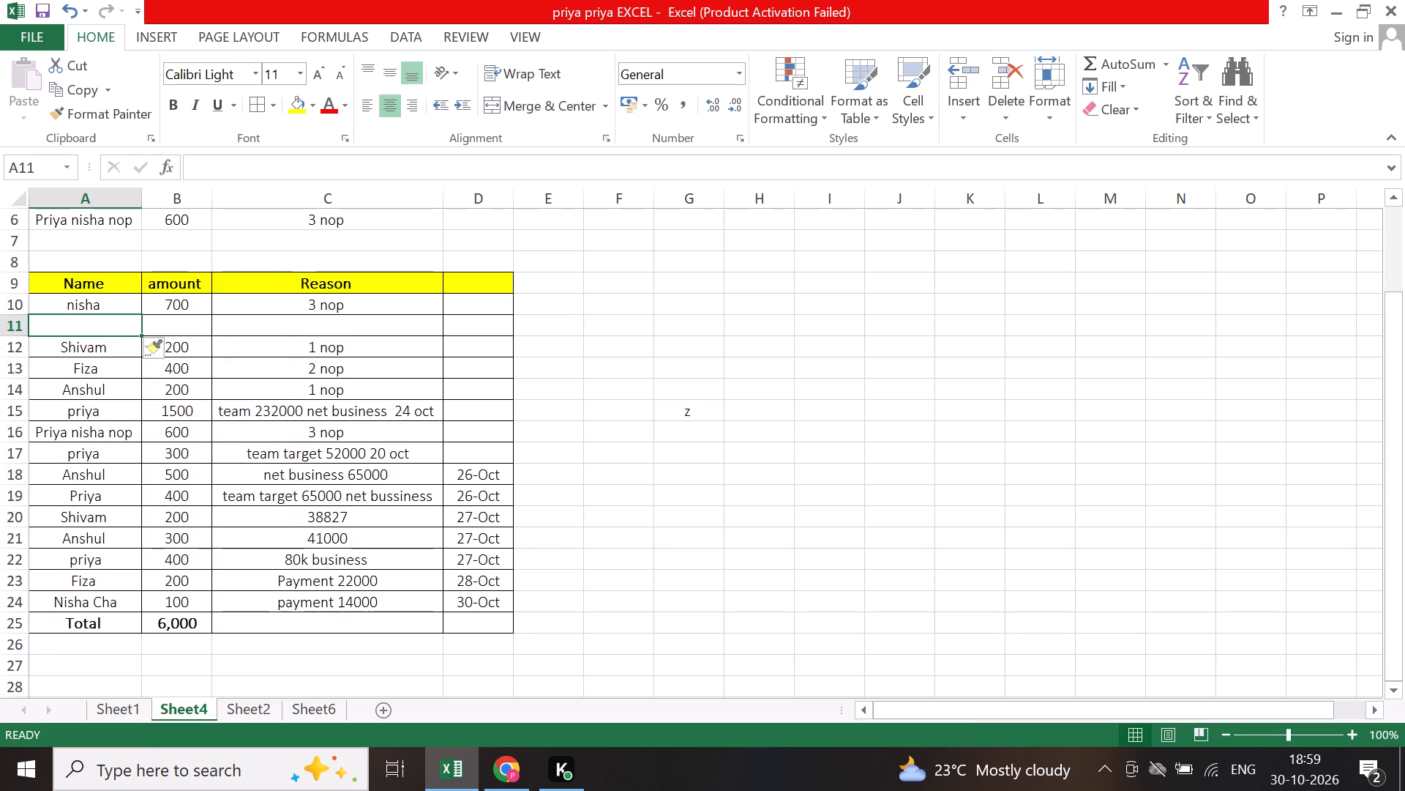
key(BackSpace)
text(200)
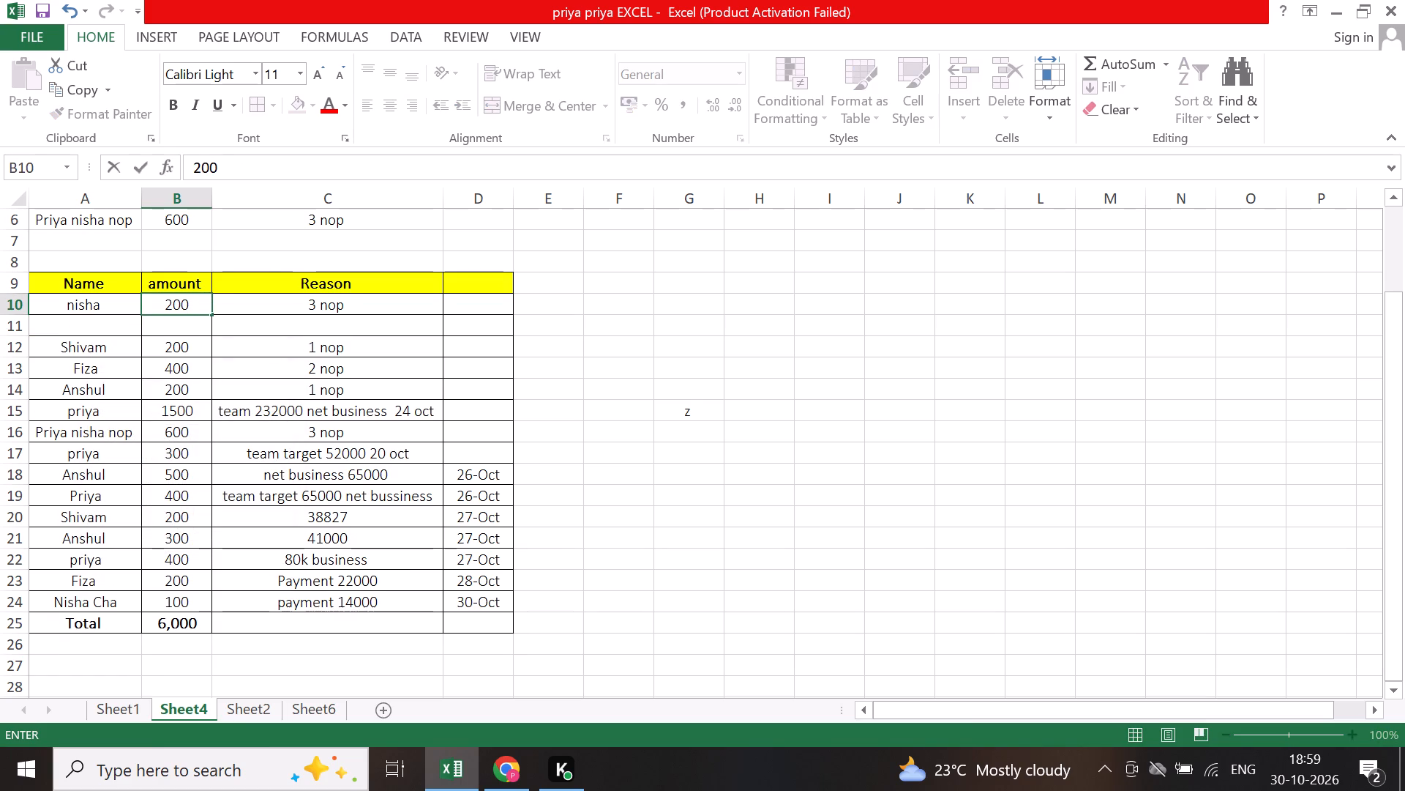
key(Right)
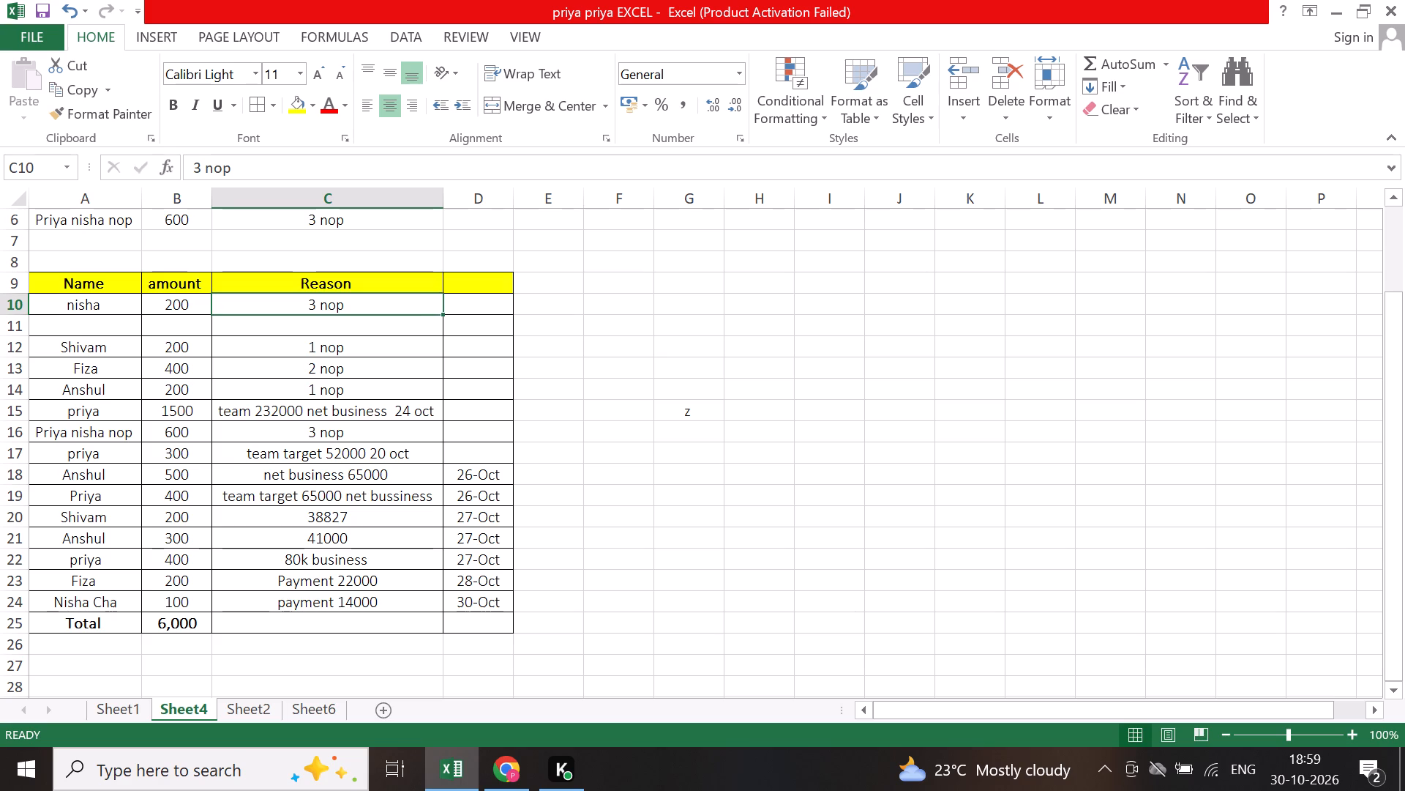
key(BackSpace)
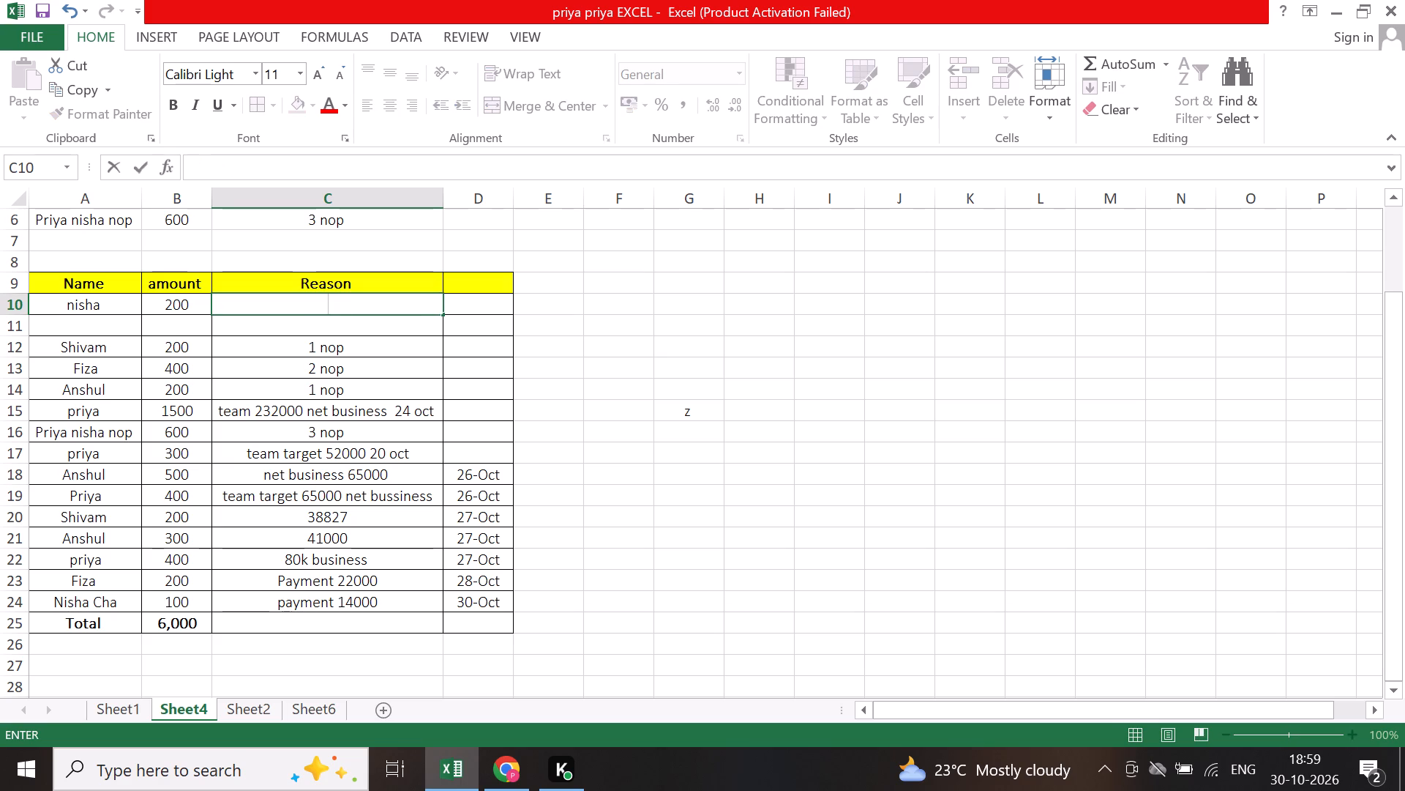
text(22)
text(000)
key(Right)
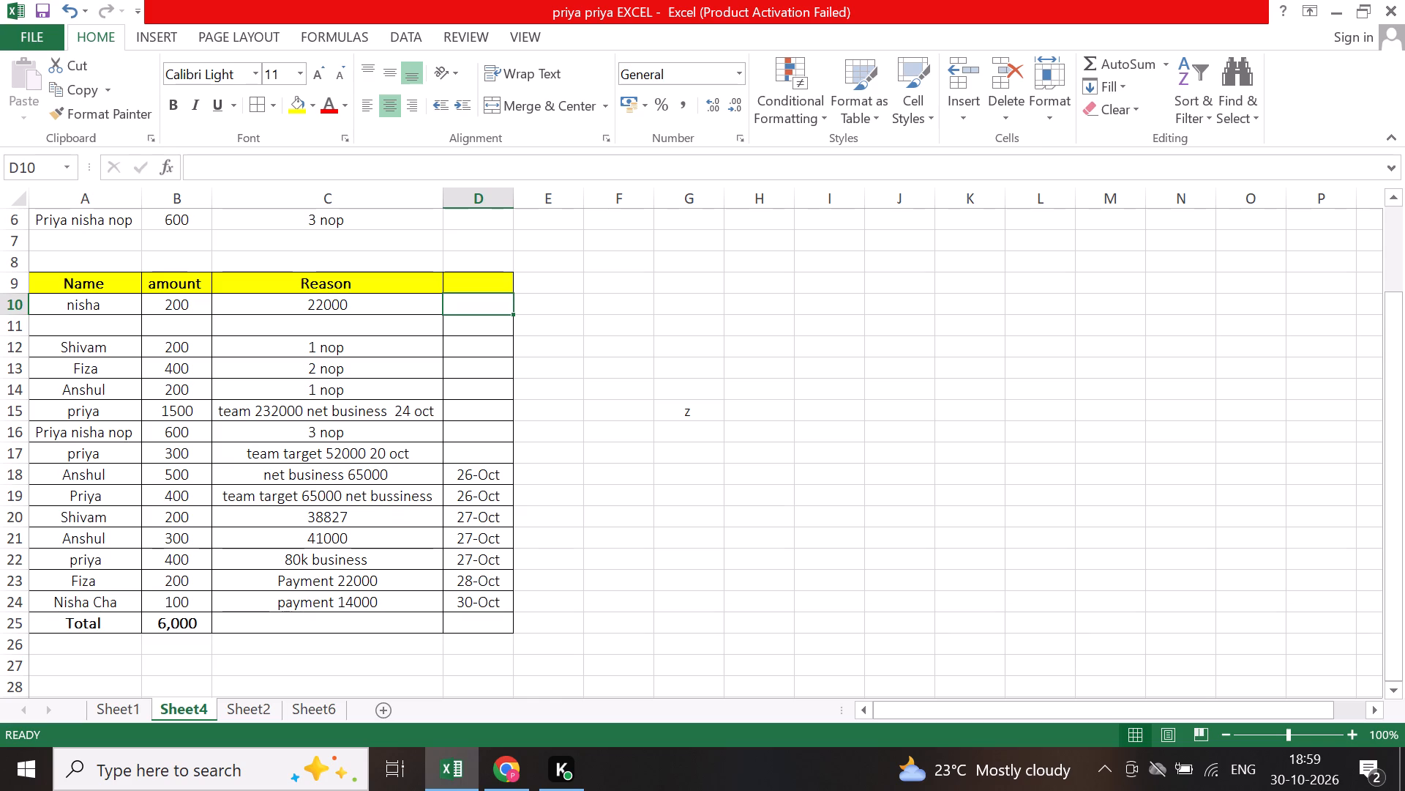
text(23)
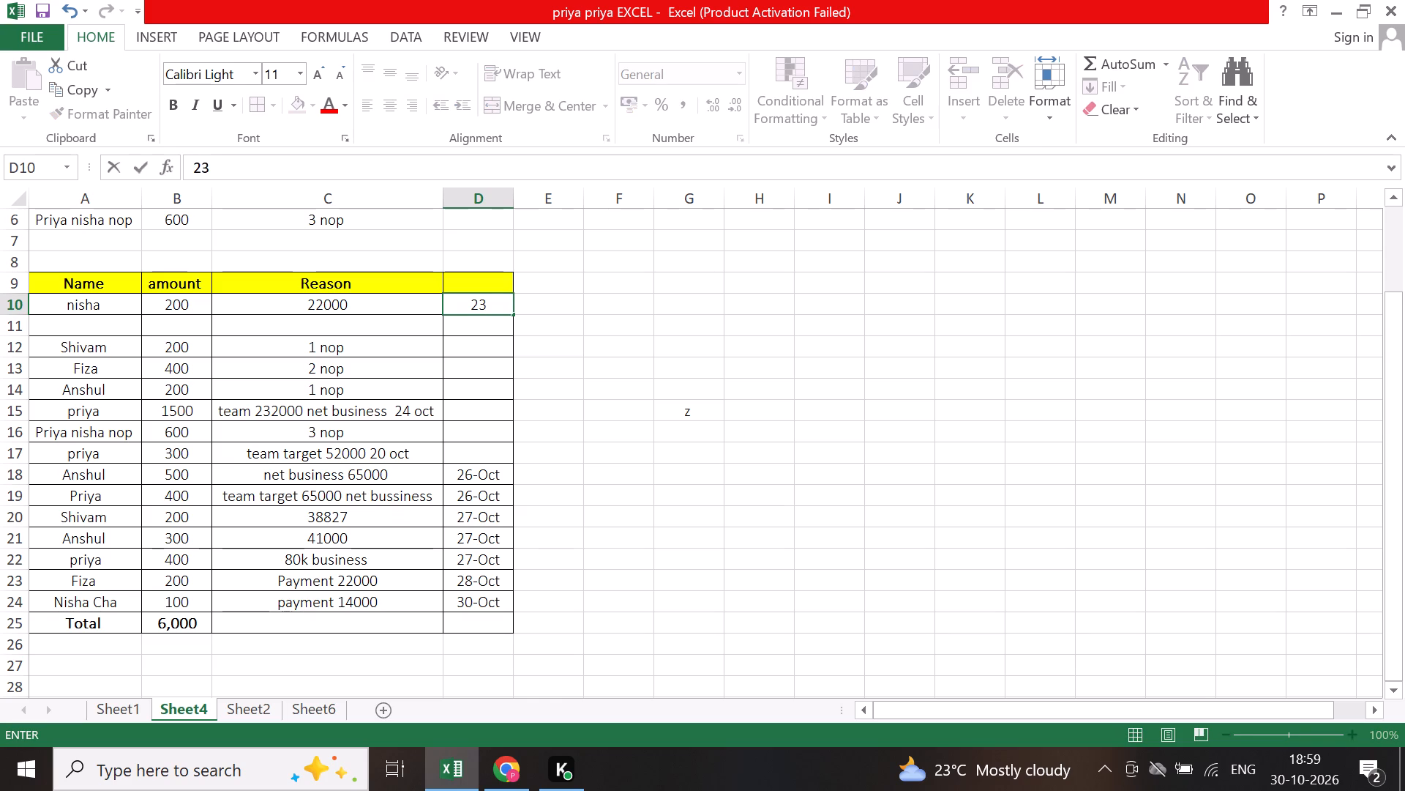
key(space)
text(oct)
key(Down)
Fill the blank row below with the name Nisha, amount 500 and reason 115500.
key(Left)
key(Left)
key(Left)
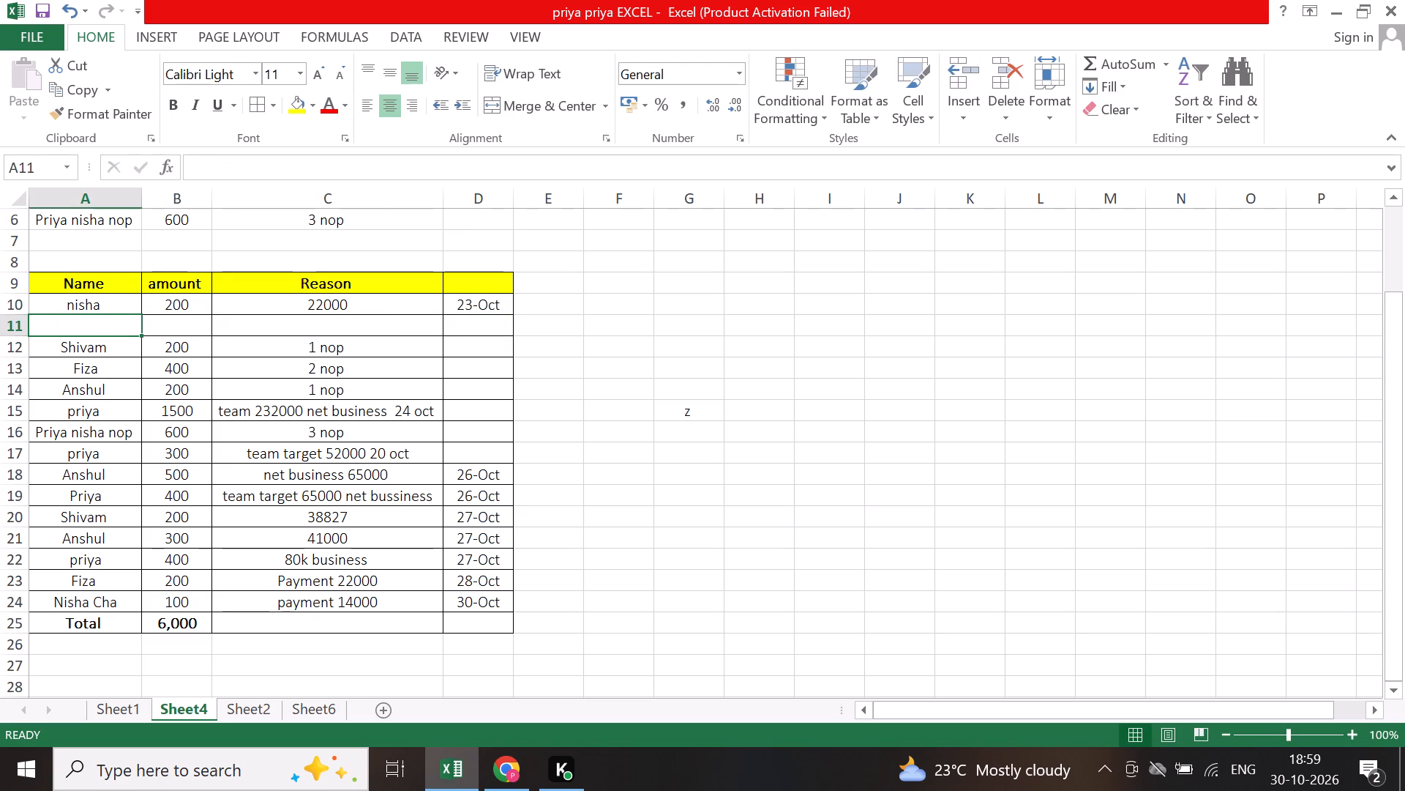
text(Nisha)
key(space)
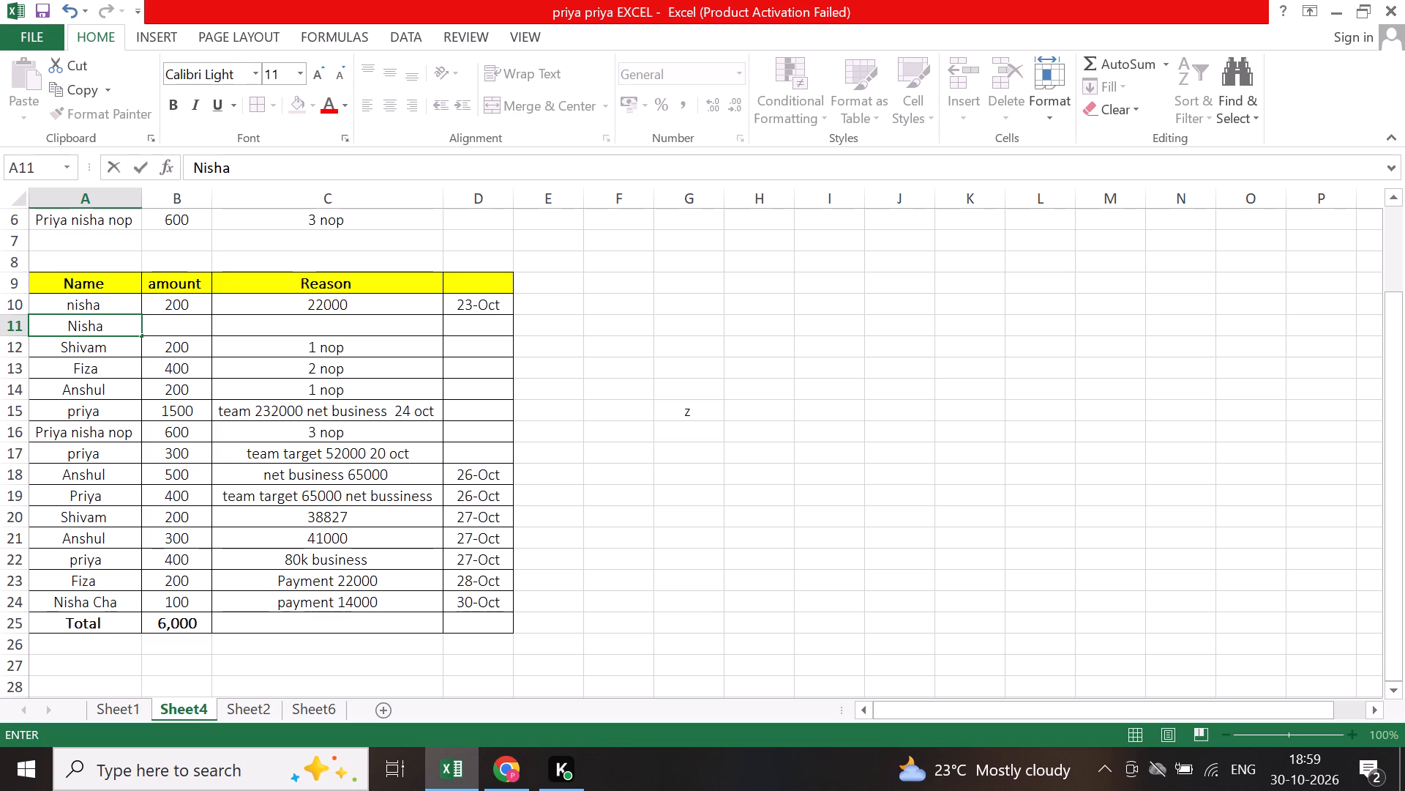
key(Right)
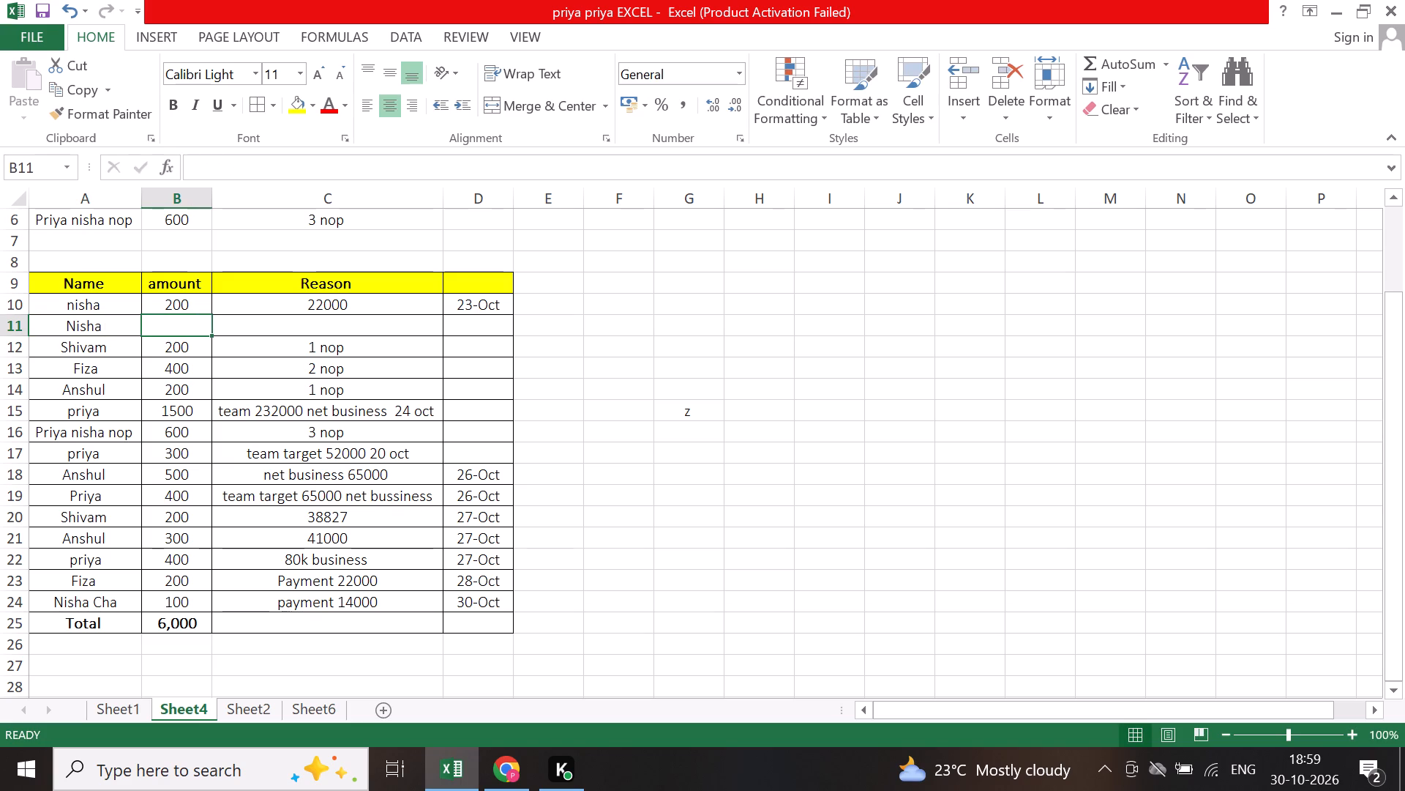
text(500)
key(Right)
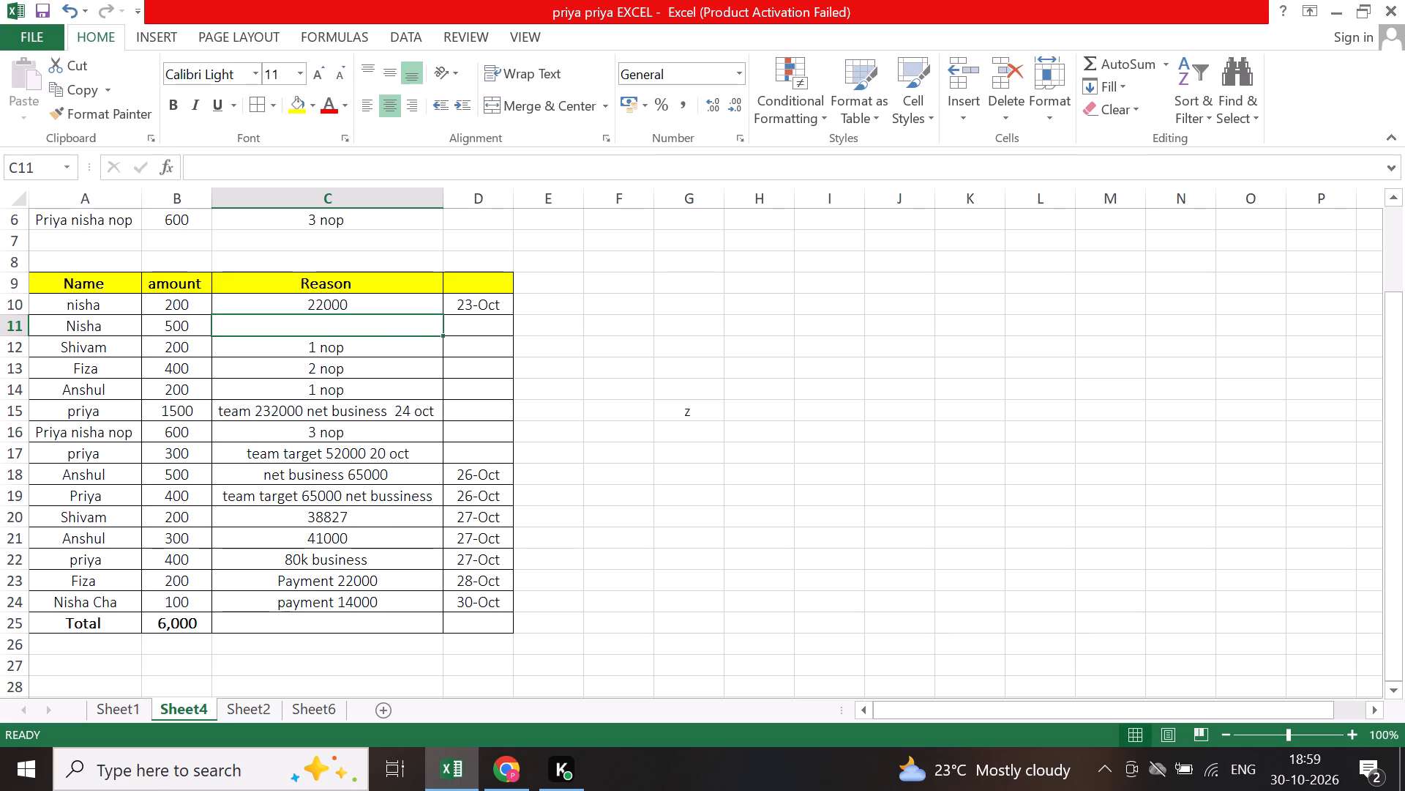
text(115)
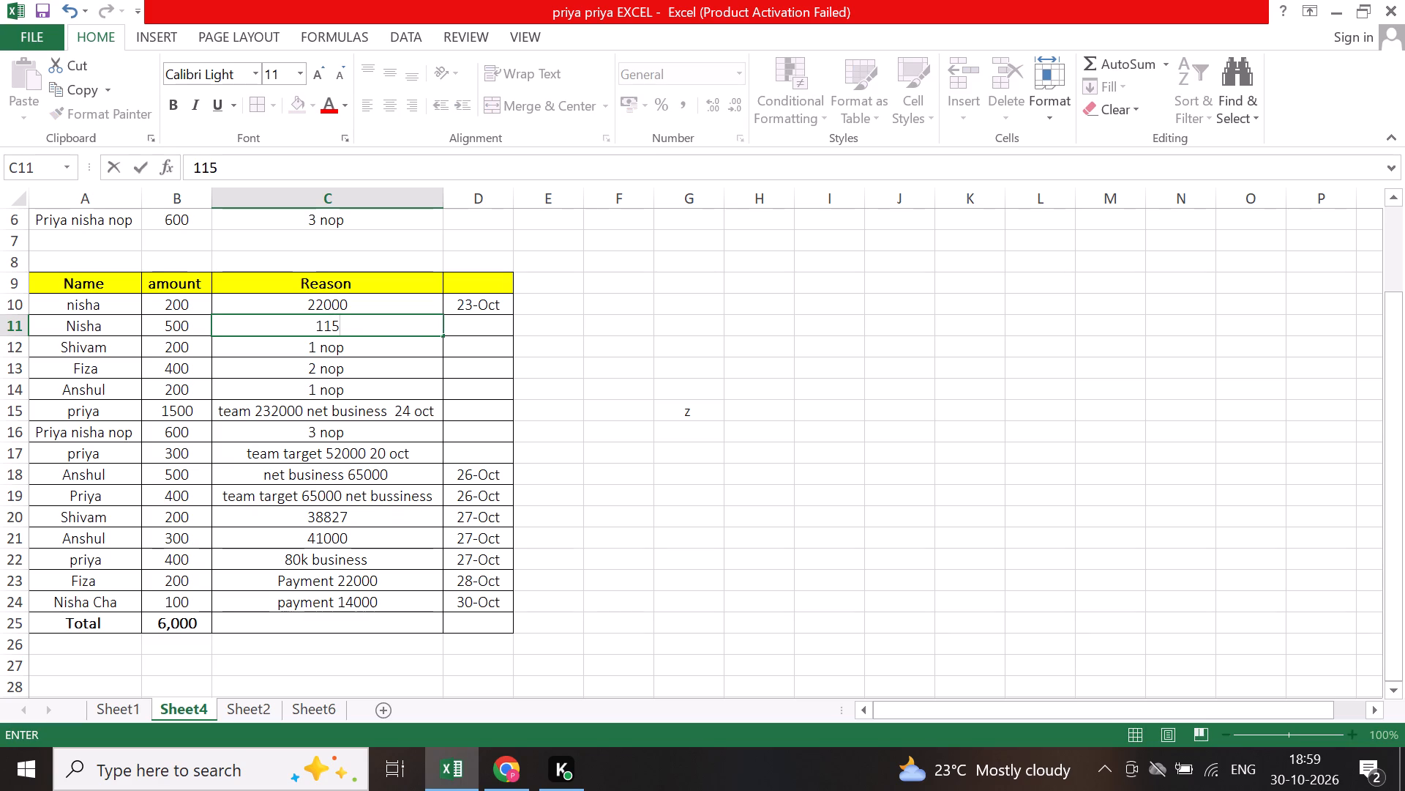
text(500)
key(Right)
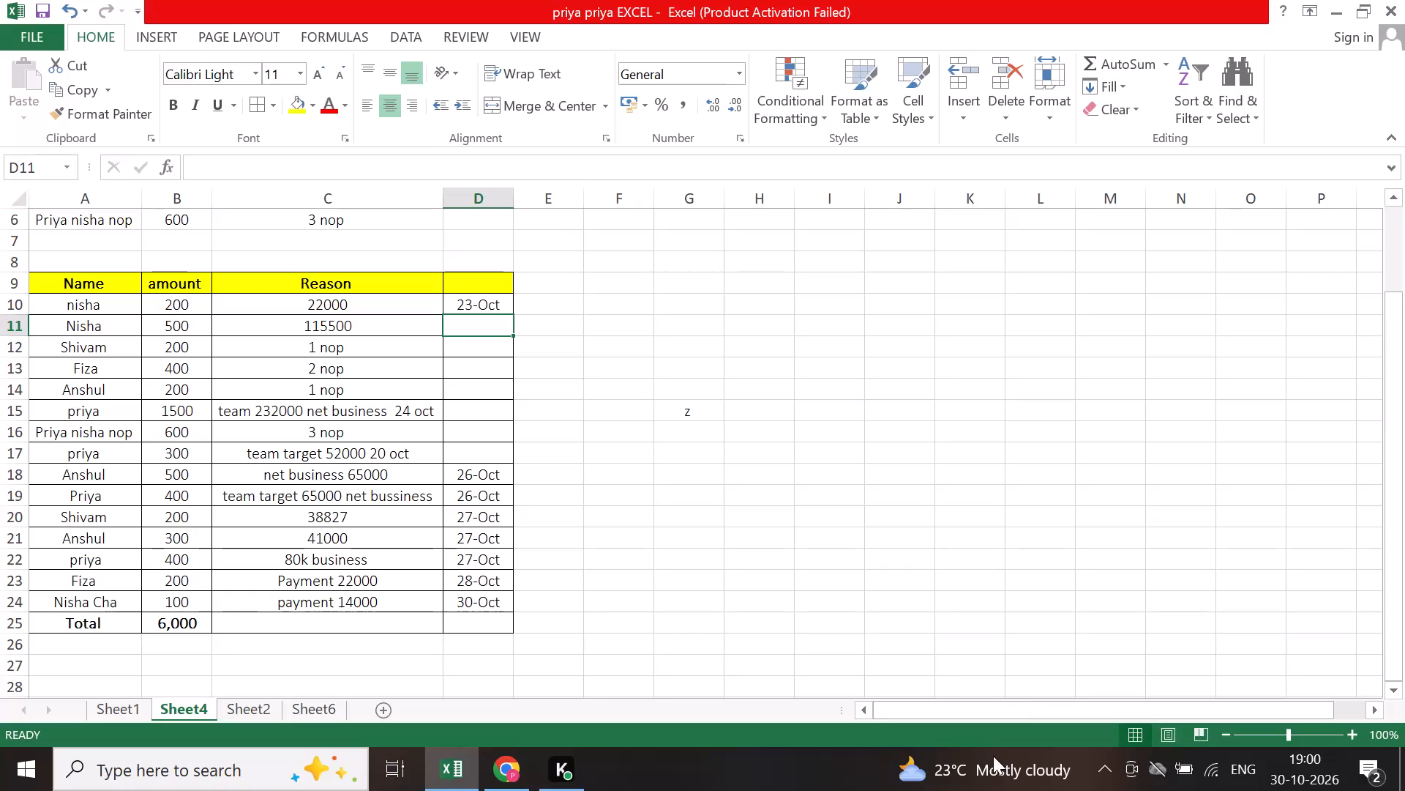
Check 24 October 2026 in the system calendar.
click(1300, 762)
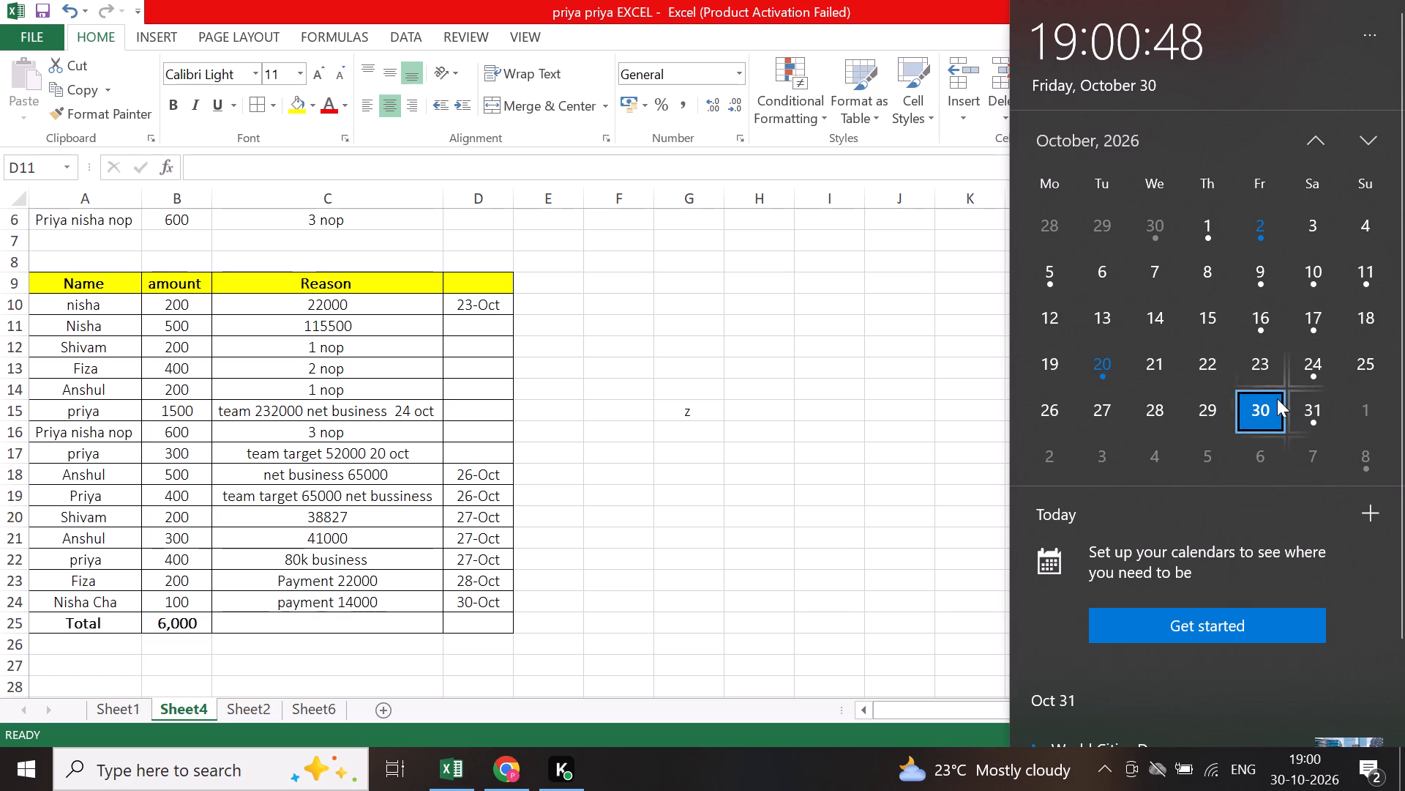
click(1322, 365)
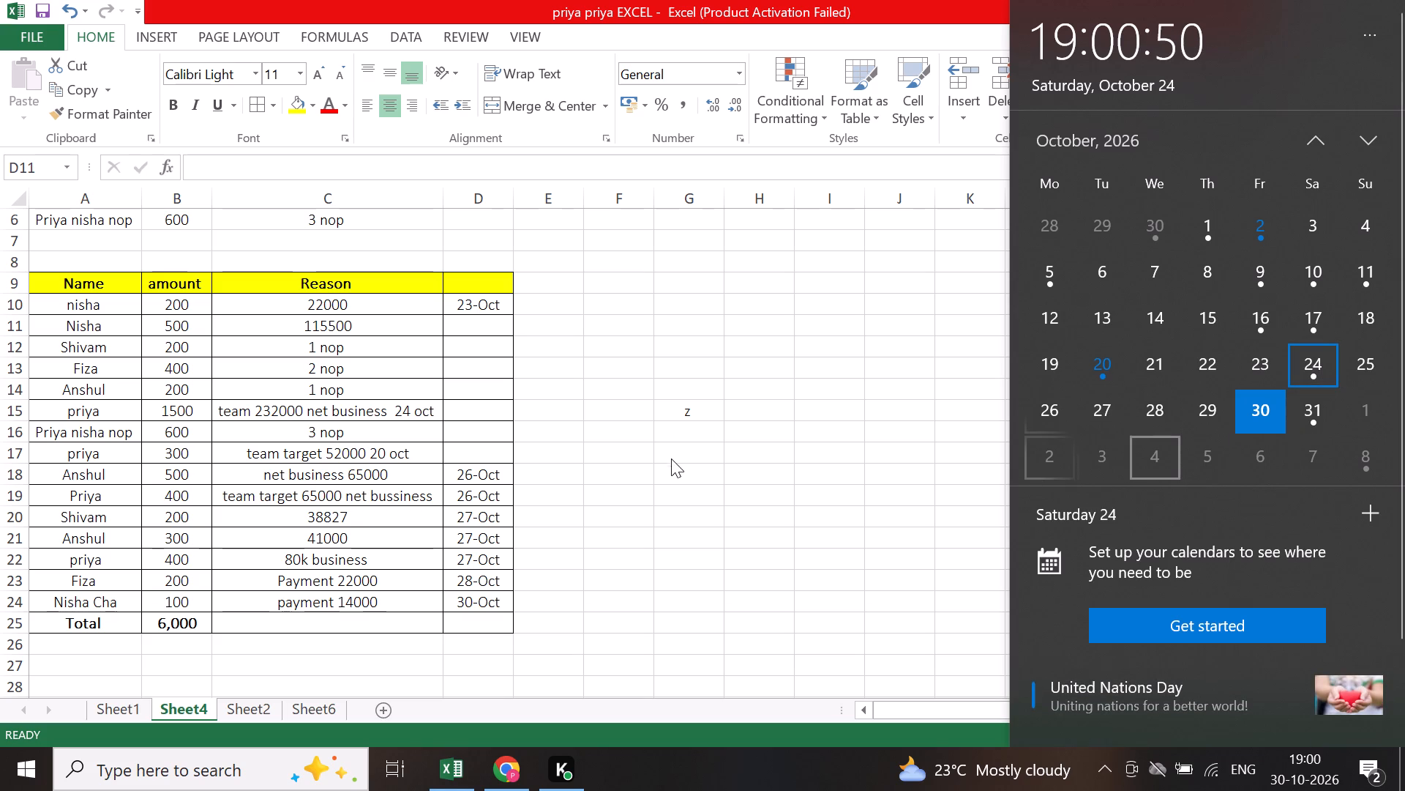
click(668, 456)
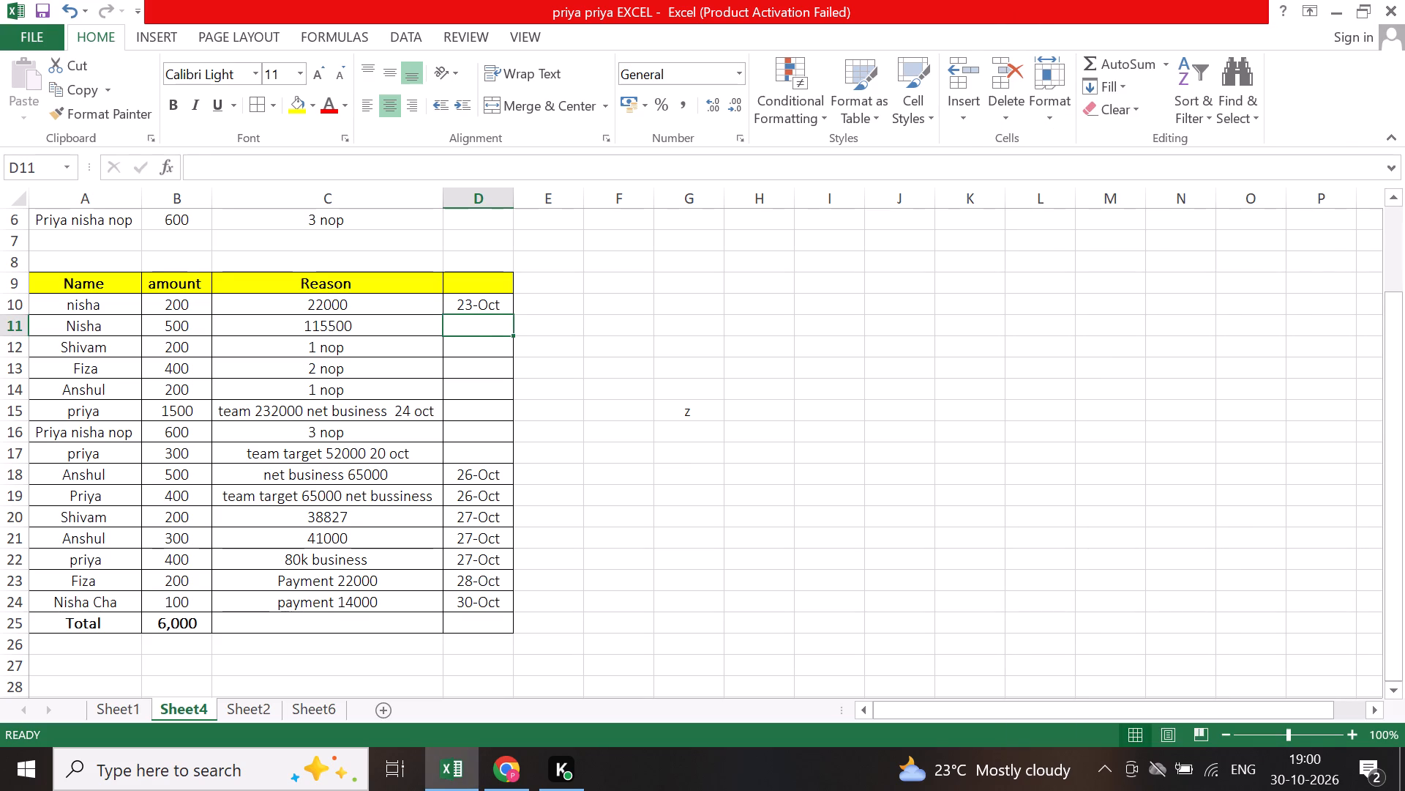
Set the date of the Nisha row with amount 500 to 24 oct.
text(24)
key(space)
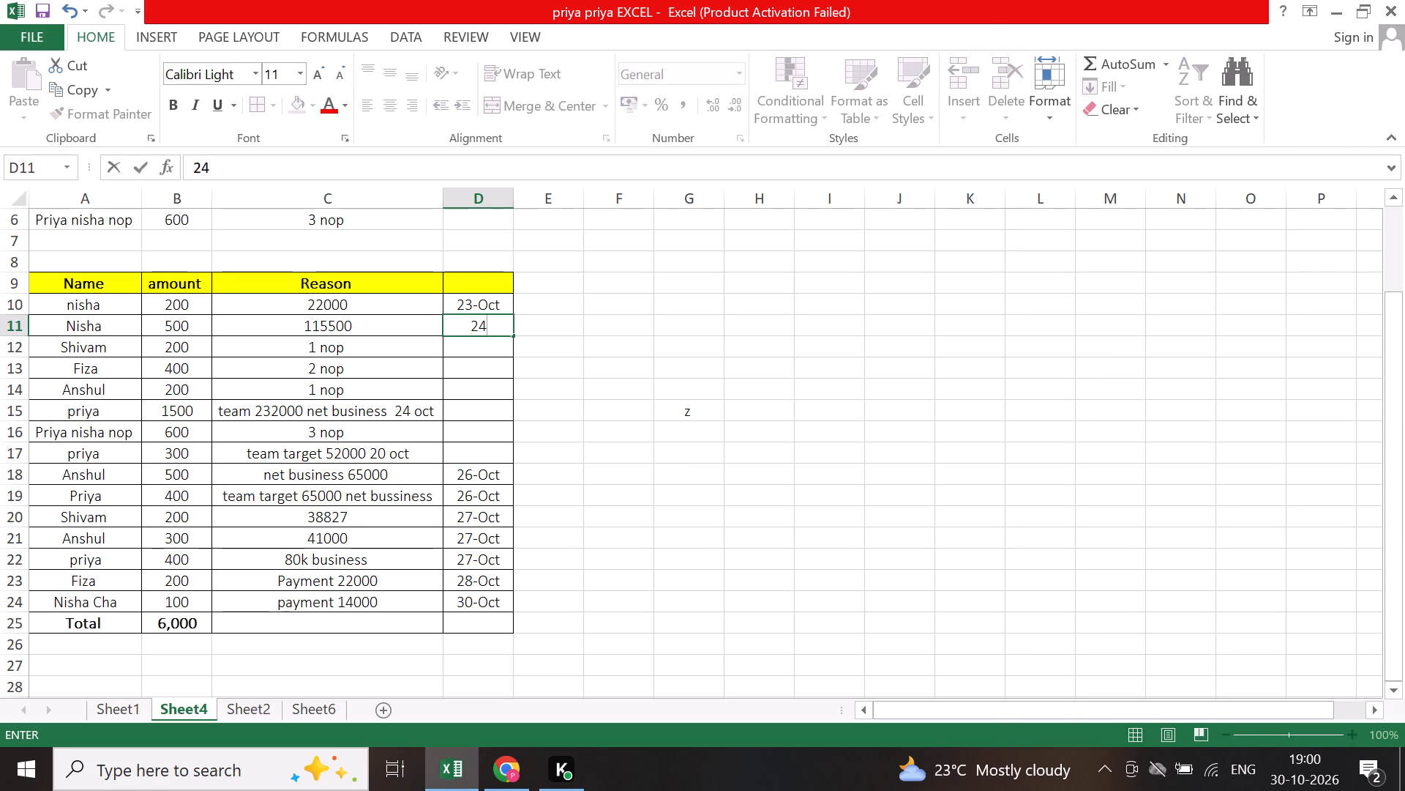
text(oct)
key(space)
key(Down)
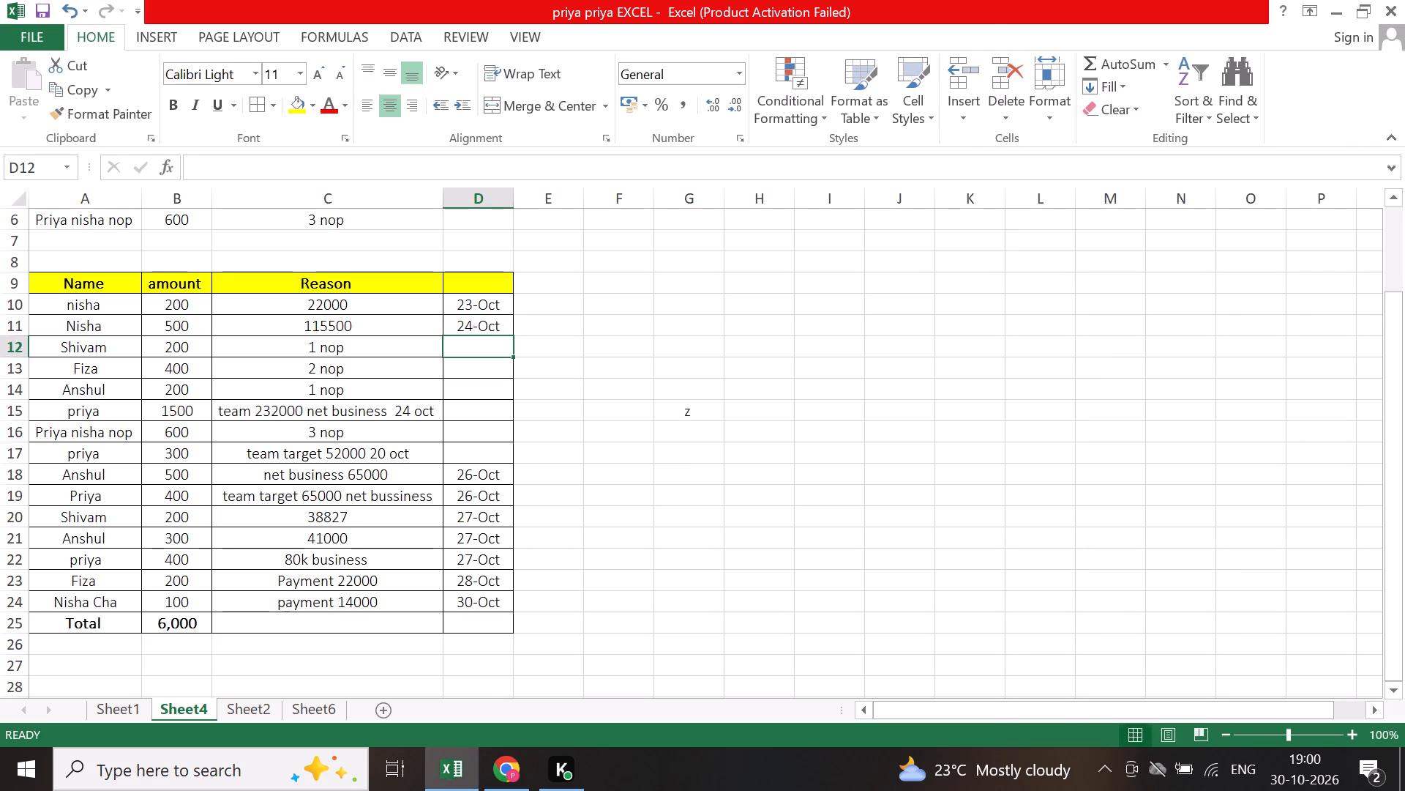
Insert an entire blank row above the first Shivam entry, directly below the second Nisha row.
key(Left)
key(Left)
key(Down)
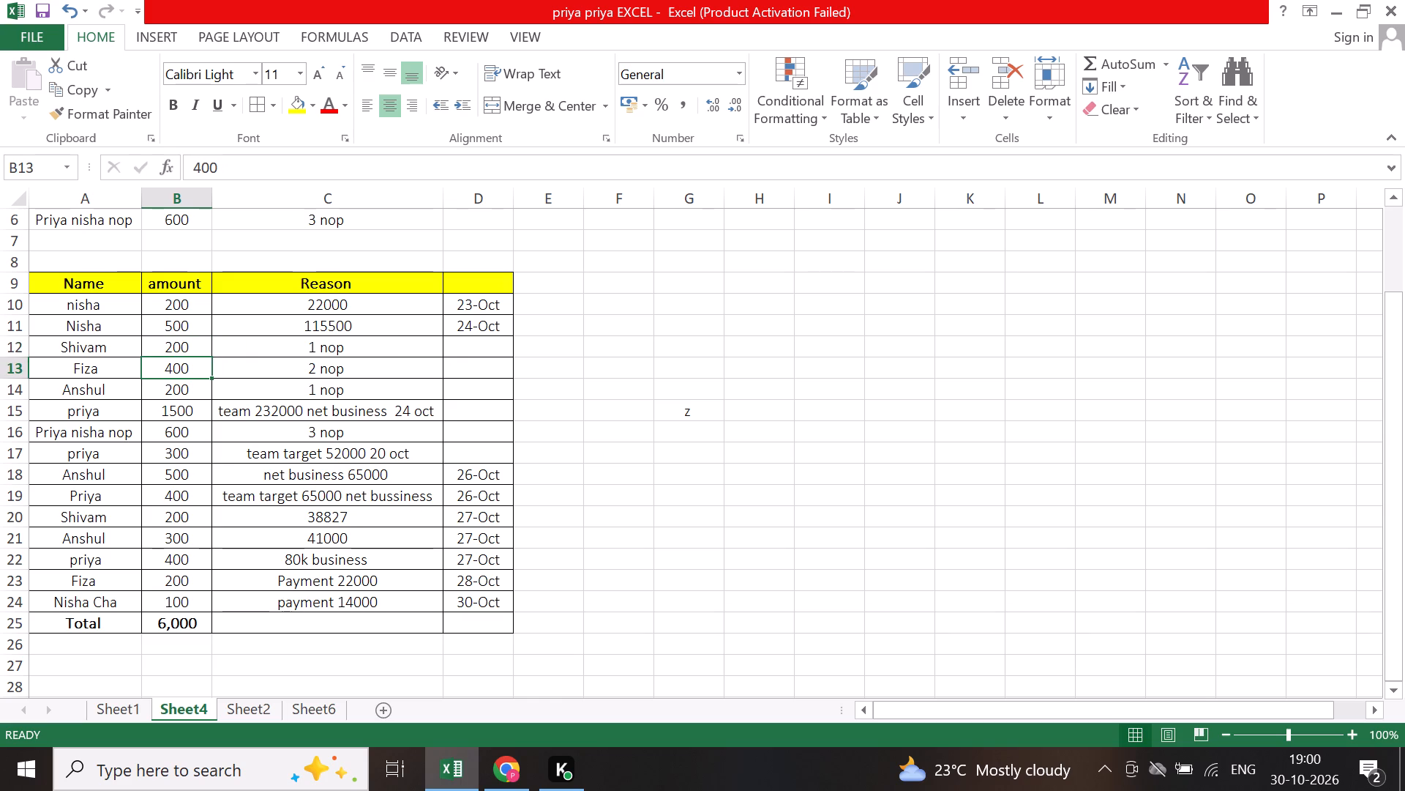
click(102, 344)
right_click(102, 344)
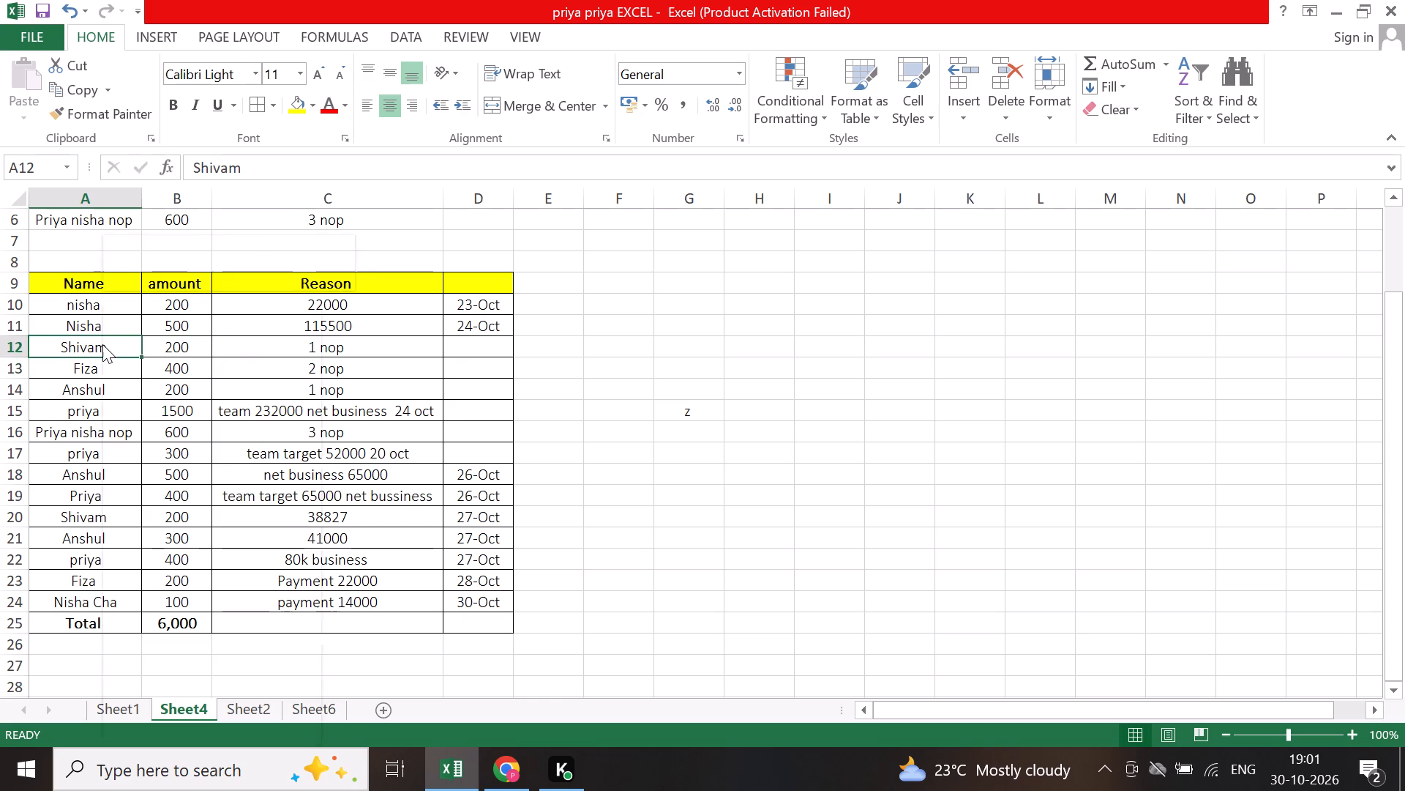
click(172, 465)
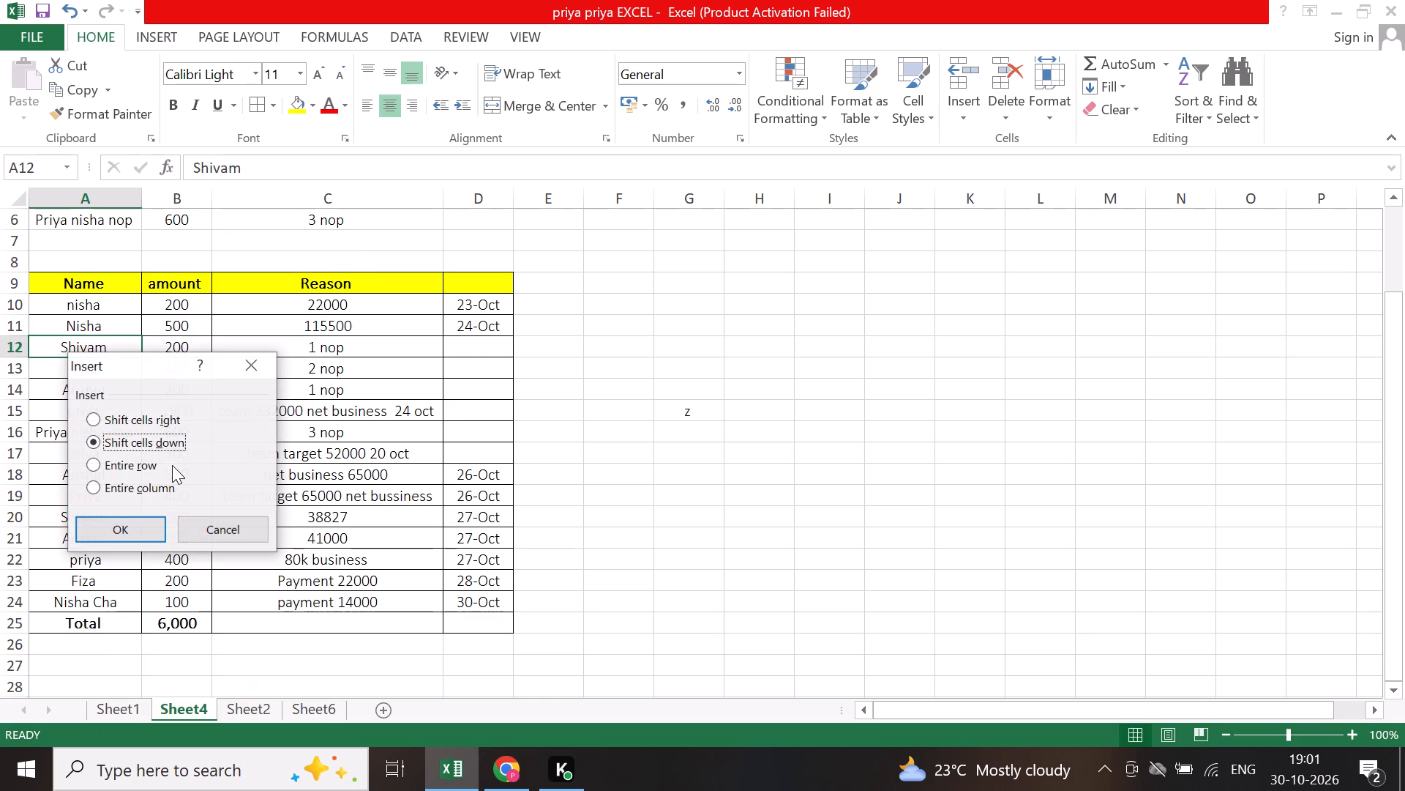
click(140, 467)
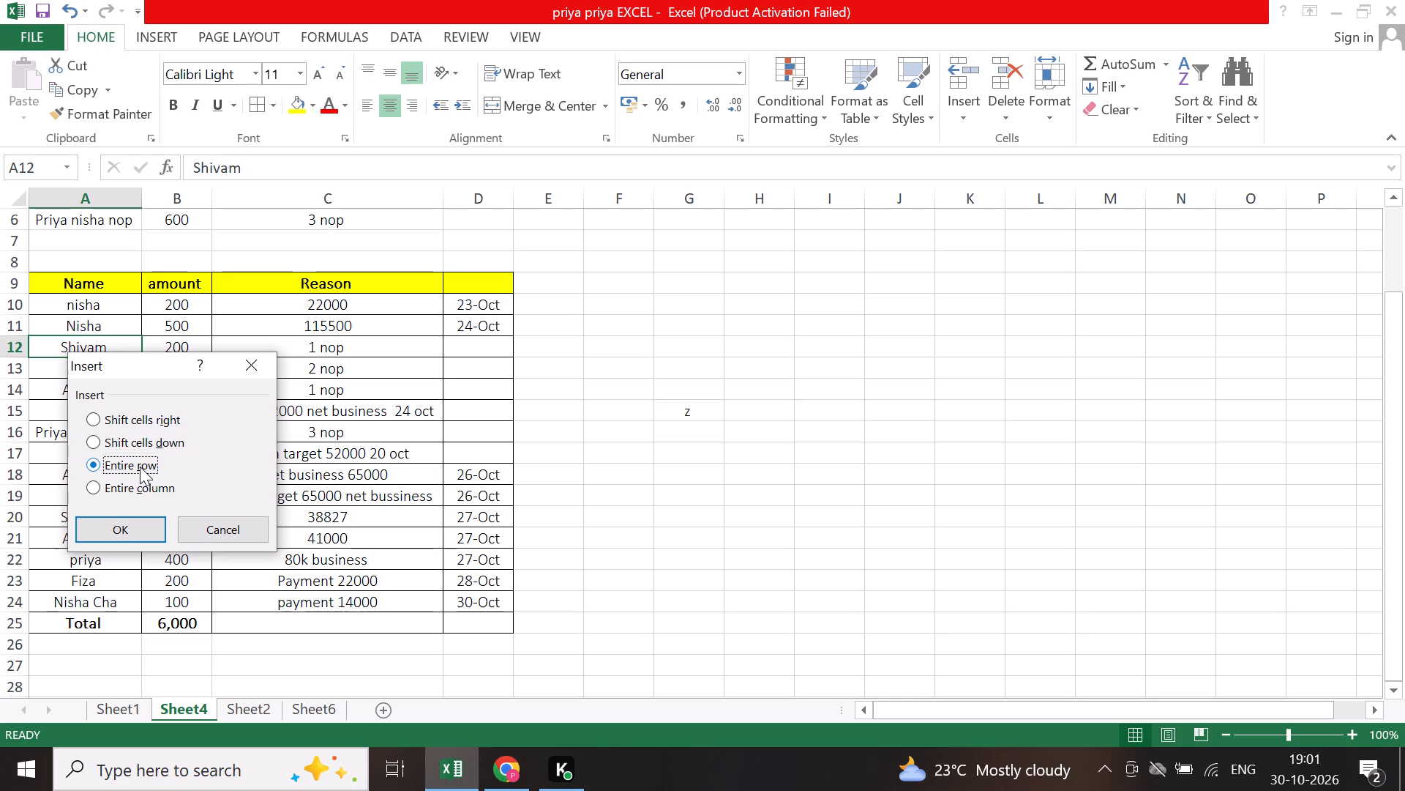
click(128, 522)
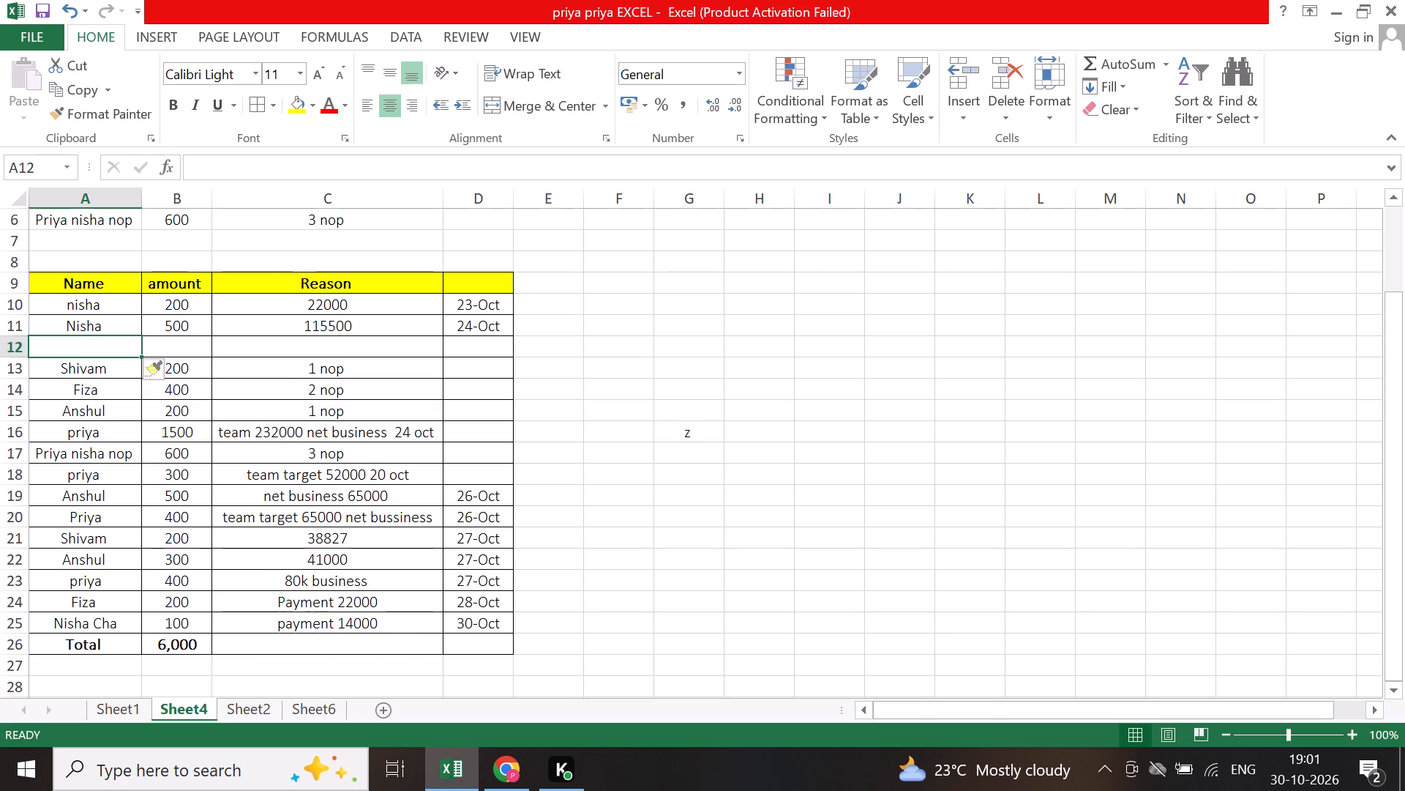
Fill the new blank row with the name Nisha, amount 200, reason 35500 and date 24 oct.
text(Nisha)
key(space)
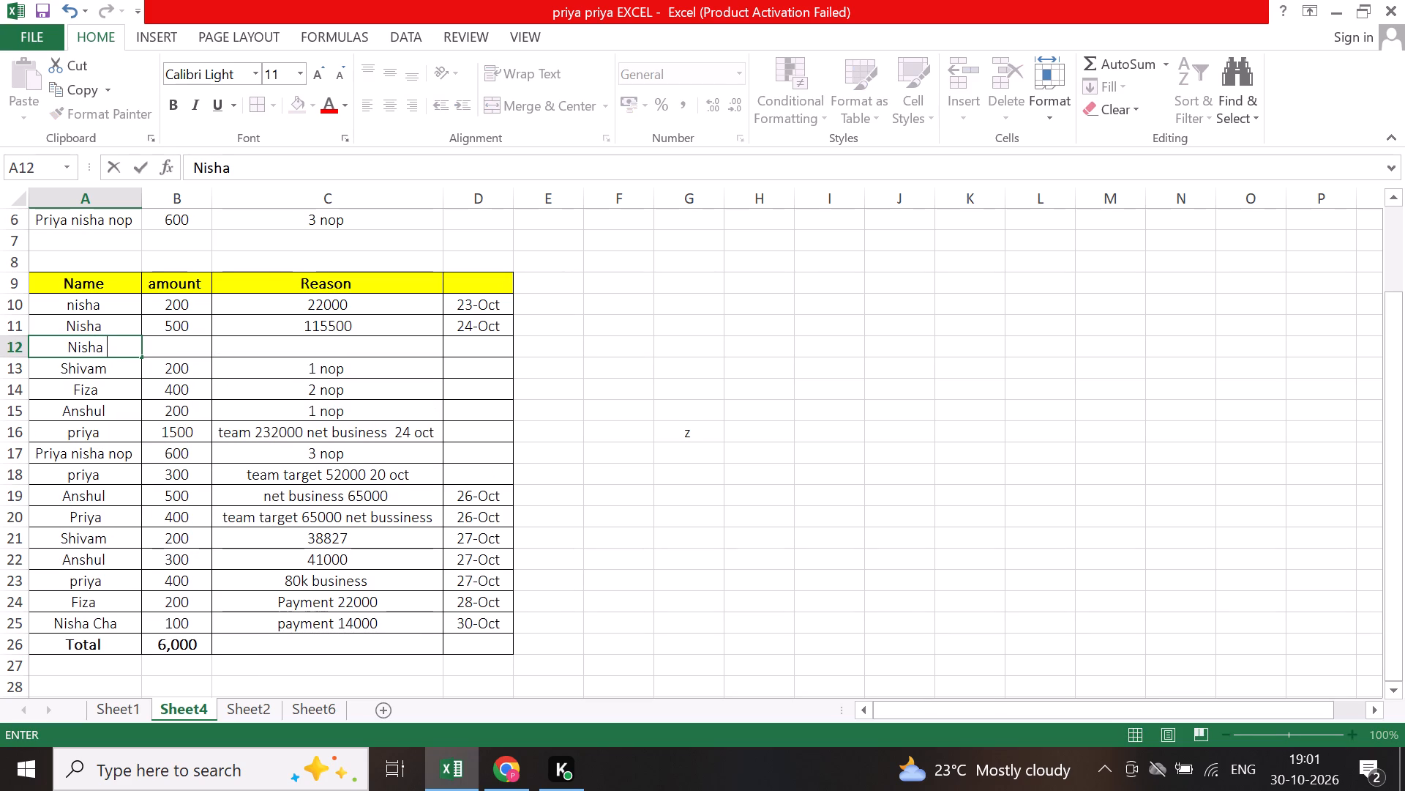
key(Right)
text(200)
key(Right)
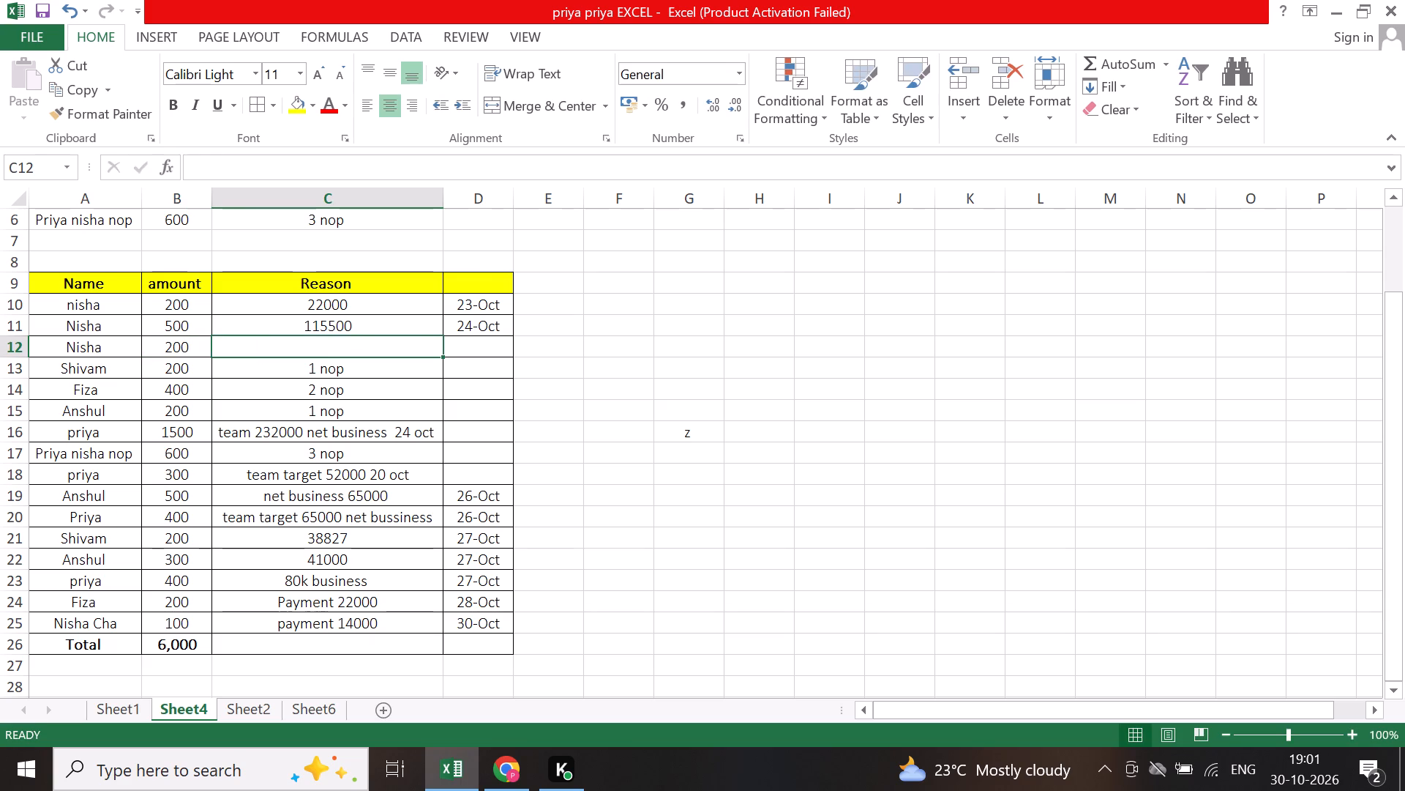
key(3)
text(5500)
key(Right)
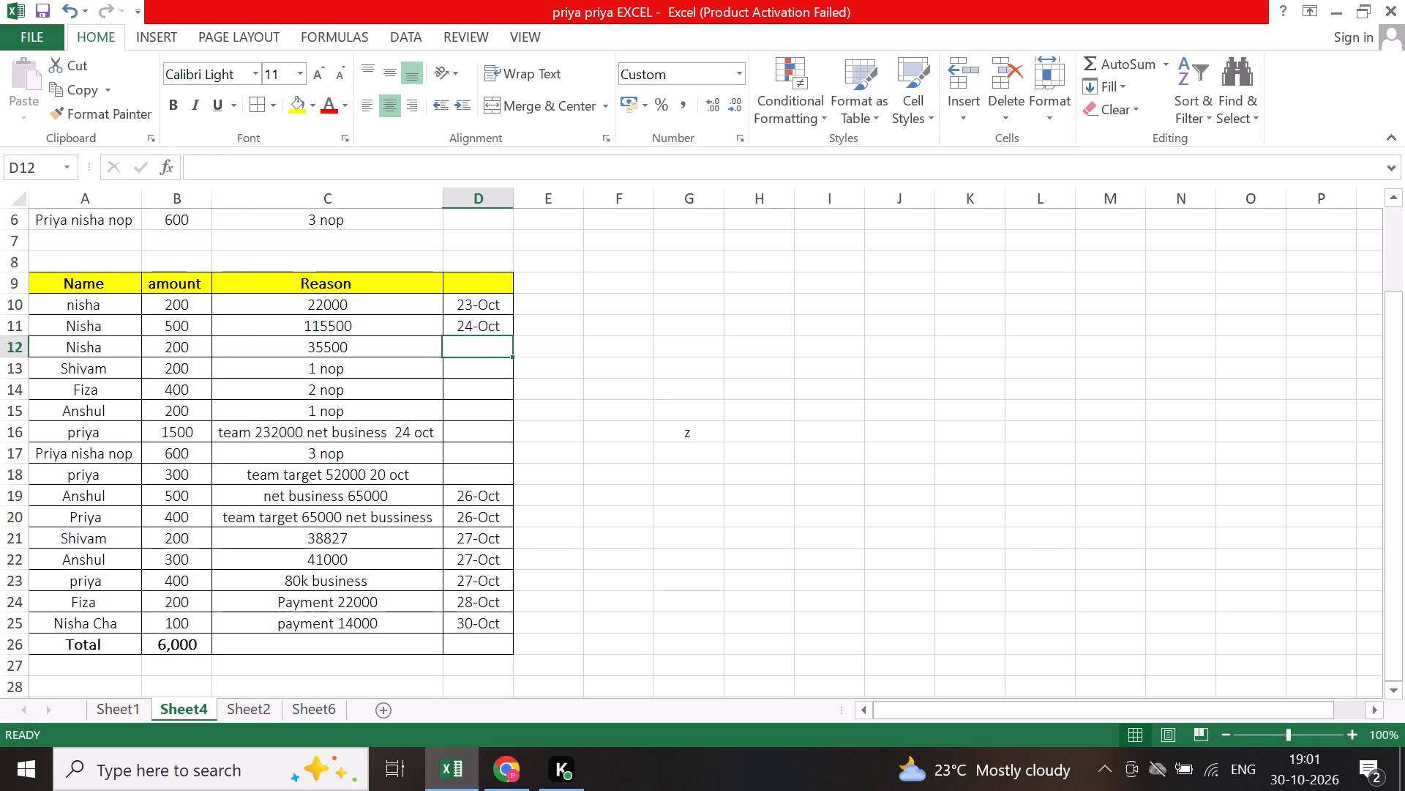
text(24 oct)
key(space)
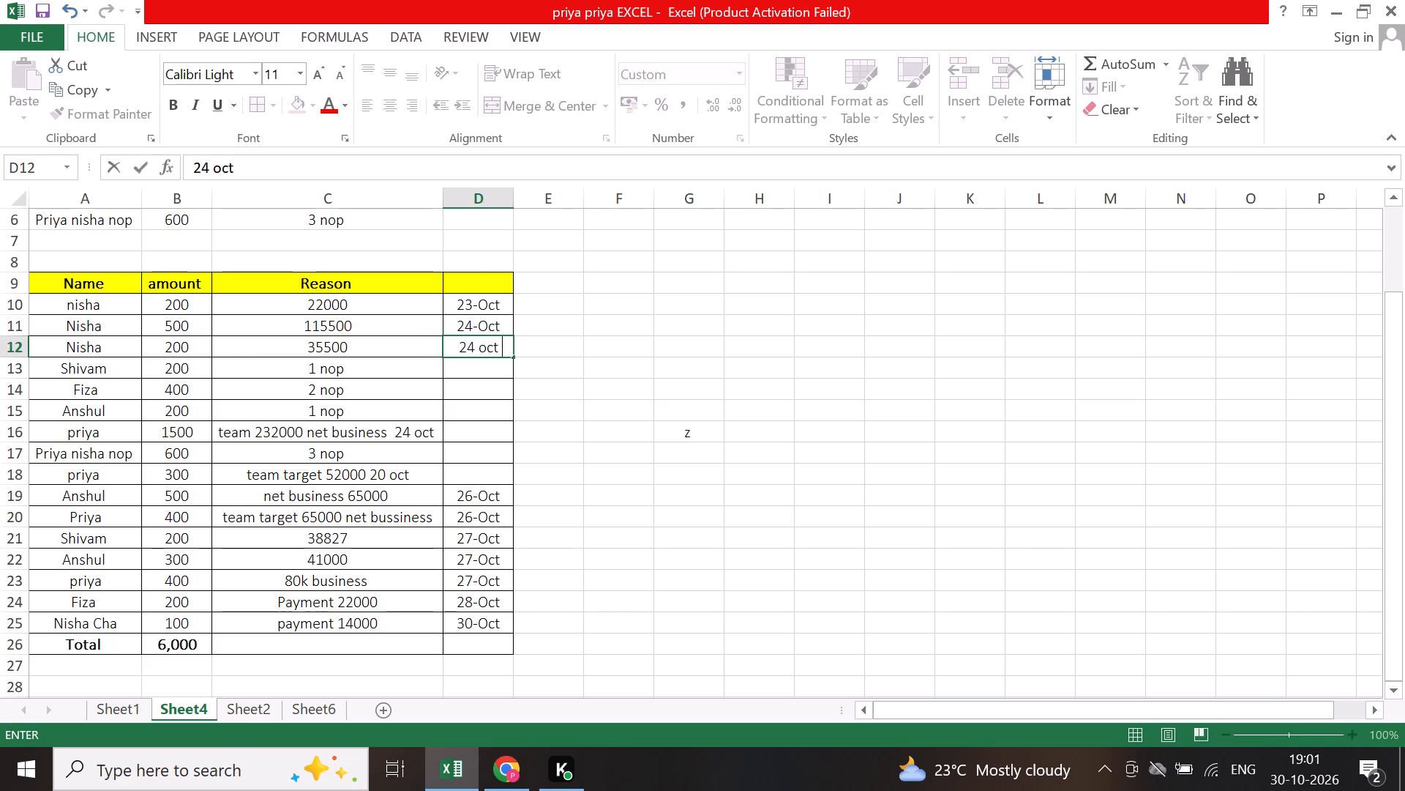
key(Down)
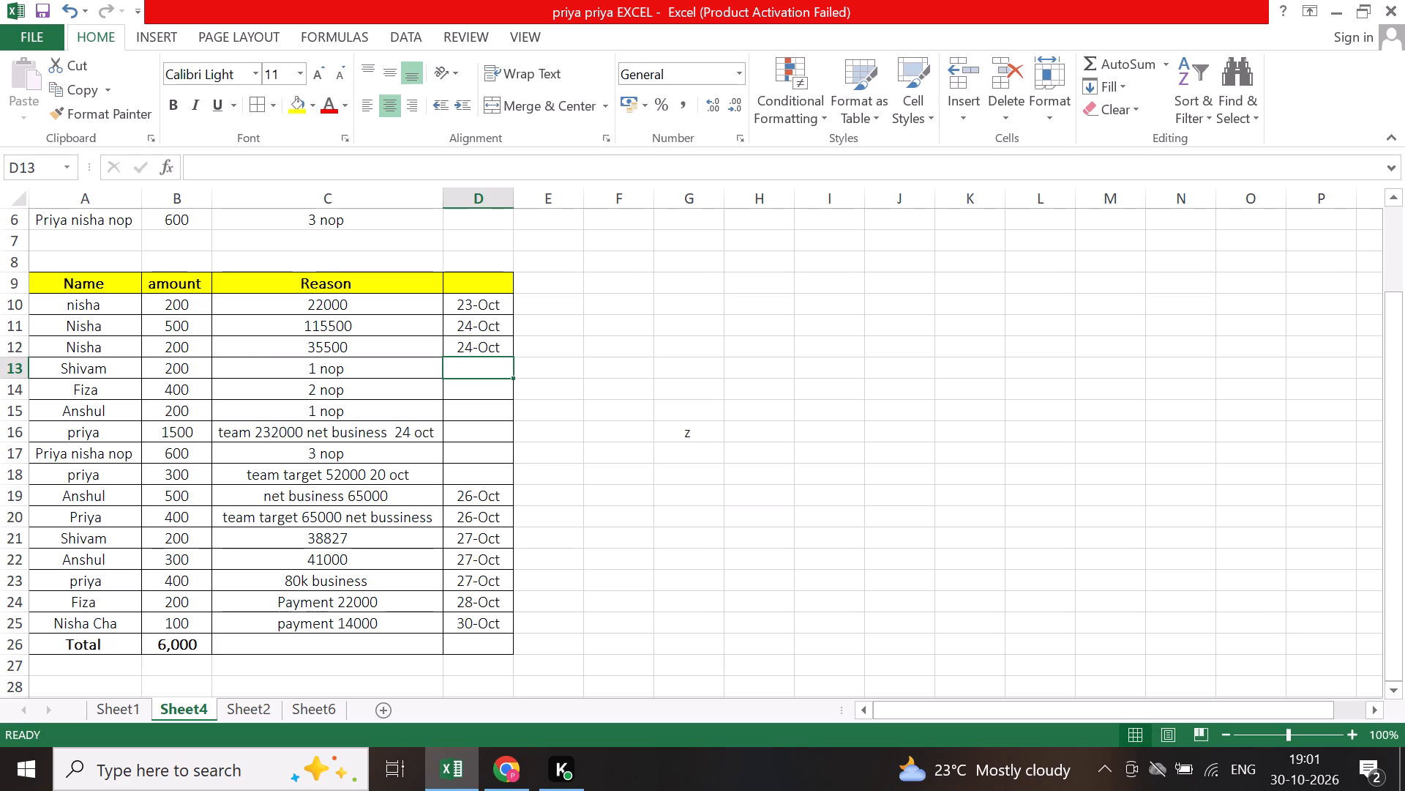
Enter the heading date in the empty yellow header cell beside Reason and make it bold.
key(Up)
key(Up)
key(Up)
key(Up)
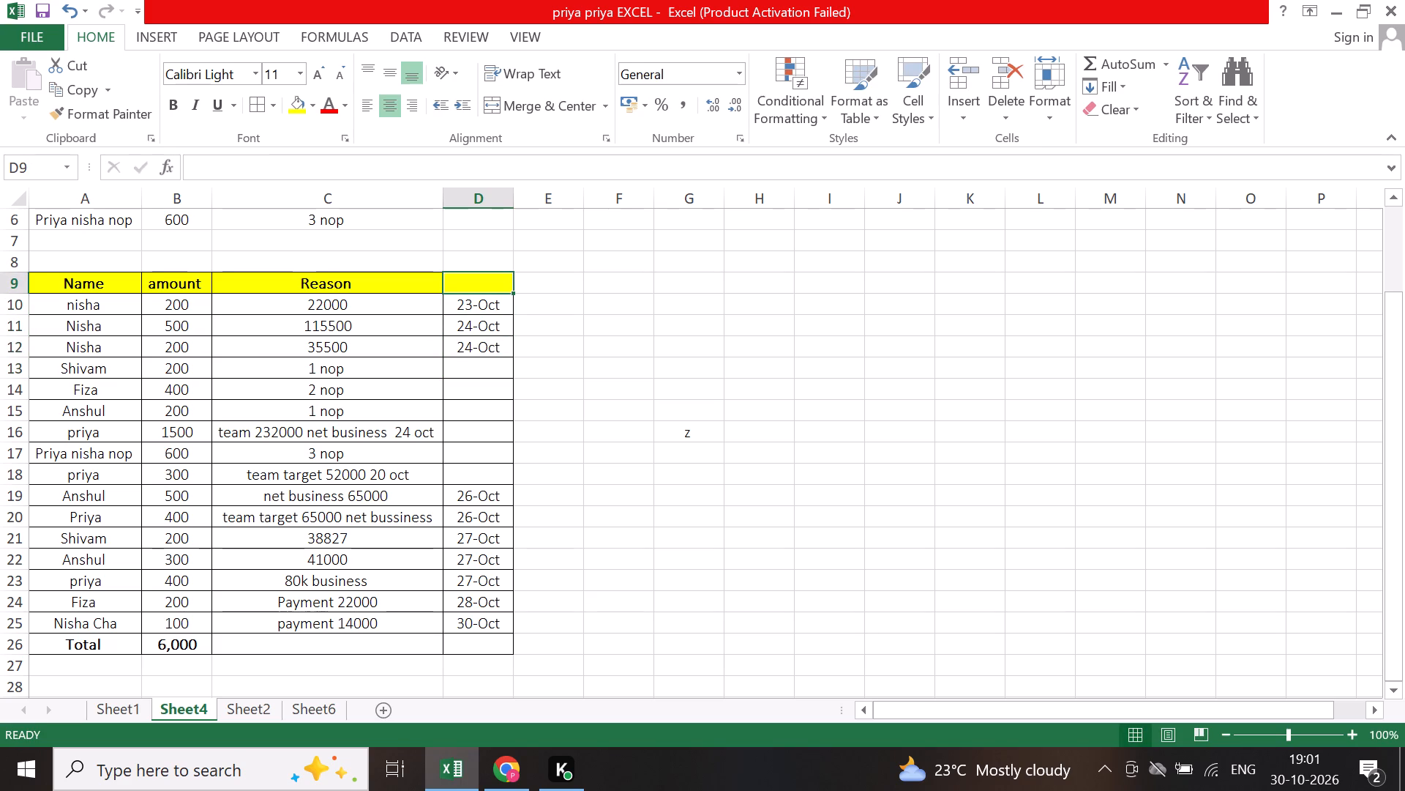
text(date)
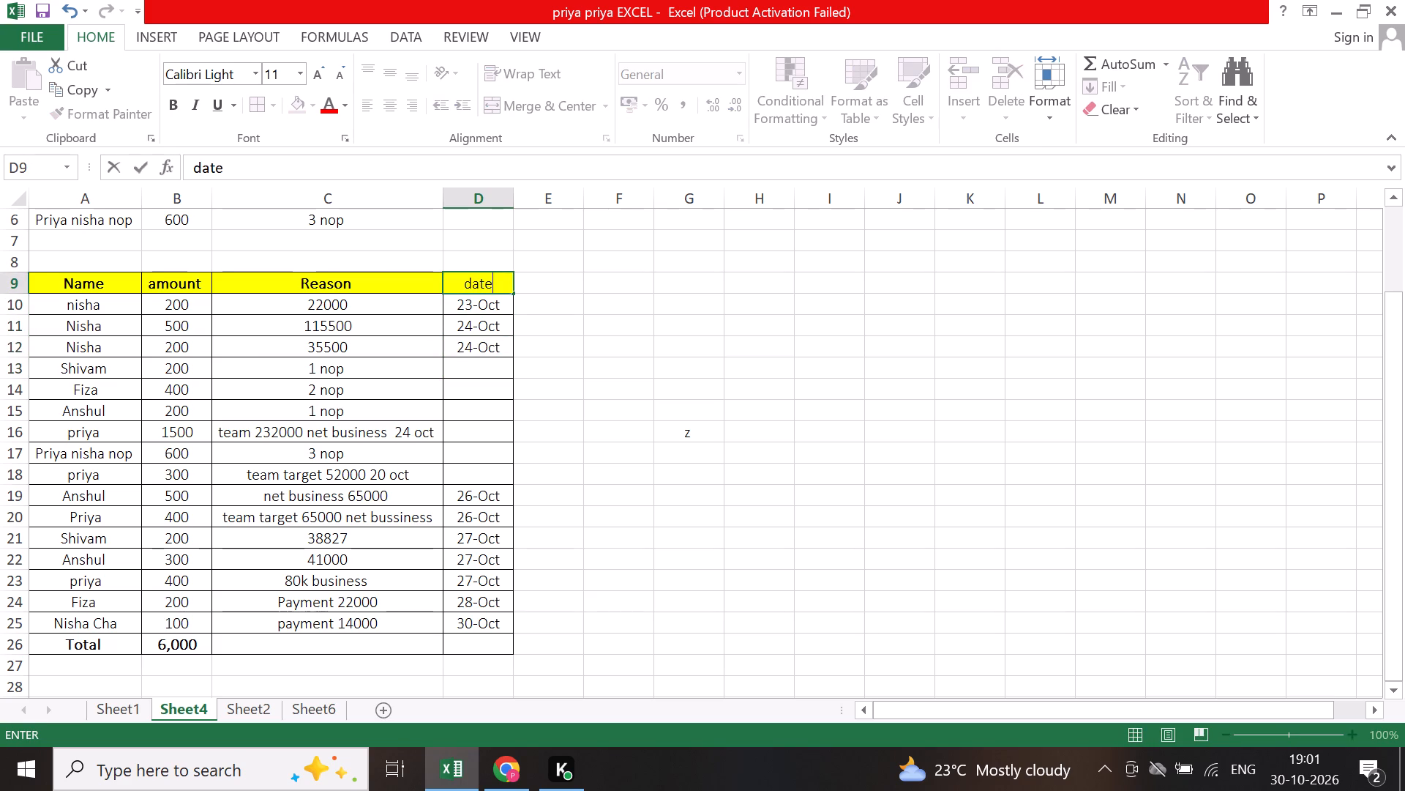
key(Right)
key(Left)
key(Down)
key(Up)
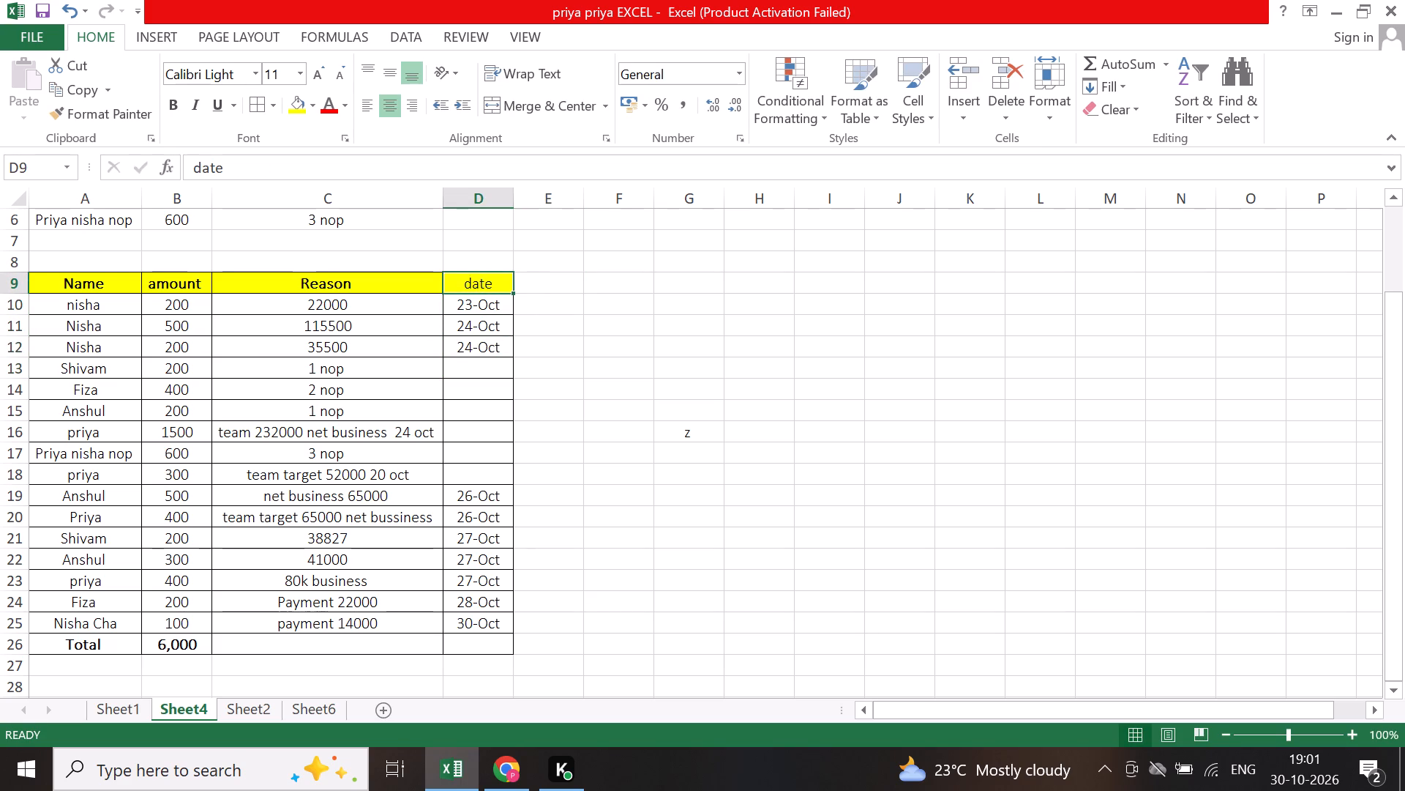
key(ctrl+b)
Set the date of the Shivam 1 nop row to 24 oct.
click(129, 522)
key(Down)
key(Down)
key(Down)
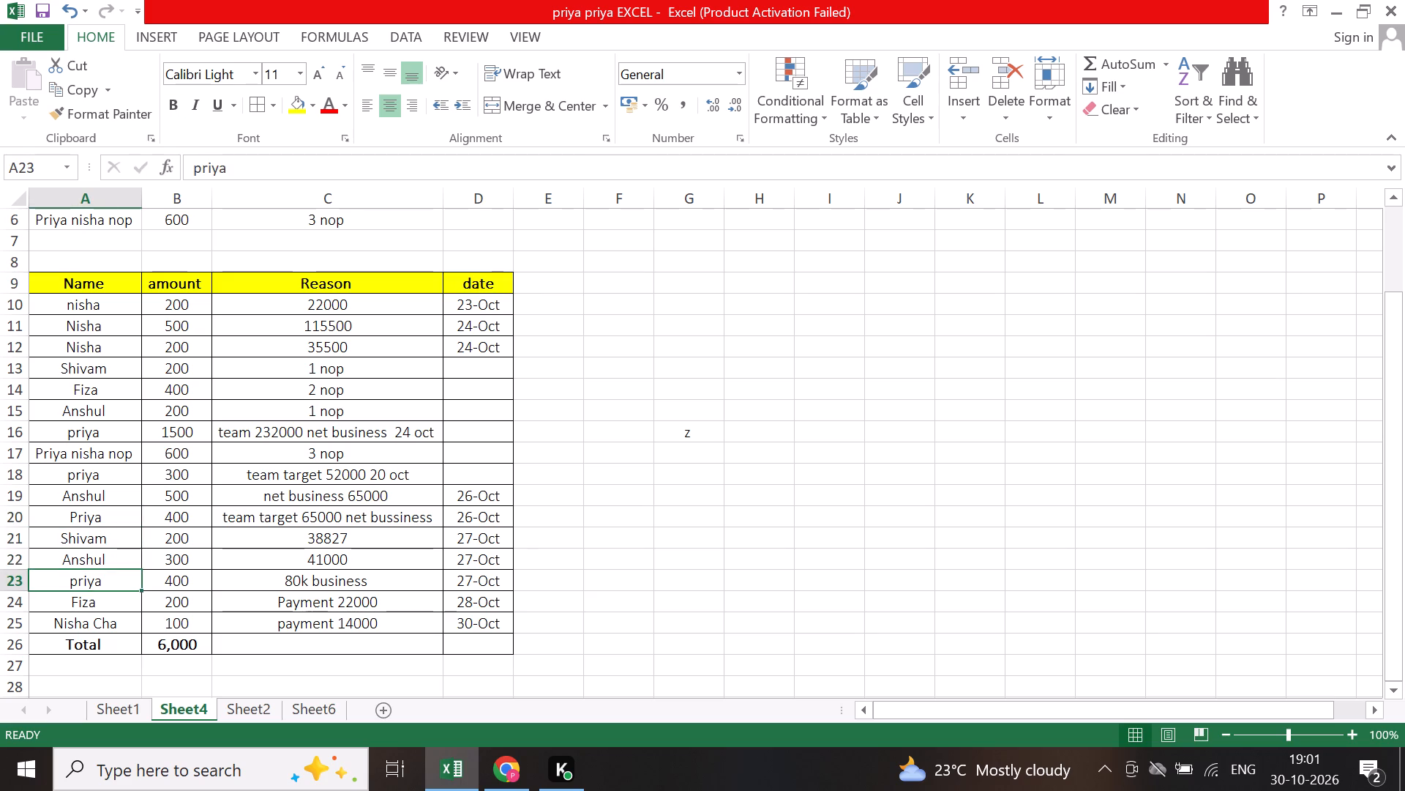
key(Up)
key(Up)
key(Up)
key(Up)
key(Up)
key(Up)
key(Up)
key(Up)
key(Up)
key(Up)
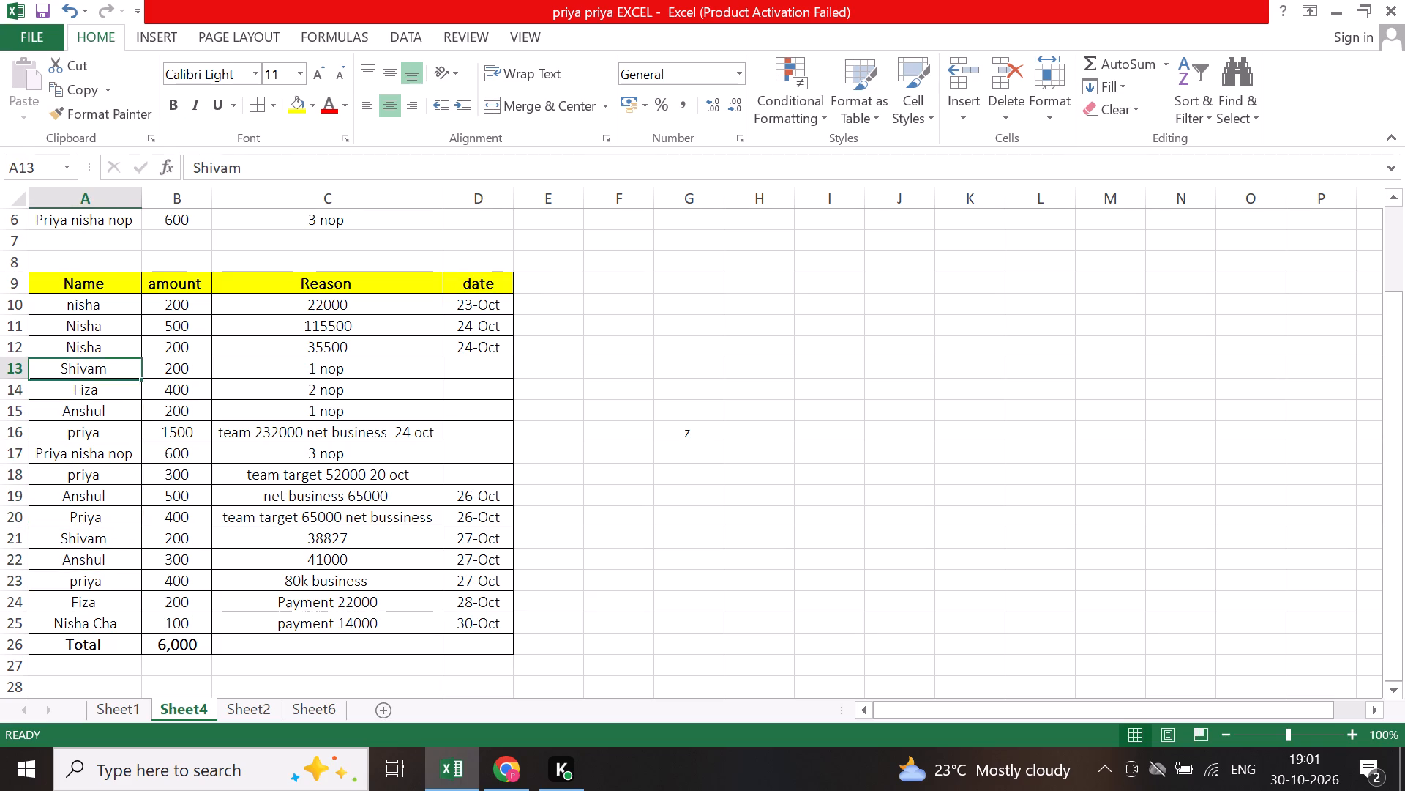
key(Right)
key(Right)
key(Right)
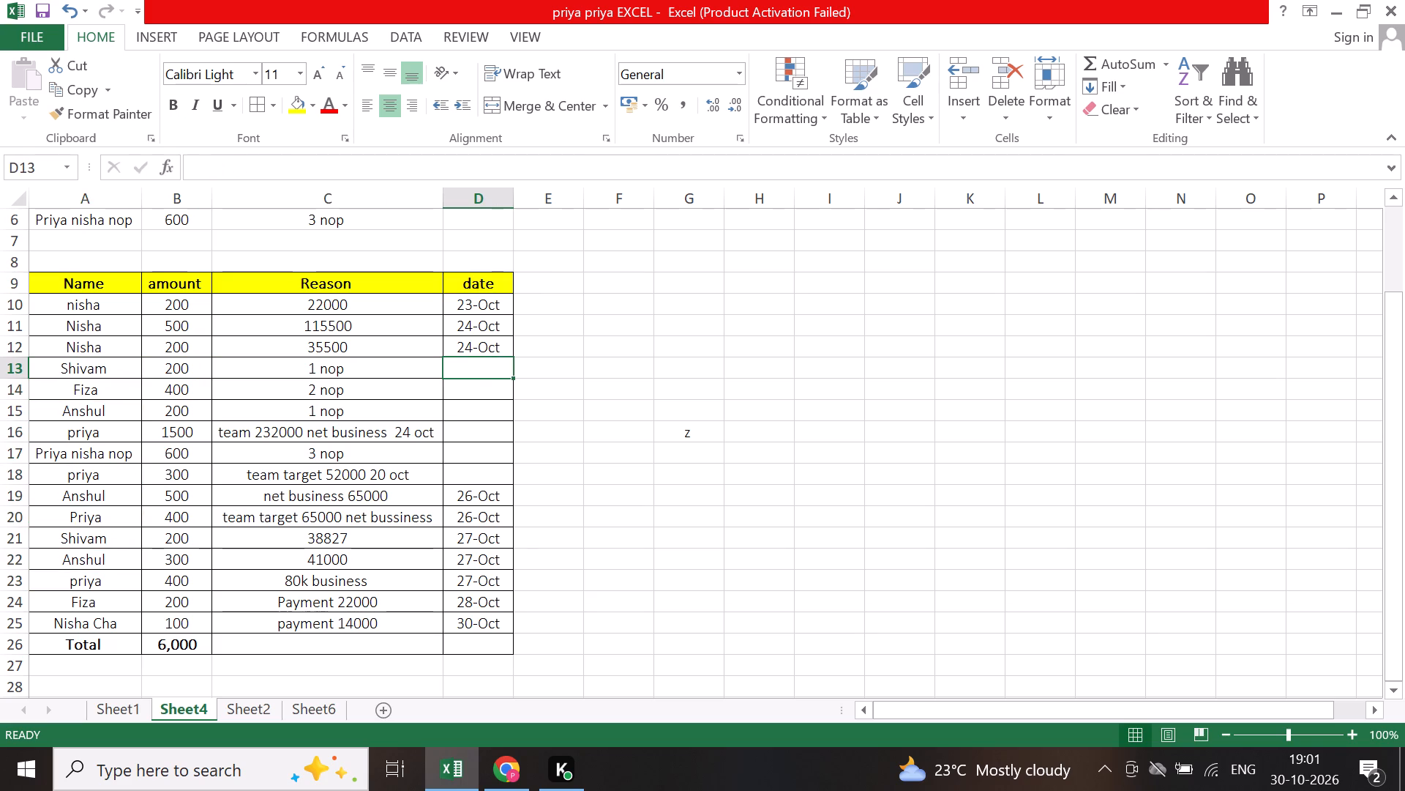
text(24 oct)
key(space)
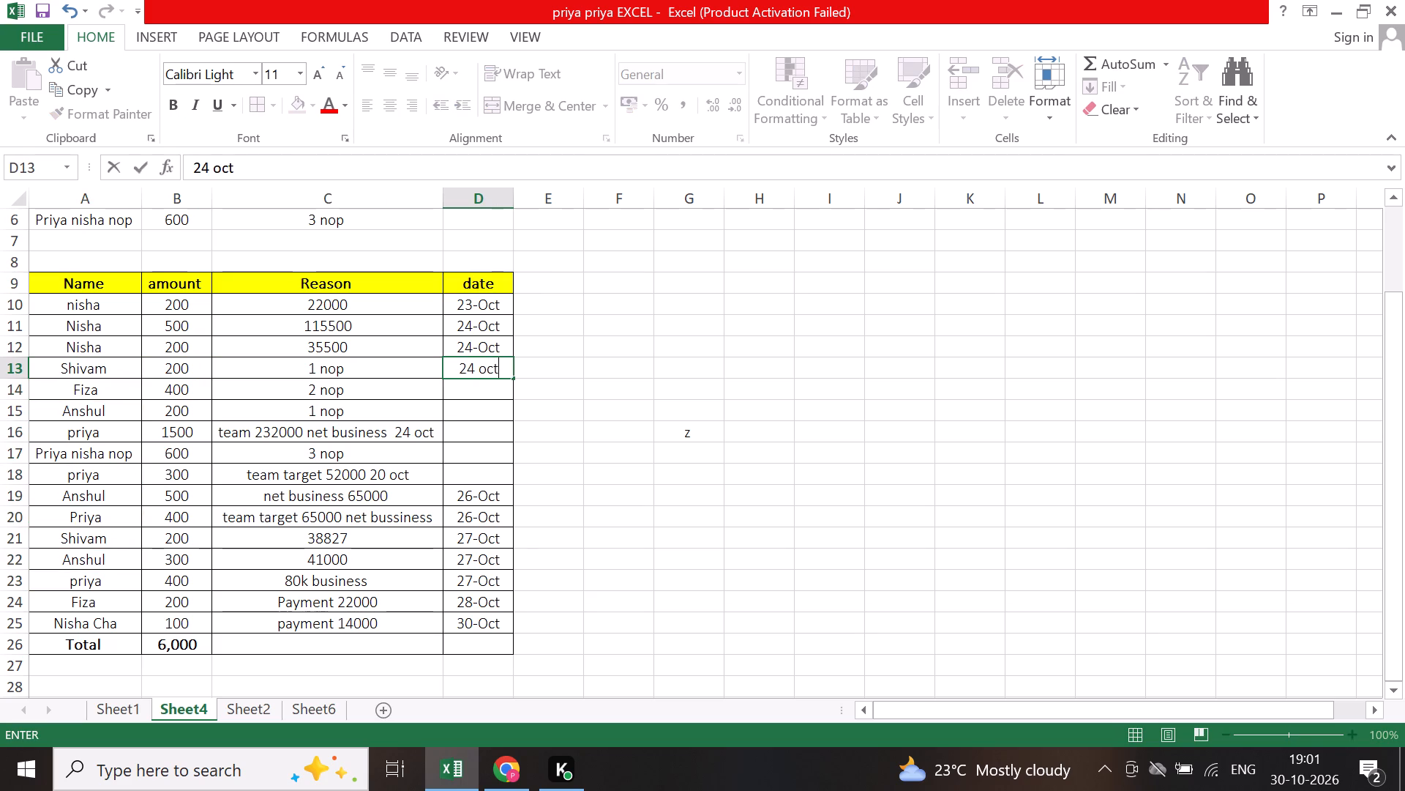
key(Down)
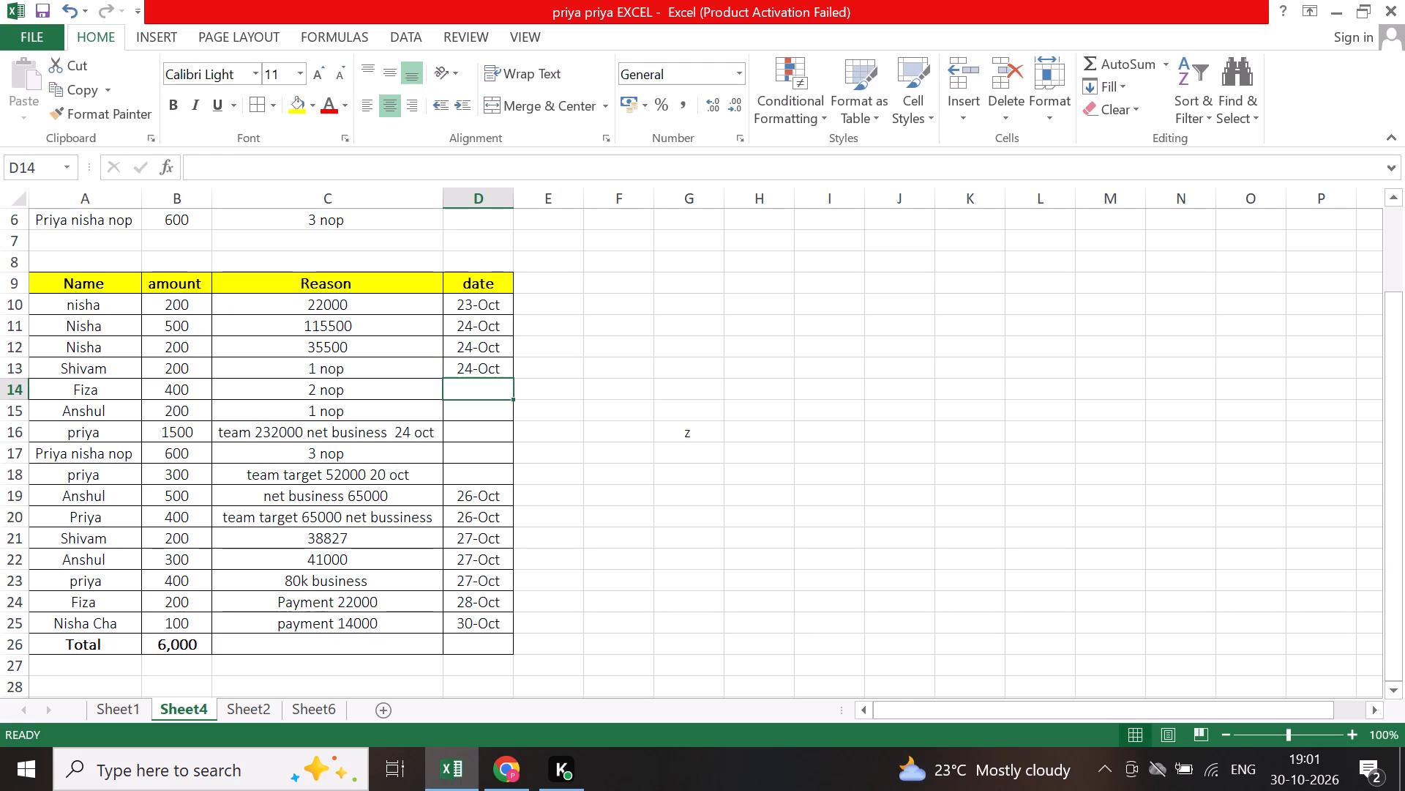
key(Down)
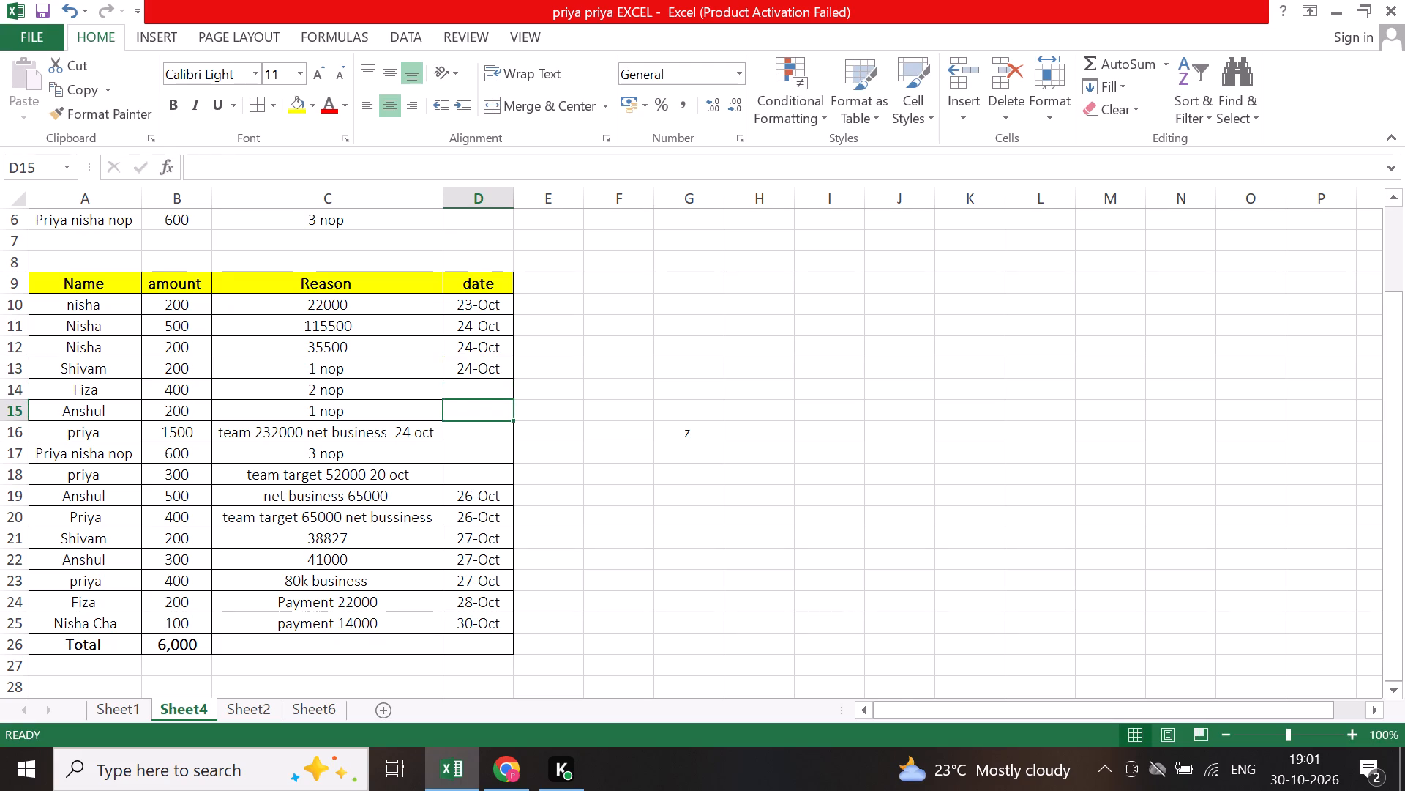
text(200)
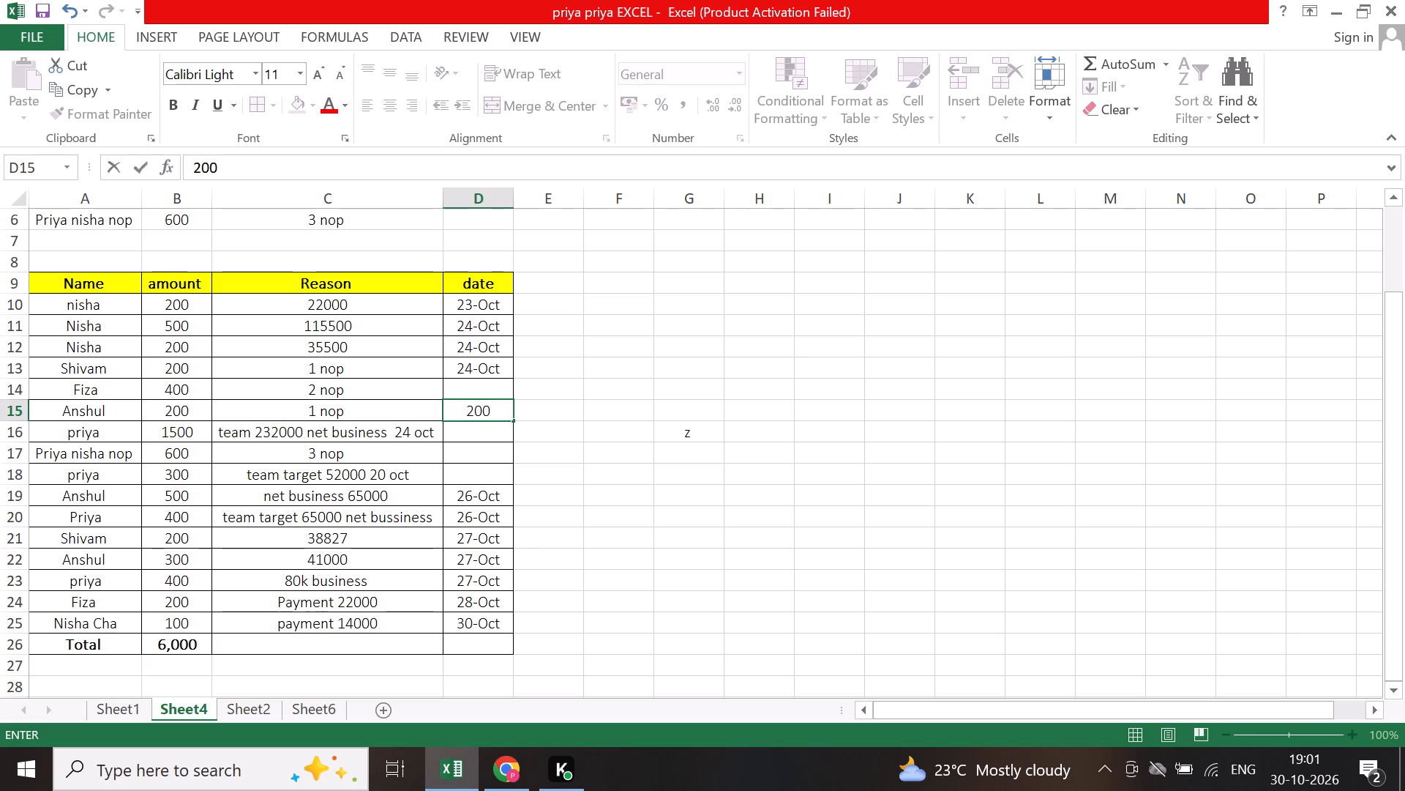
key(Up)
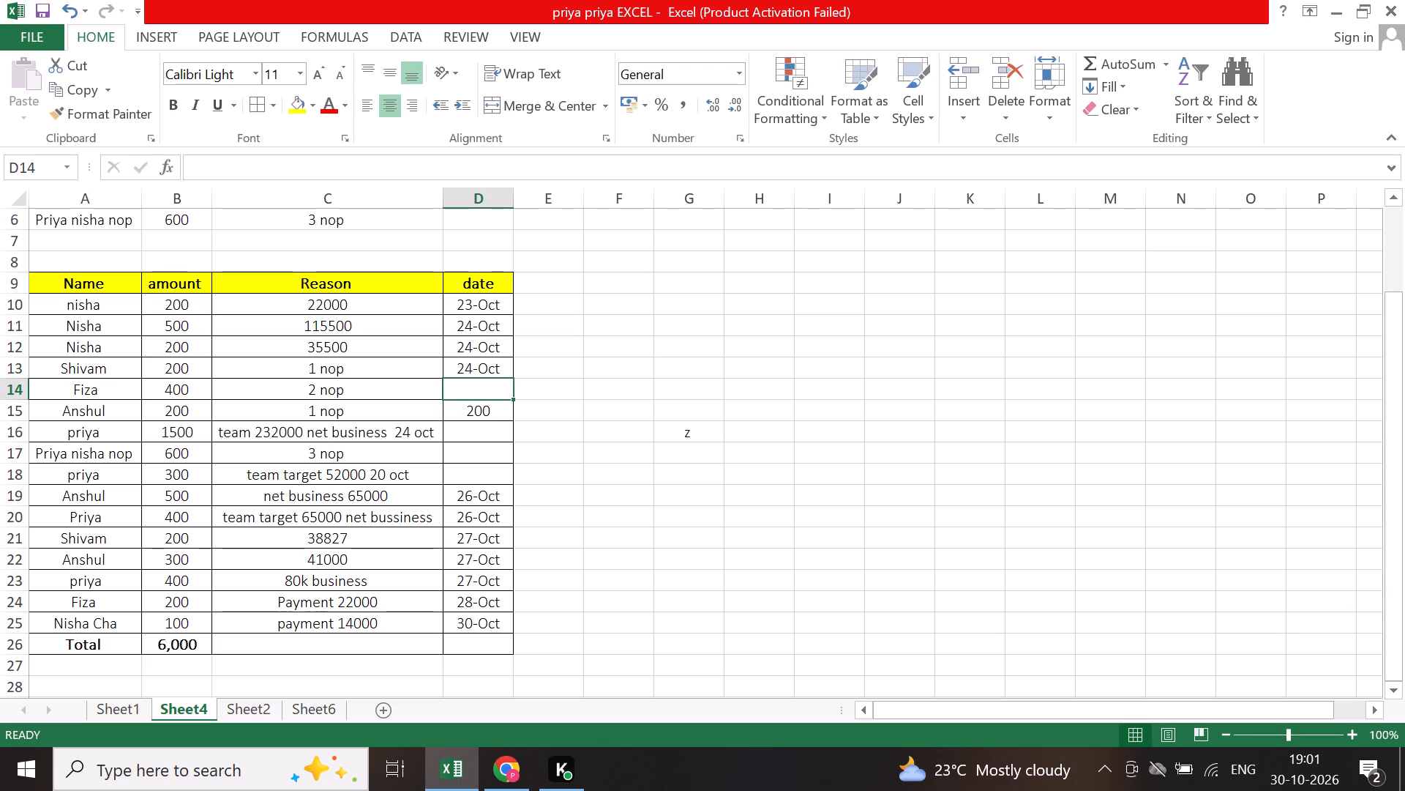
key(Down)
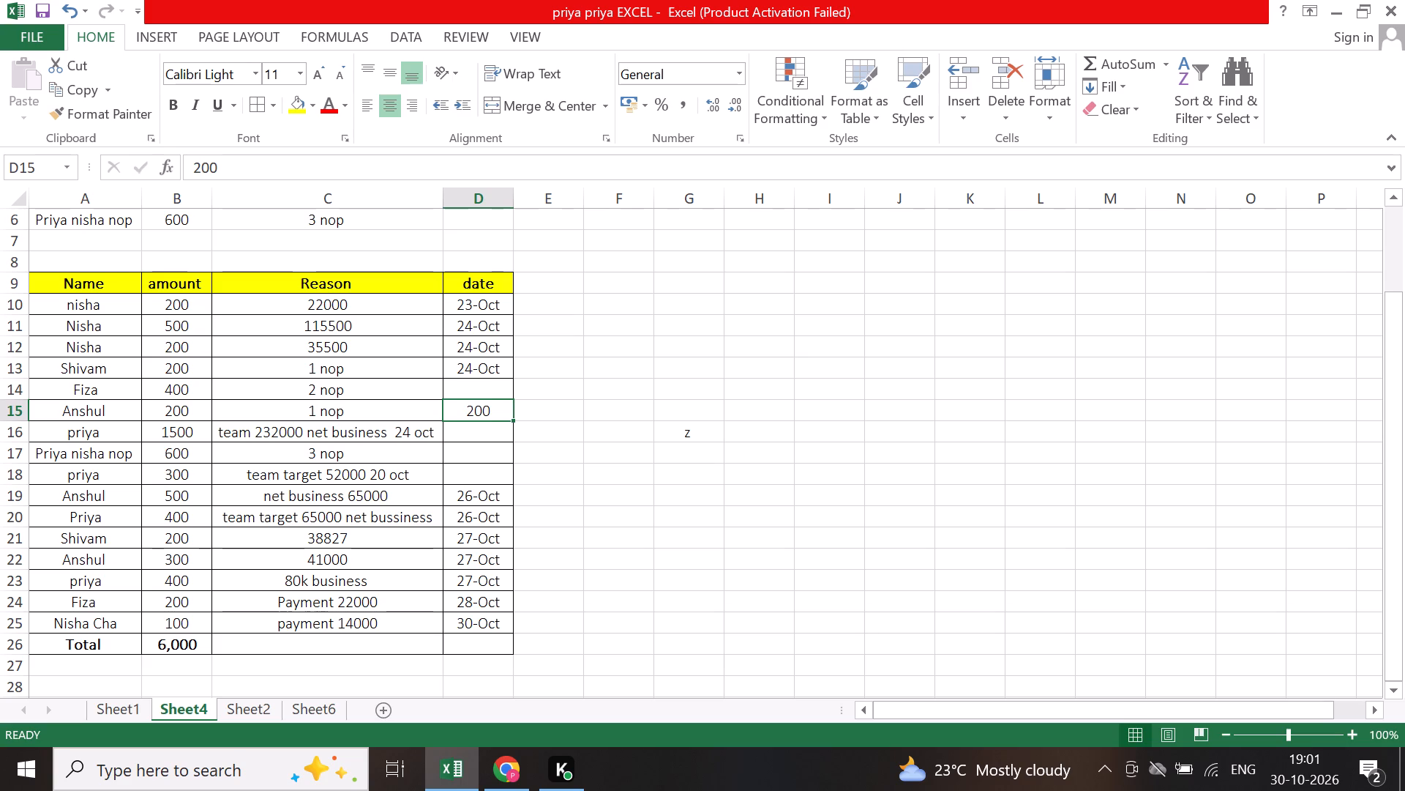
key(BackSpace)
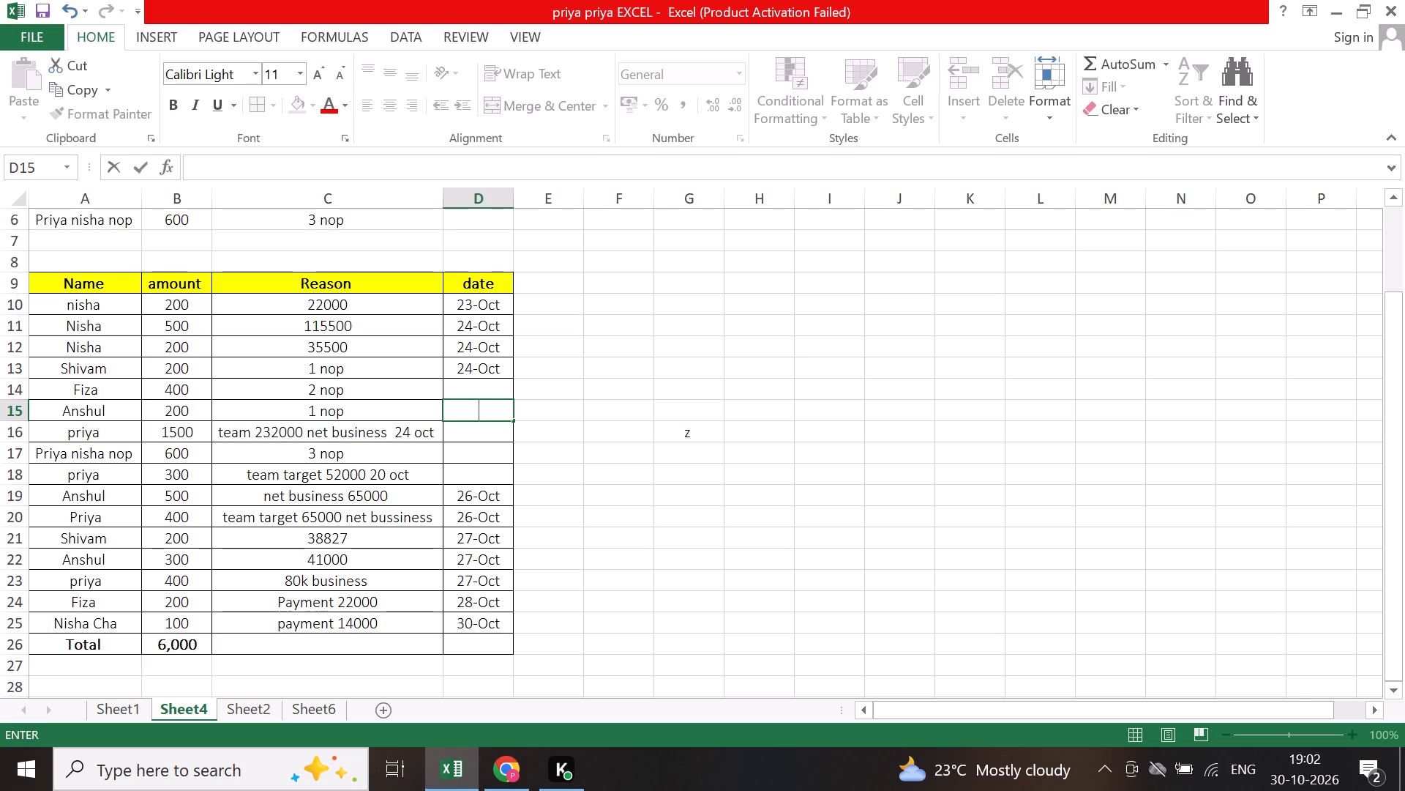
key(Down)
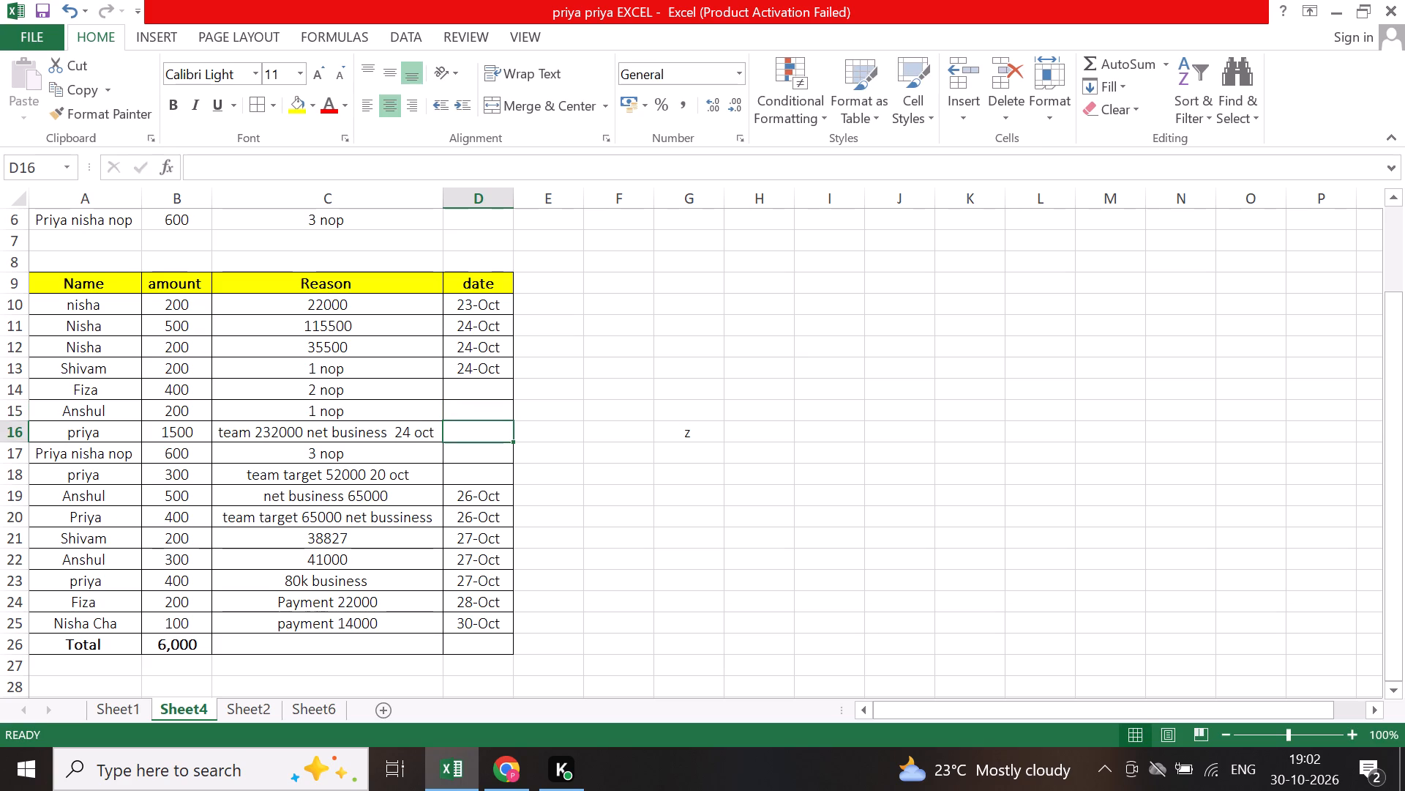
Set the date of the priya row with amount 1500 to 24 Oct.
text(24)
key(space)
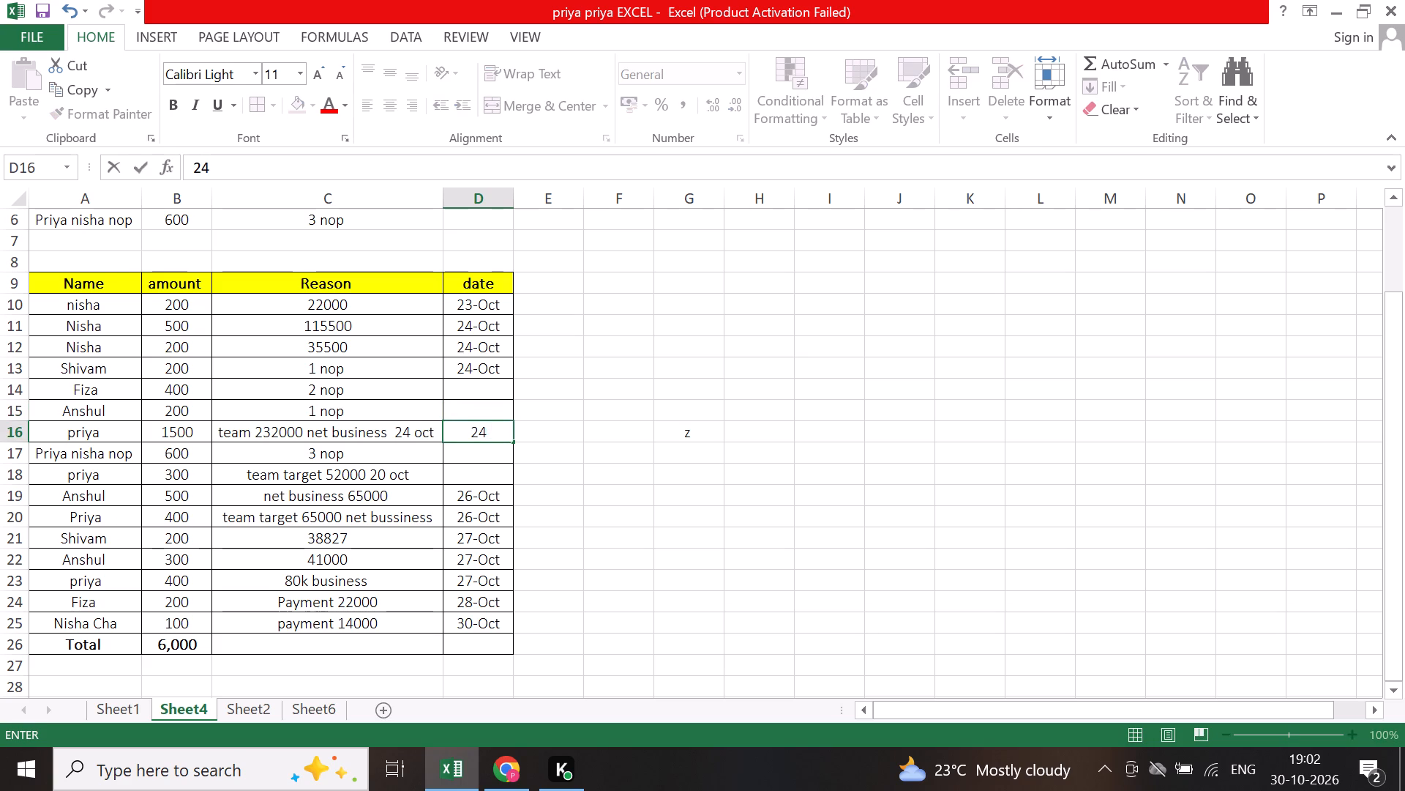
text(Oct)
key(space)
key(Up)
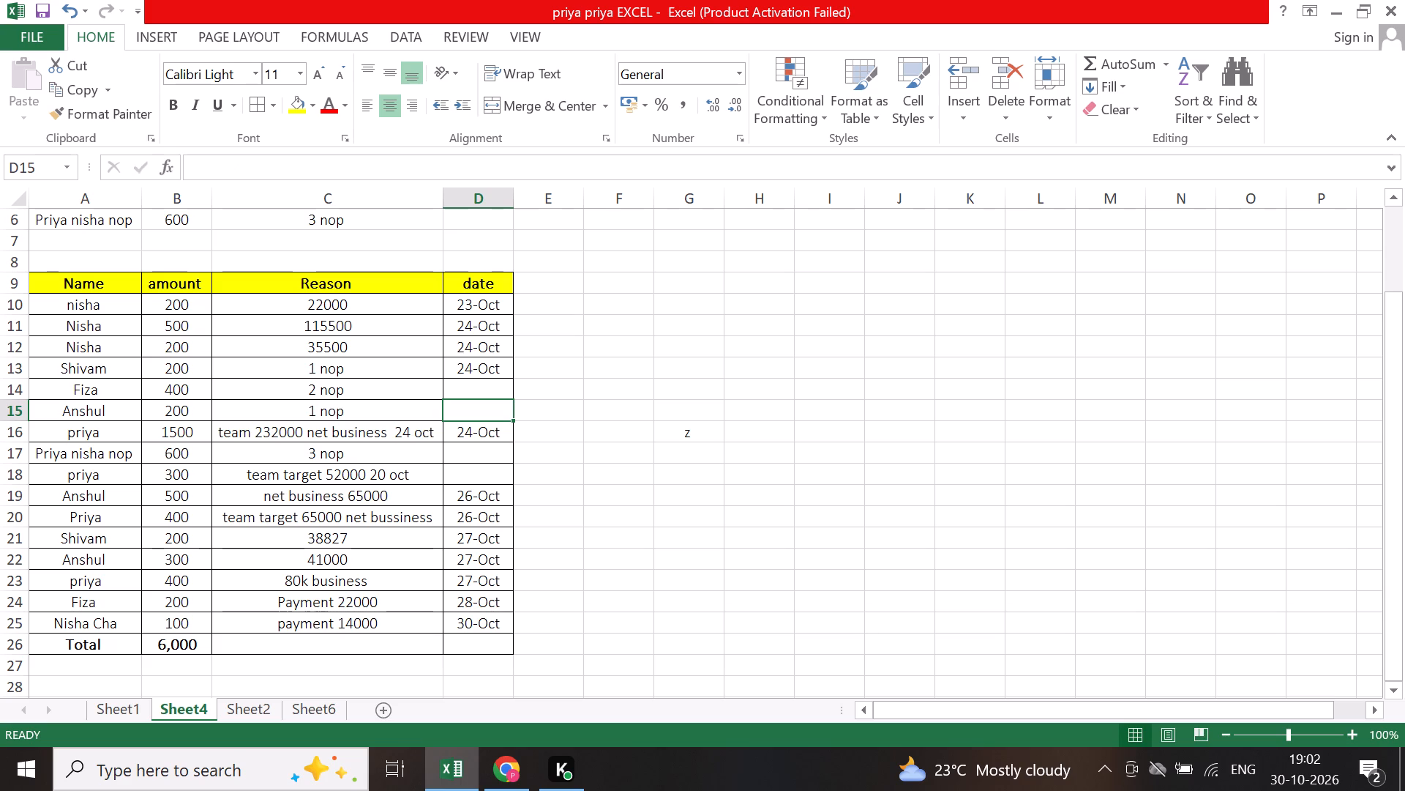
Set the date of the Fiza 2 nop row to 20 oct.
key(Up)
text(20 oct)
key(space)
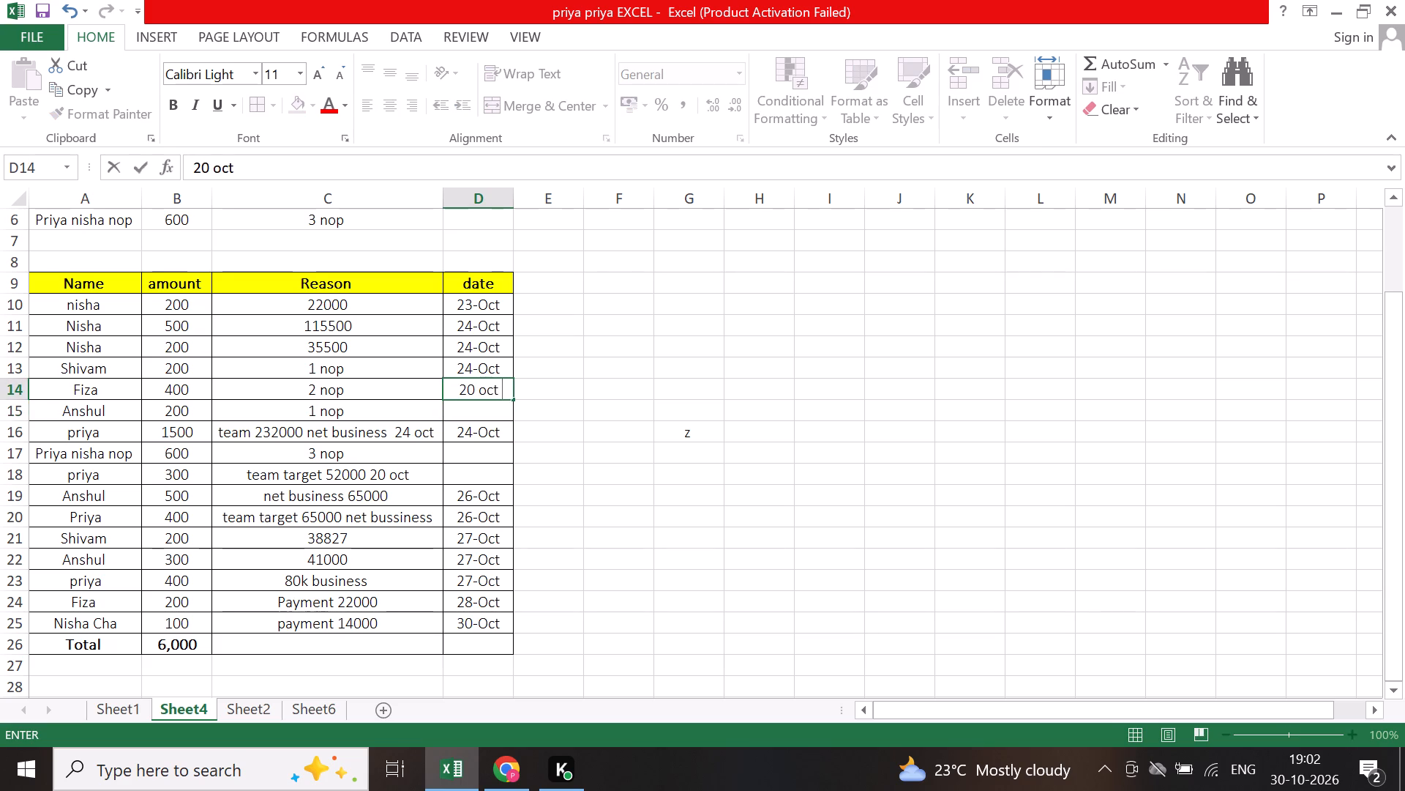
key(Down)
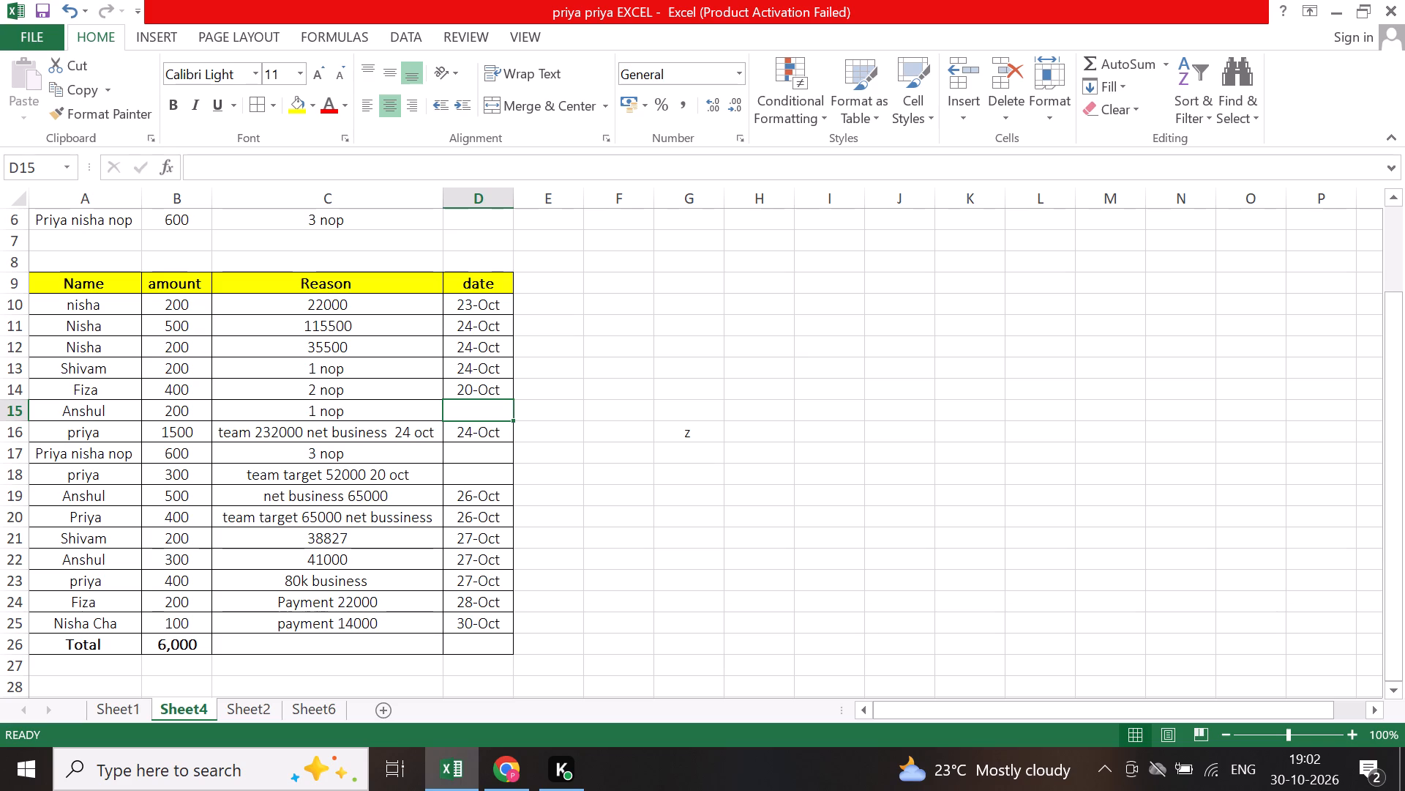
Copy the 20-Oct date from the Fiza 2 nop row into the date cell of the priya team target 52000 row.
key(Down)
key(Down)
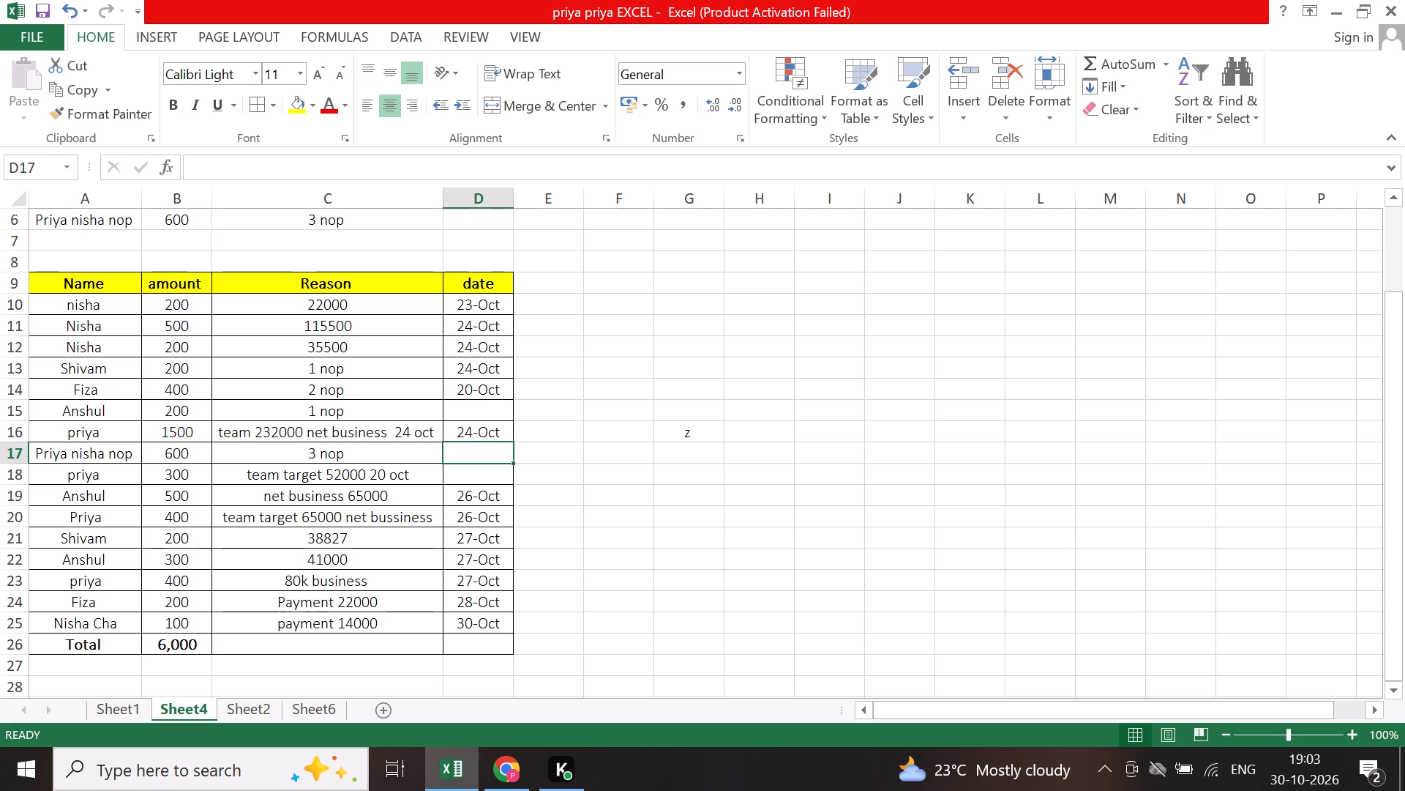
key(Down)
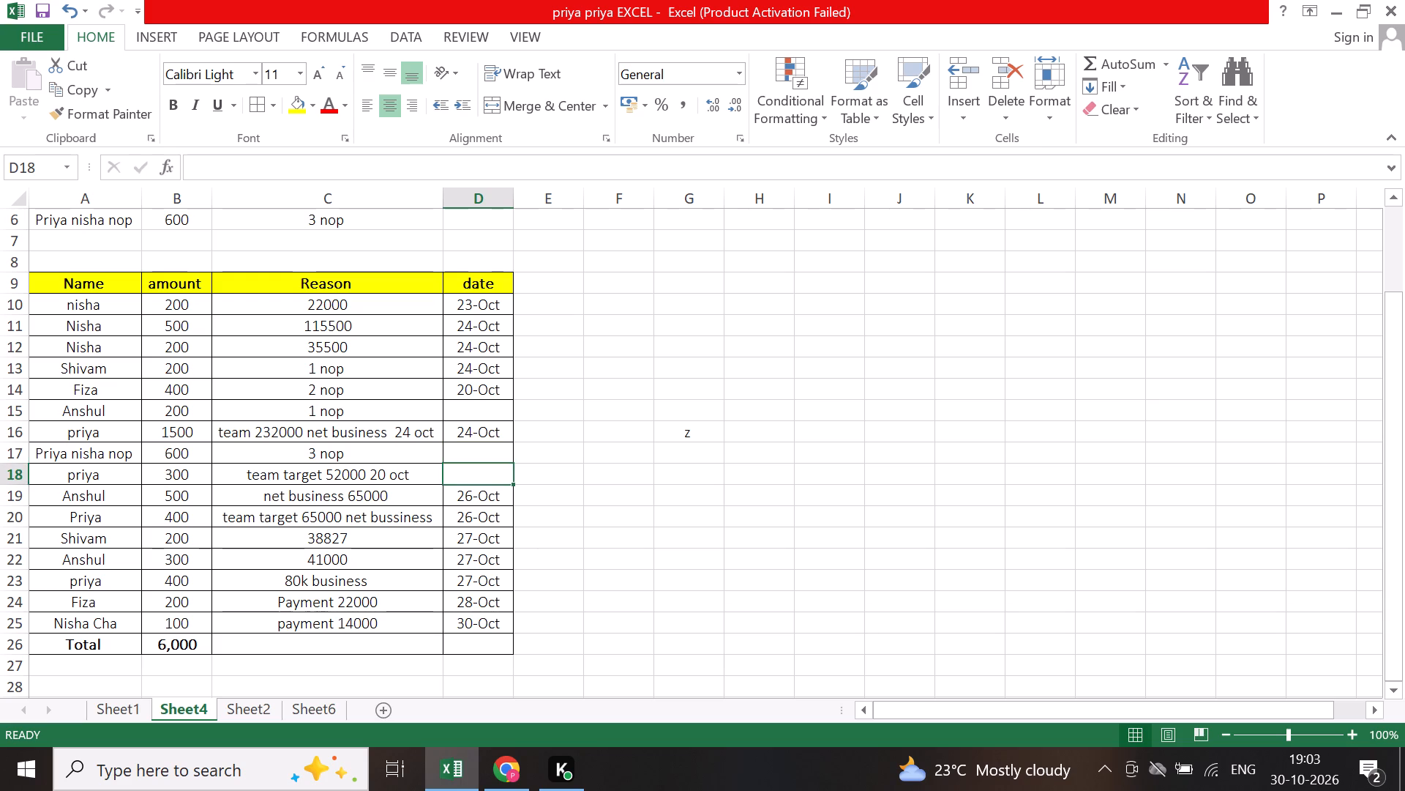
key(Up)
key(Up)
key(Up)
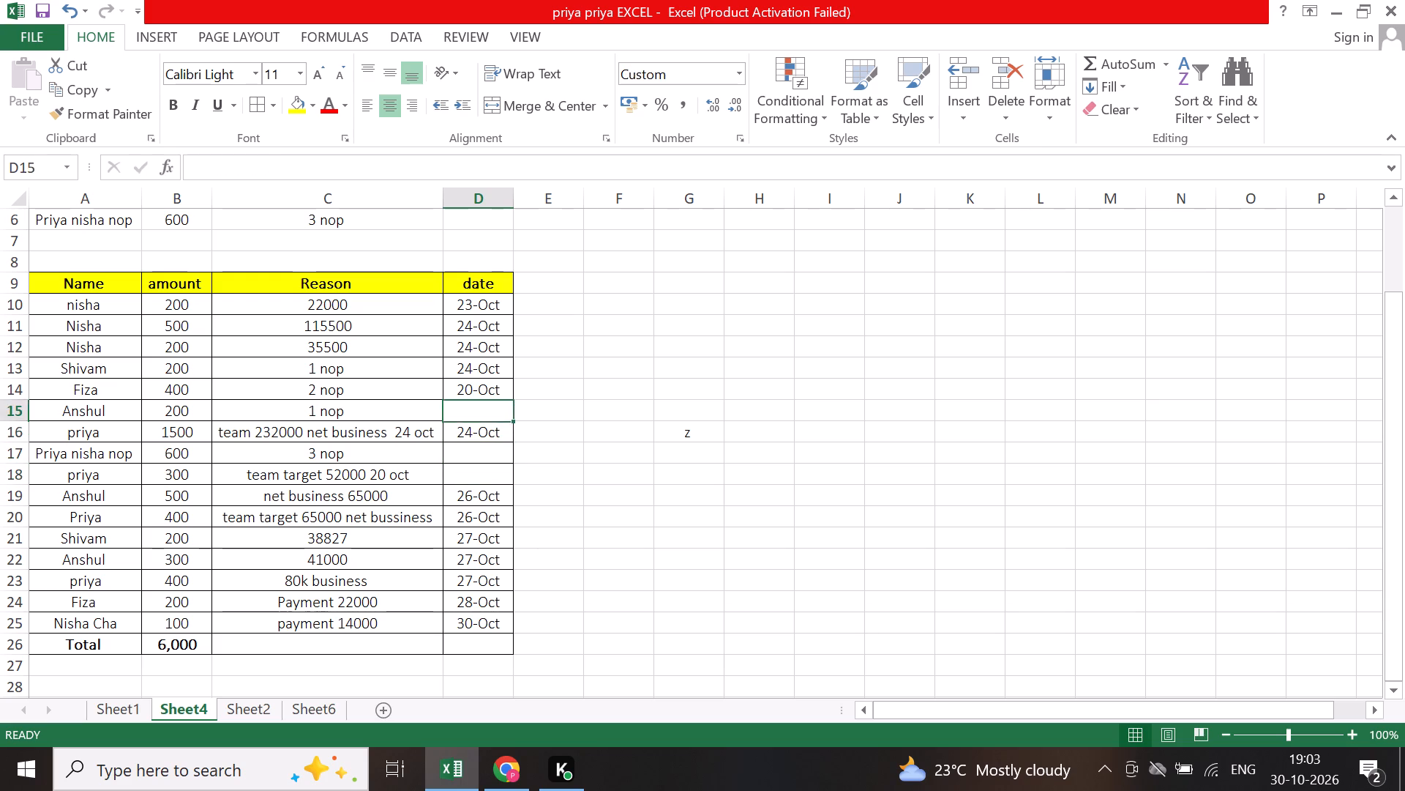
key(Up)
key(ctrl+c)
key(Down)
key(Down)
key(Down)
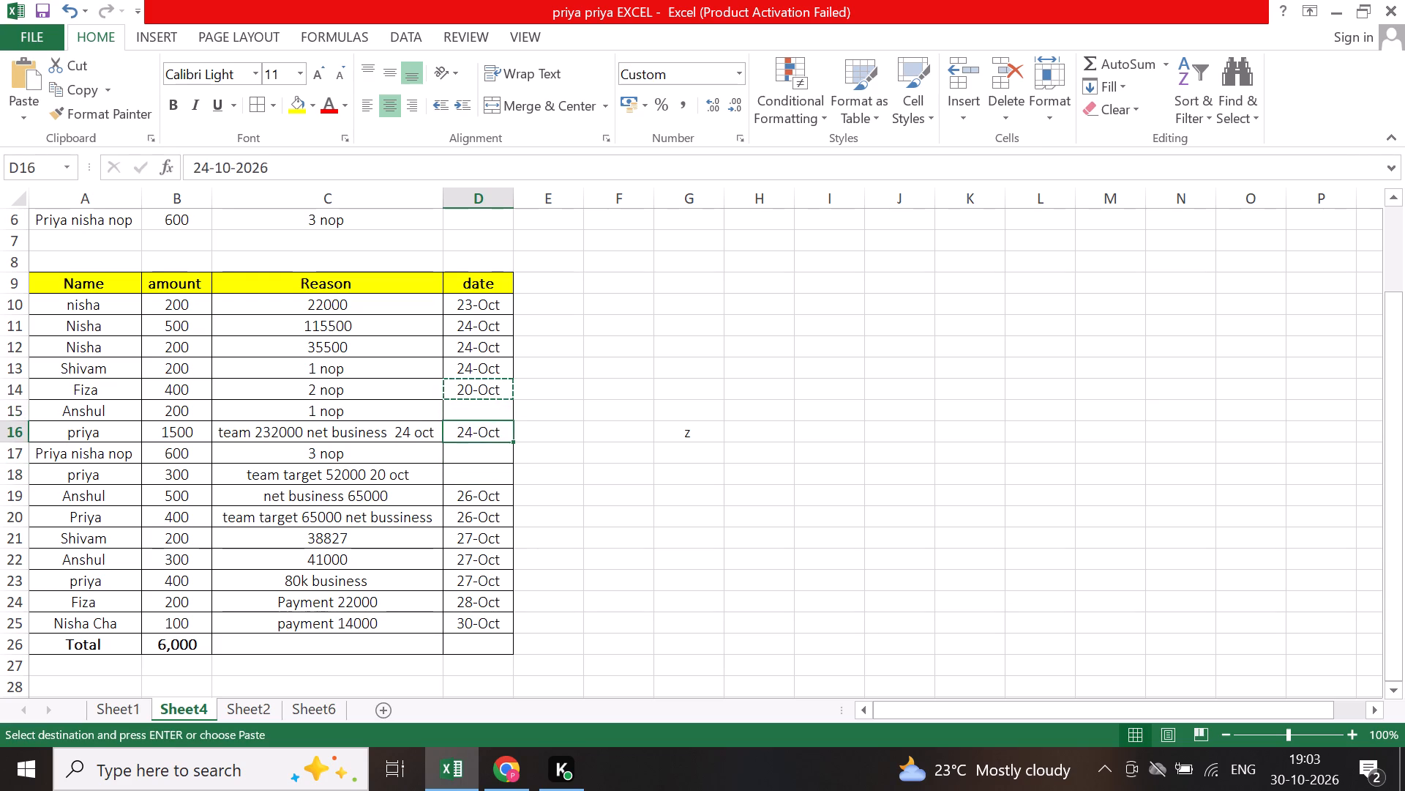
key(Up)
key(Down)
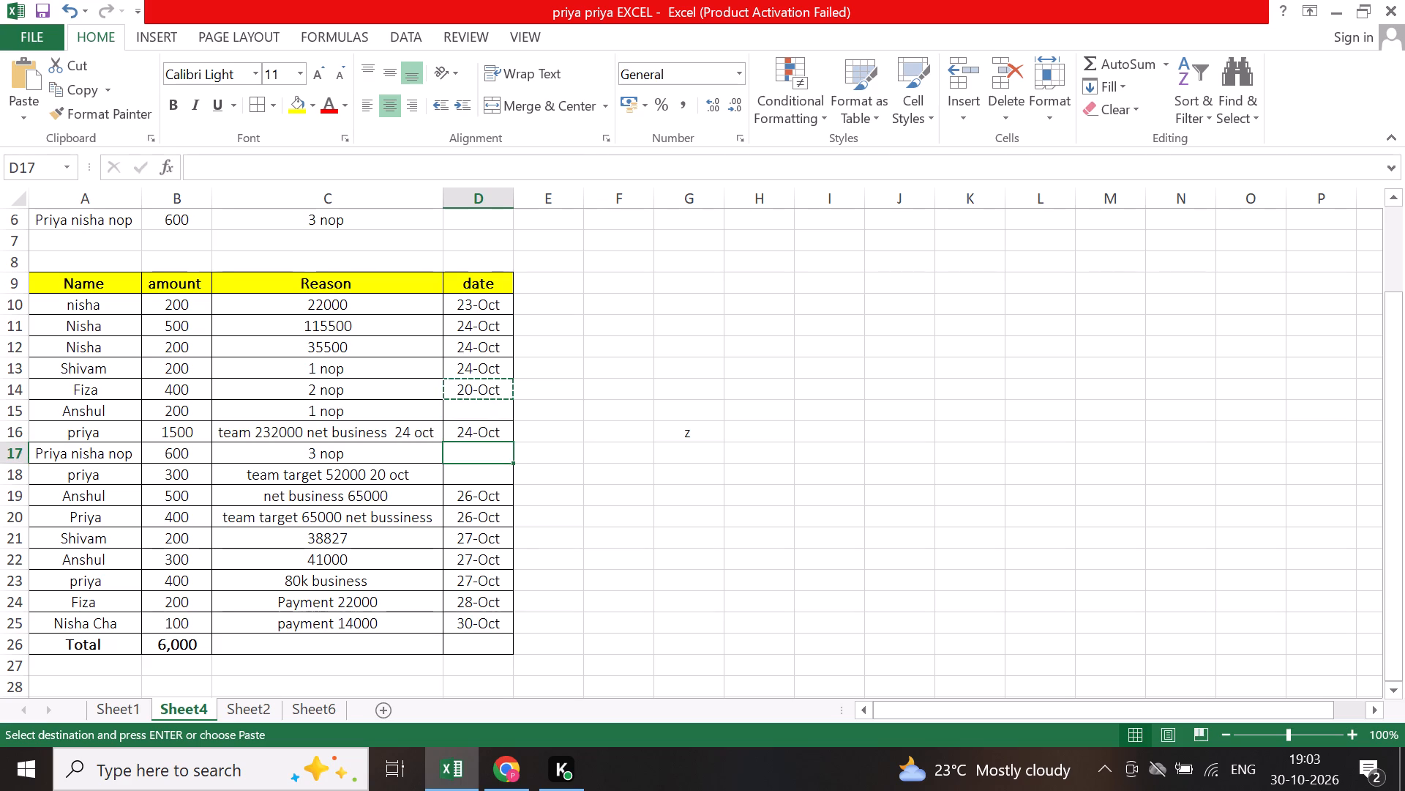
key(Down)
key(ctrl+v)
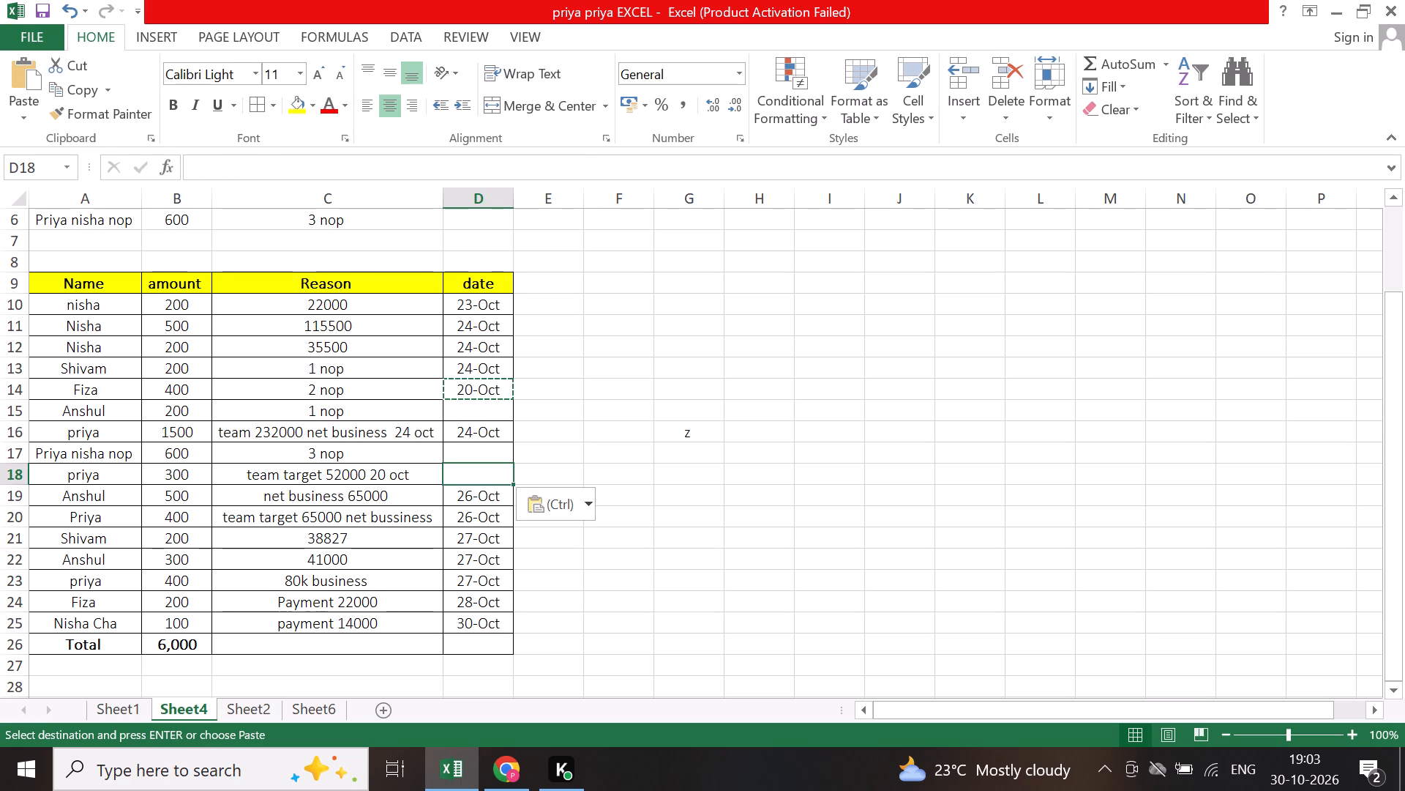
Check the system calendar and set the date of the Anshul 1 nop row to 26 Oct.
key(Up)
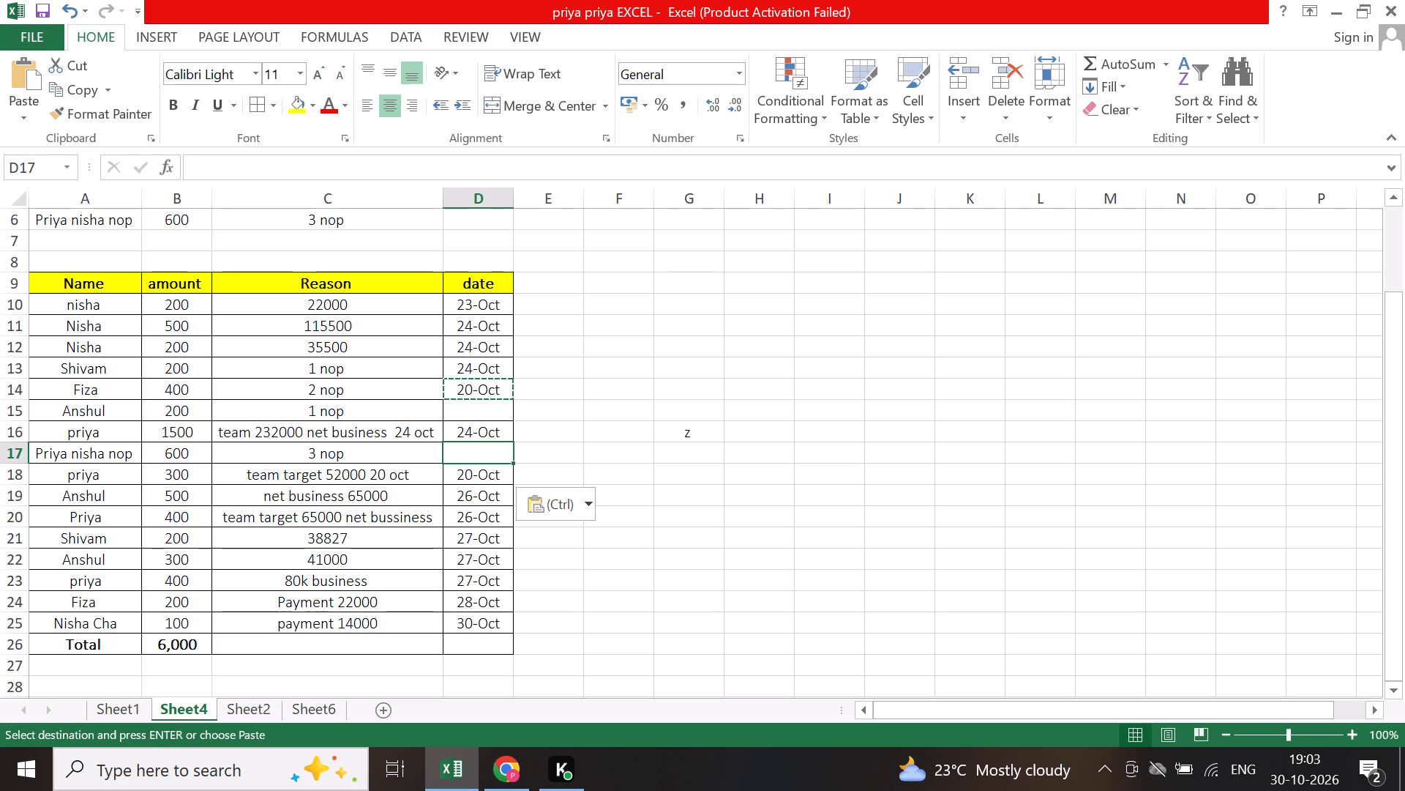
key(Up)
key(Up)
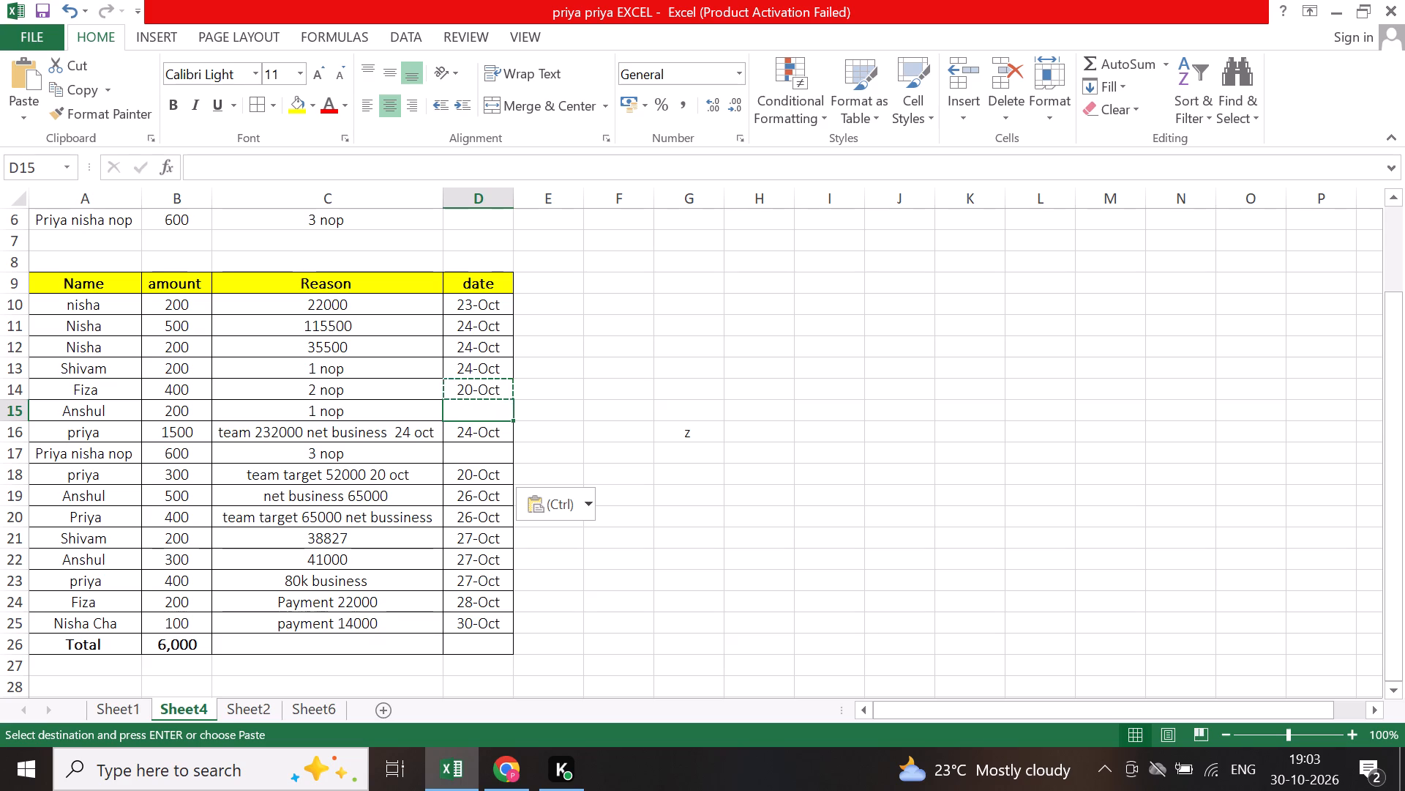
key(Up)
key(Down)
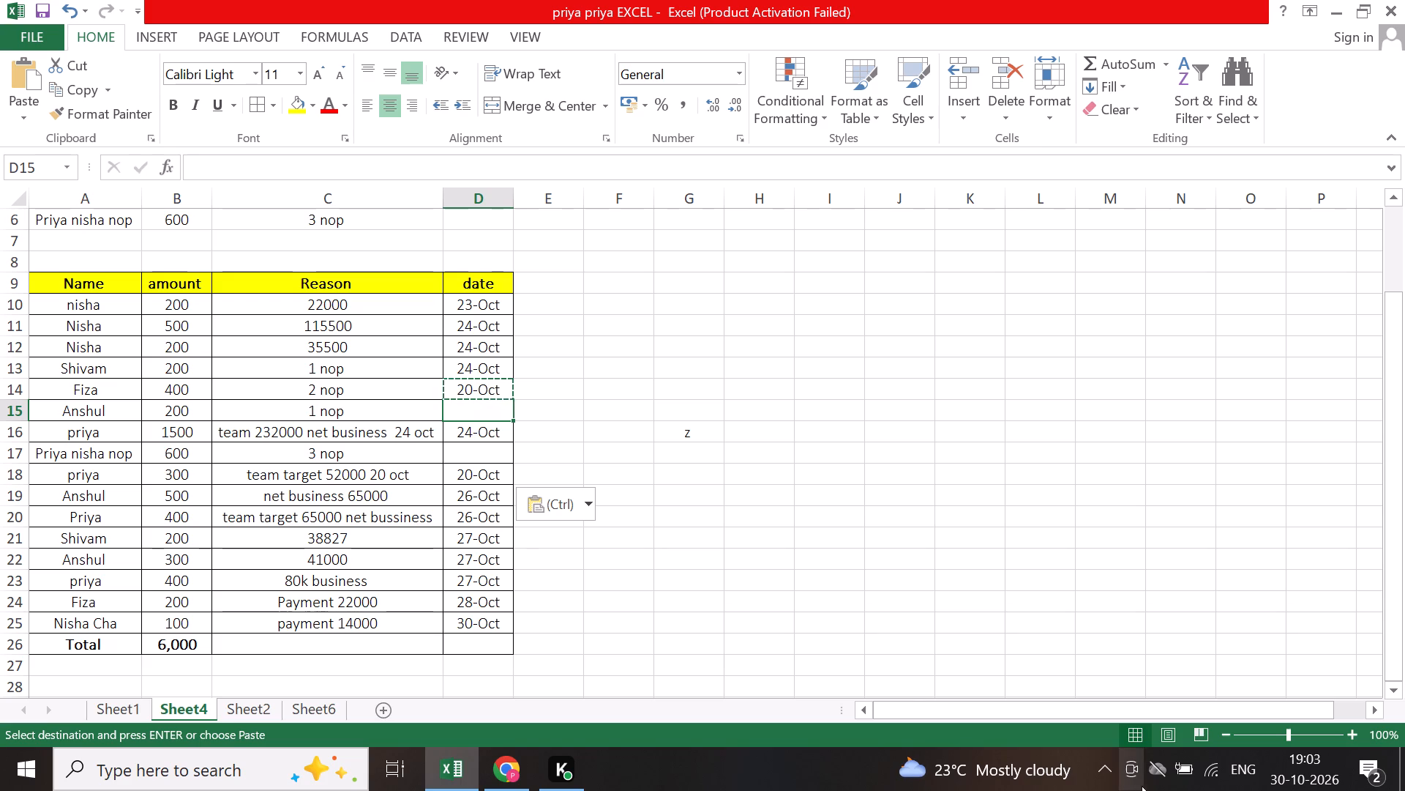
click(1313, 779)
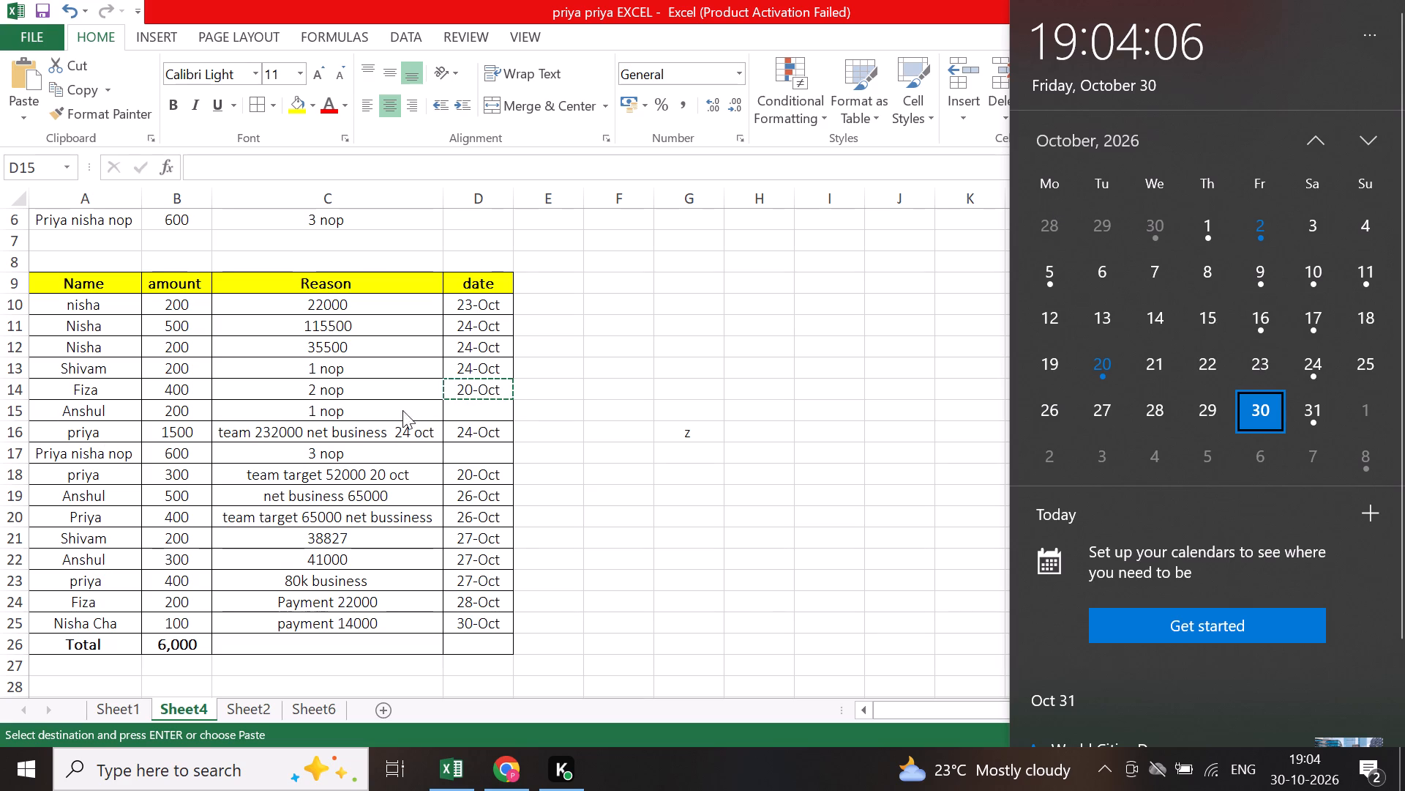
click(461, 410)
text(26)
key(space)
key(shift+o)
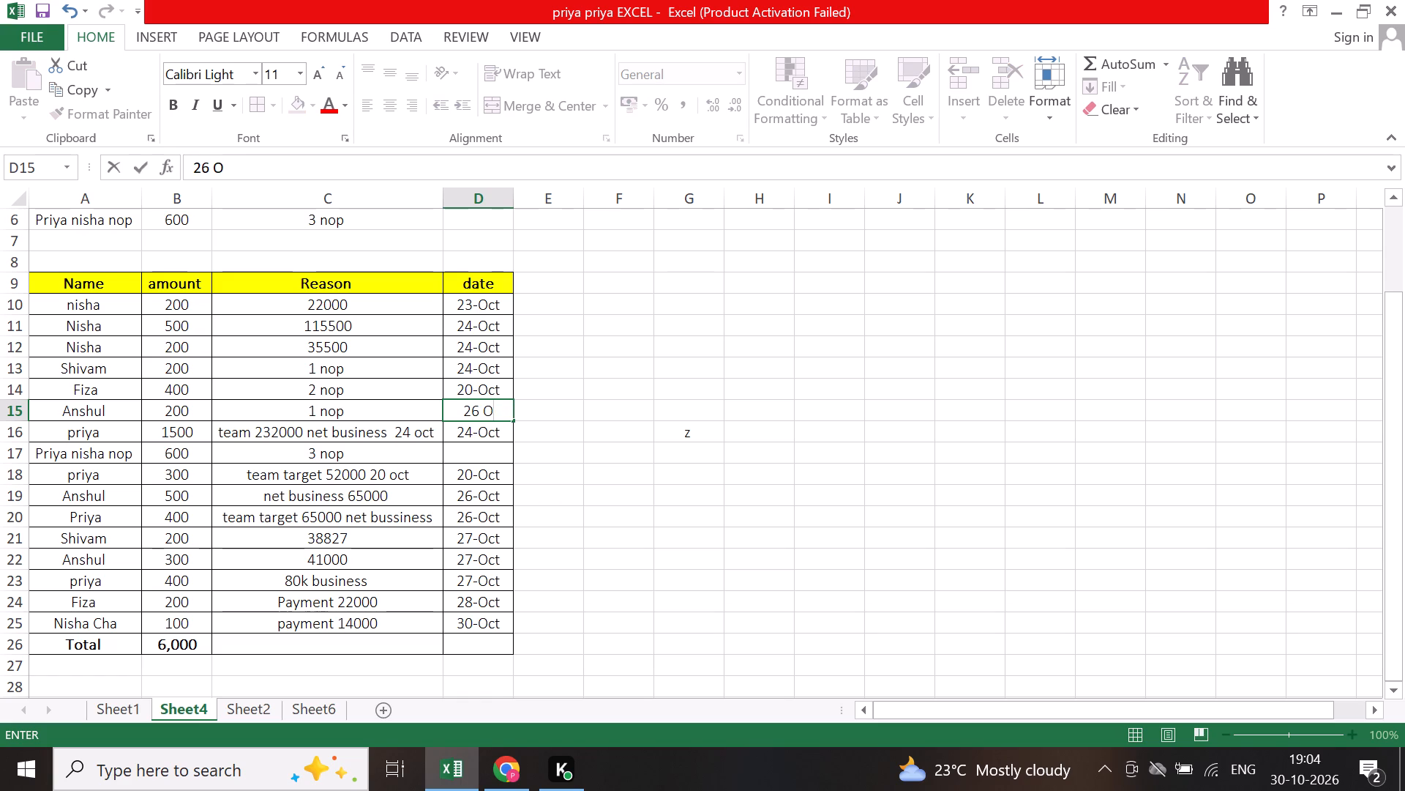
text(ct)
key(space)
key(Down)
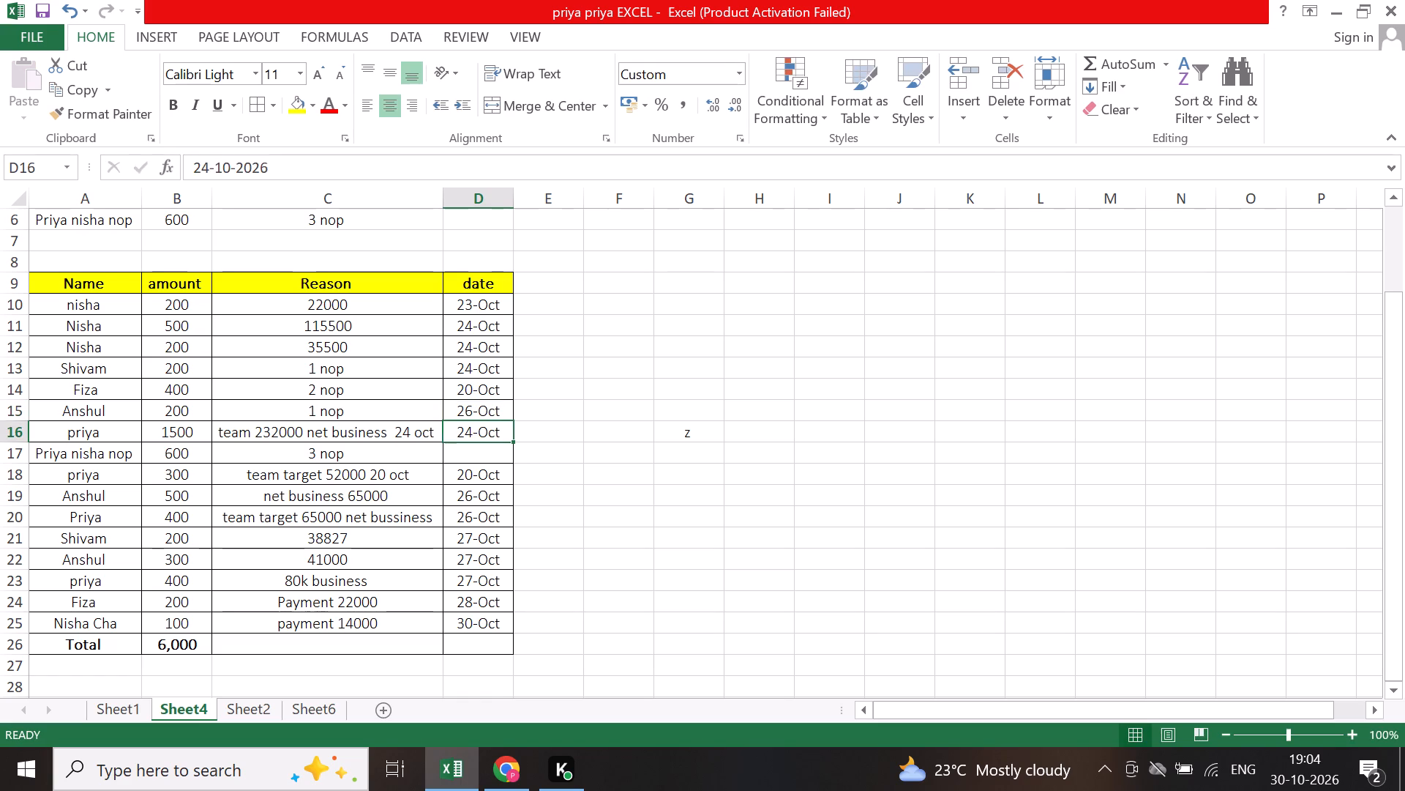
key(Down)
click(633, 505)
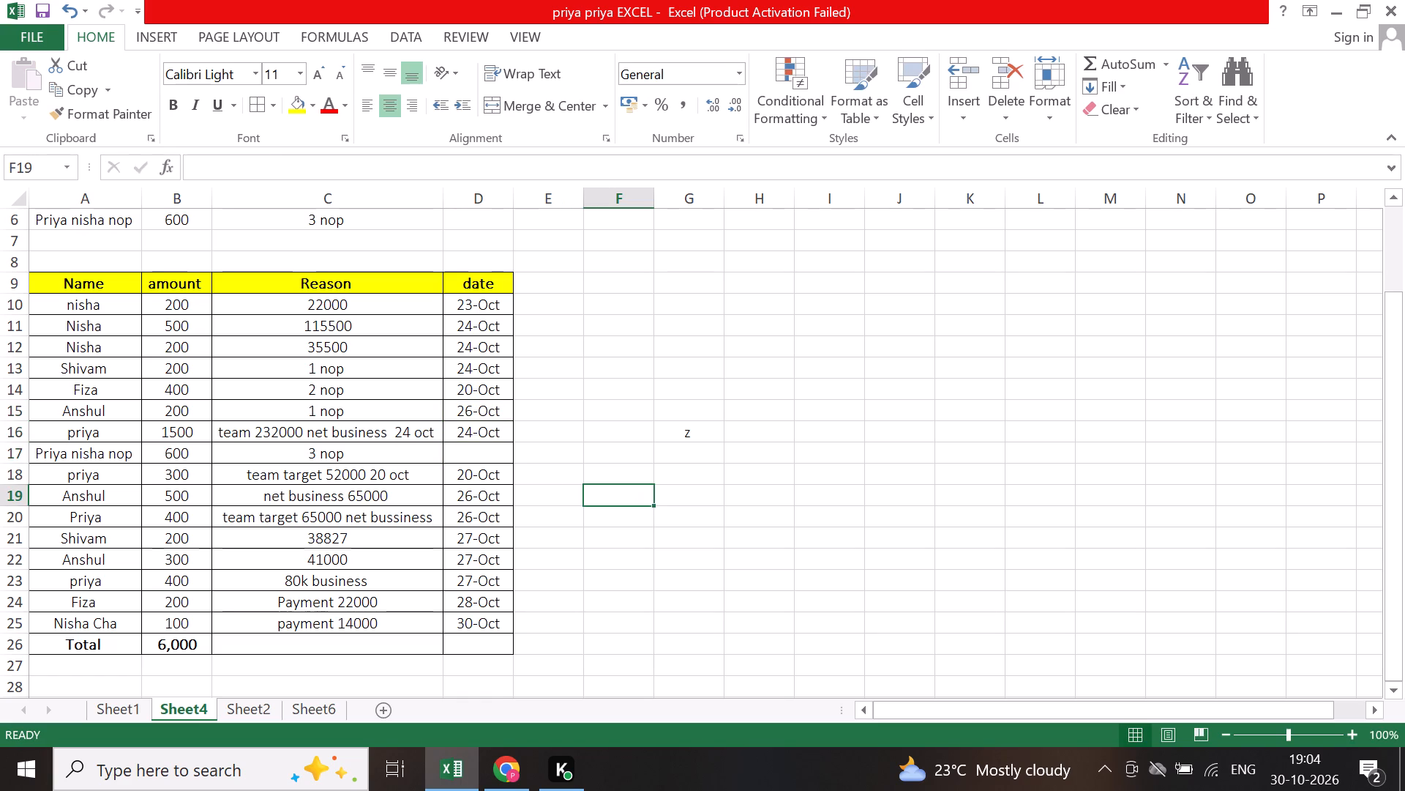
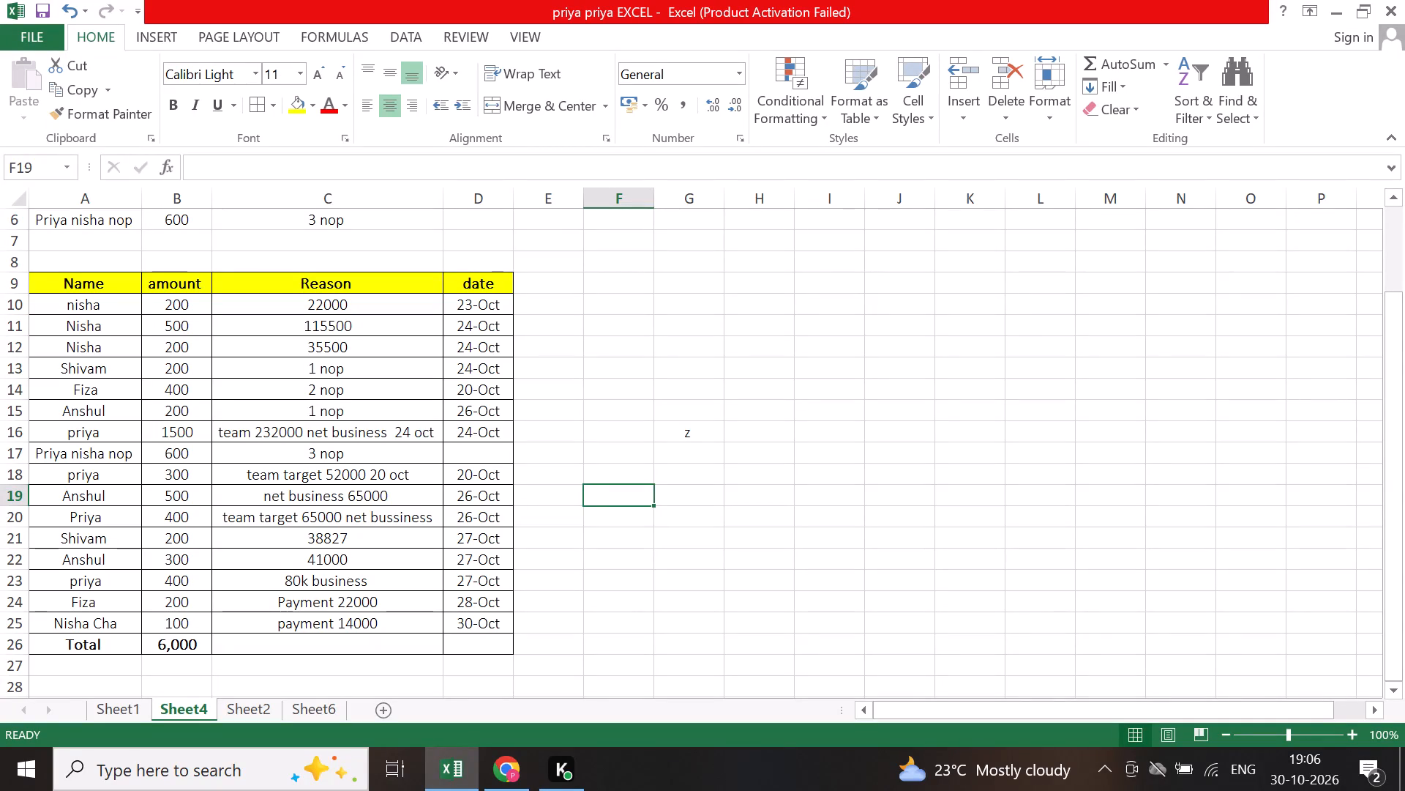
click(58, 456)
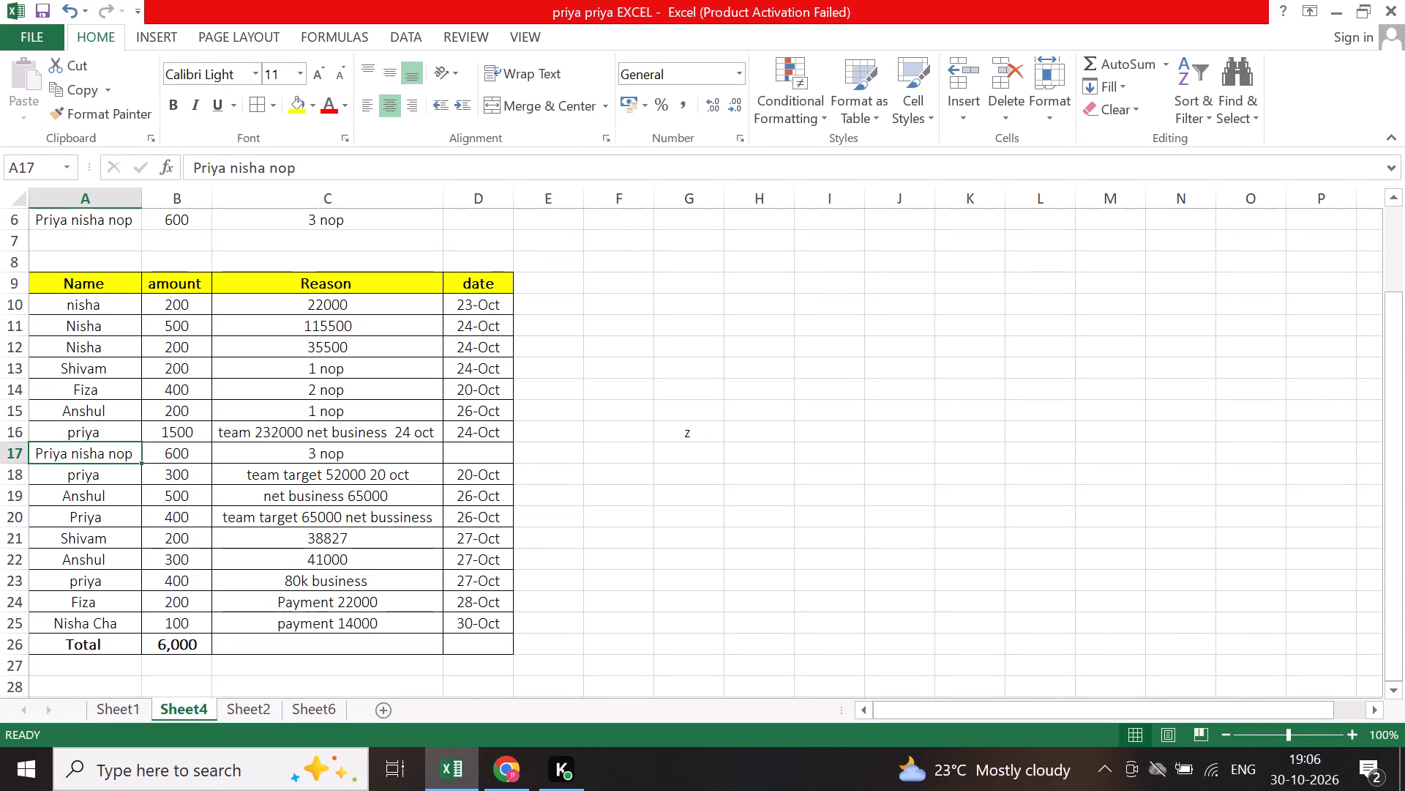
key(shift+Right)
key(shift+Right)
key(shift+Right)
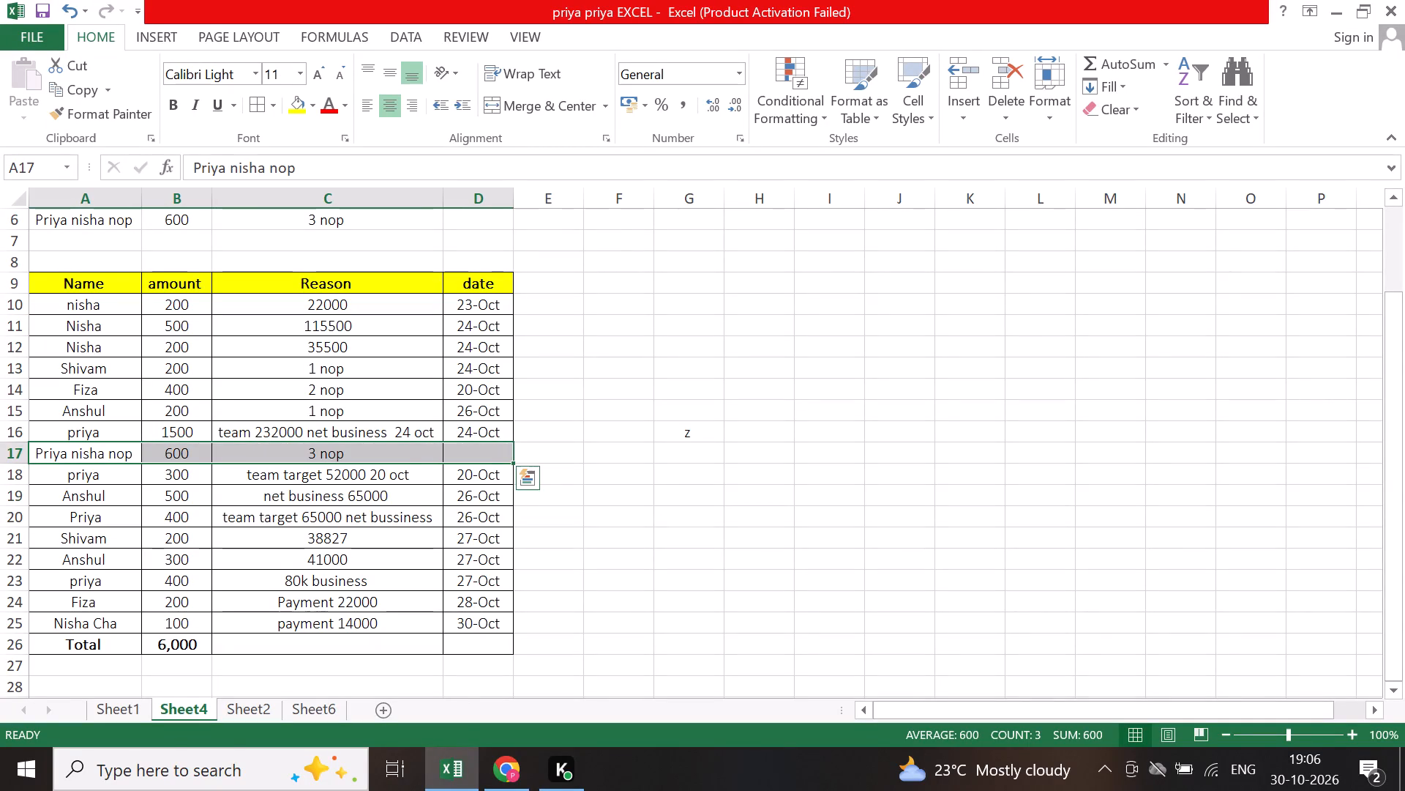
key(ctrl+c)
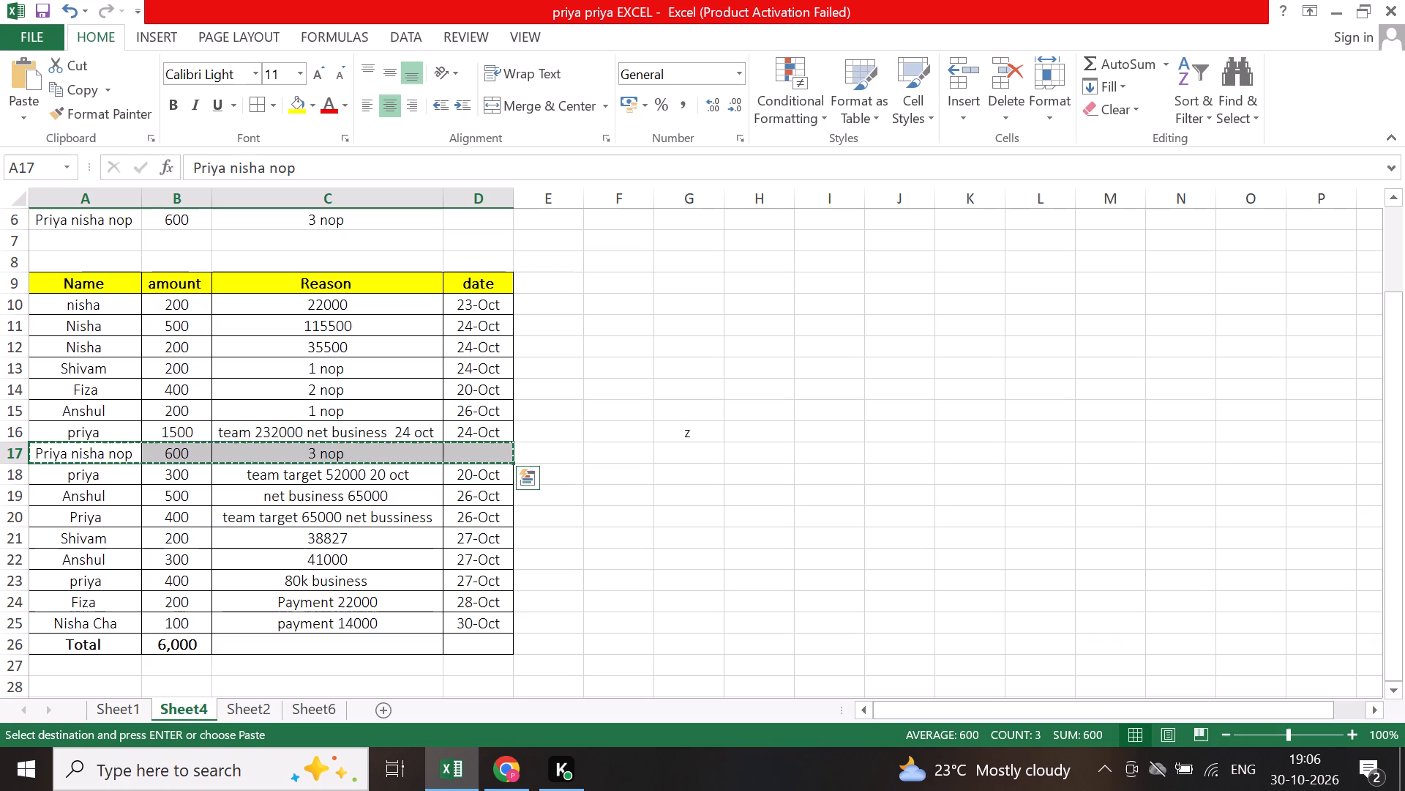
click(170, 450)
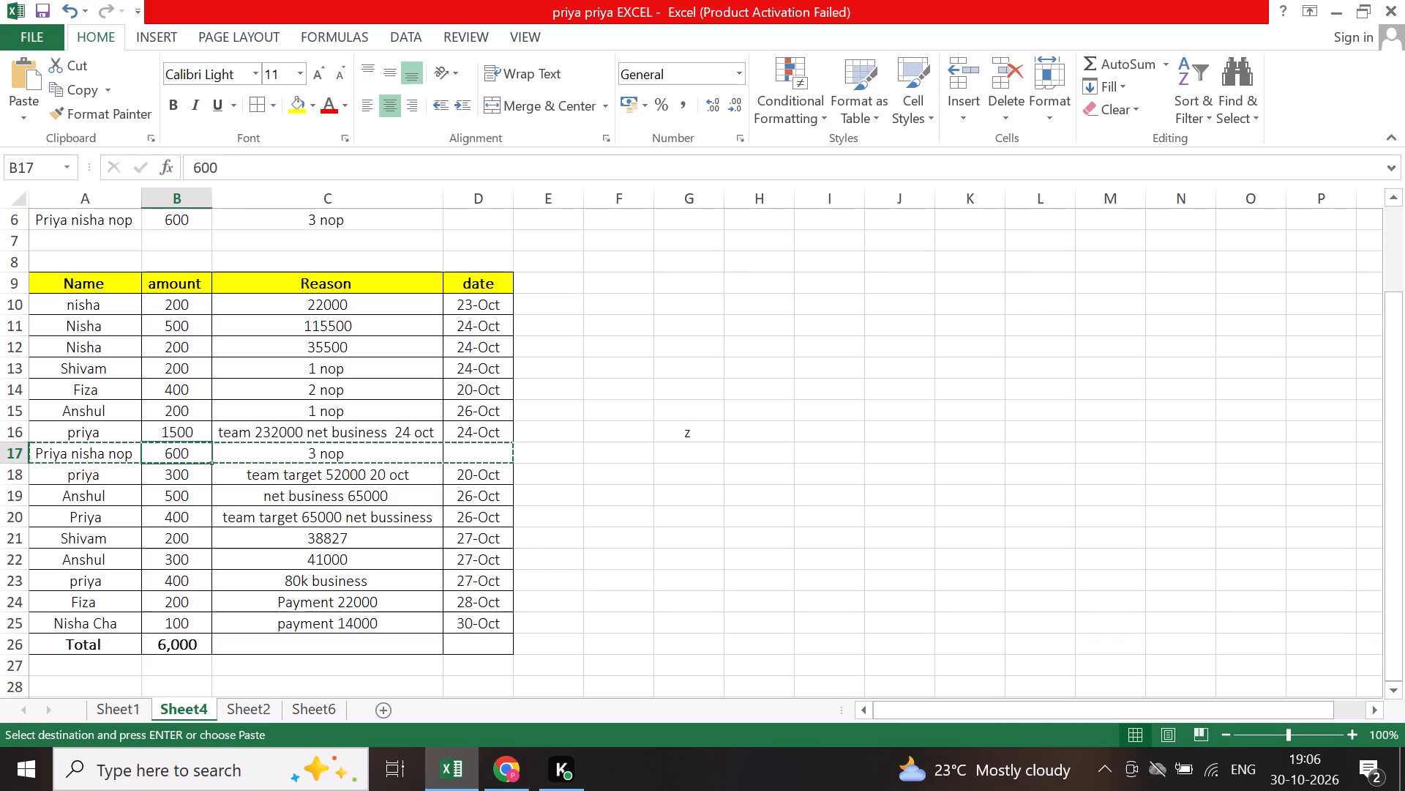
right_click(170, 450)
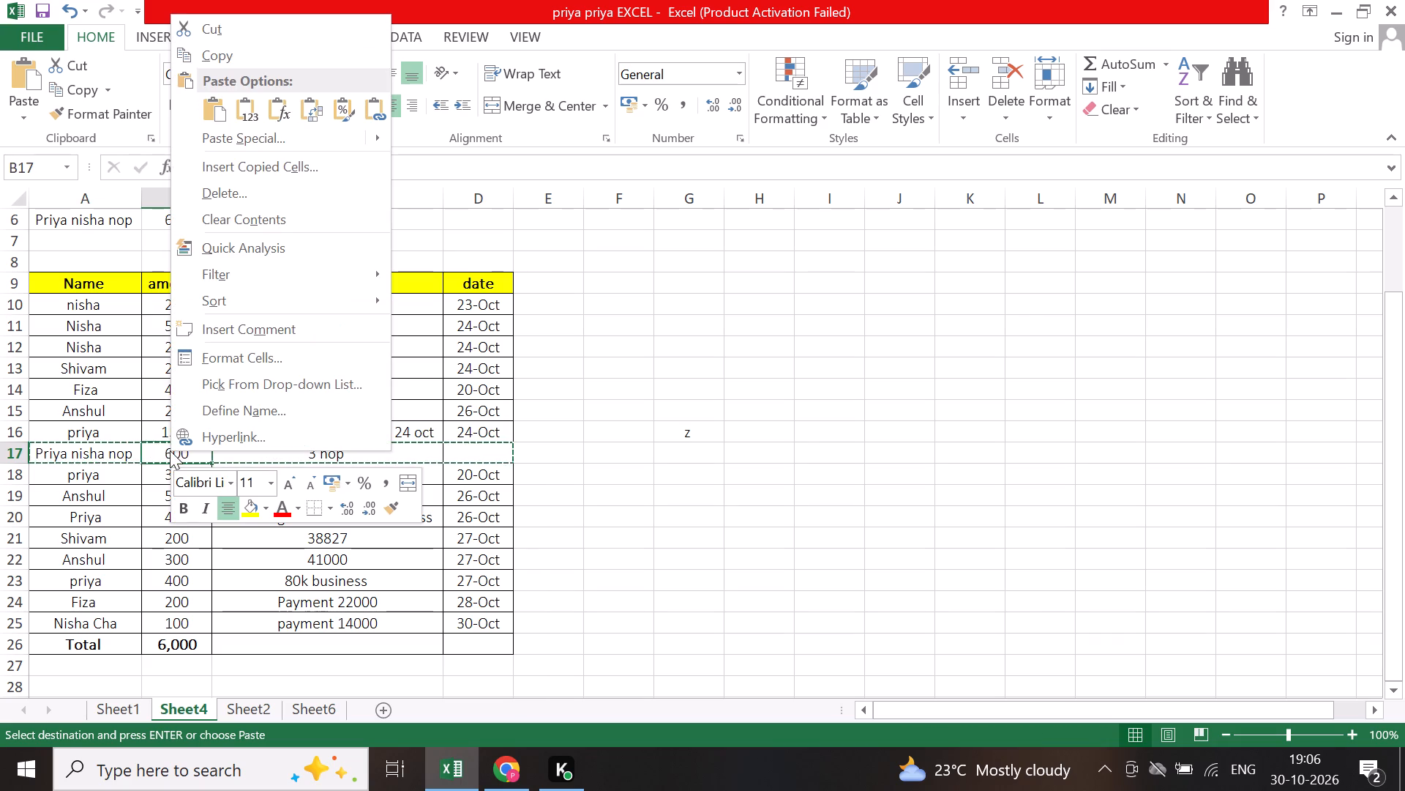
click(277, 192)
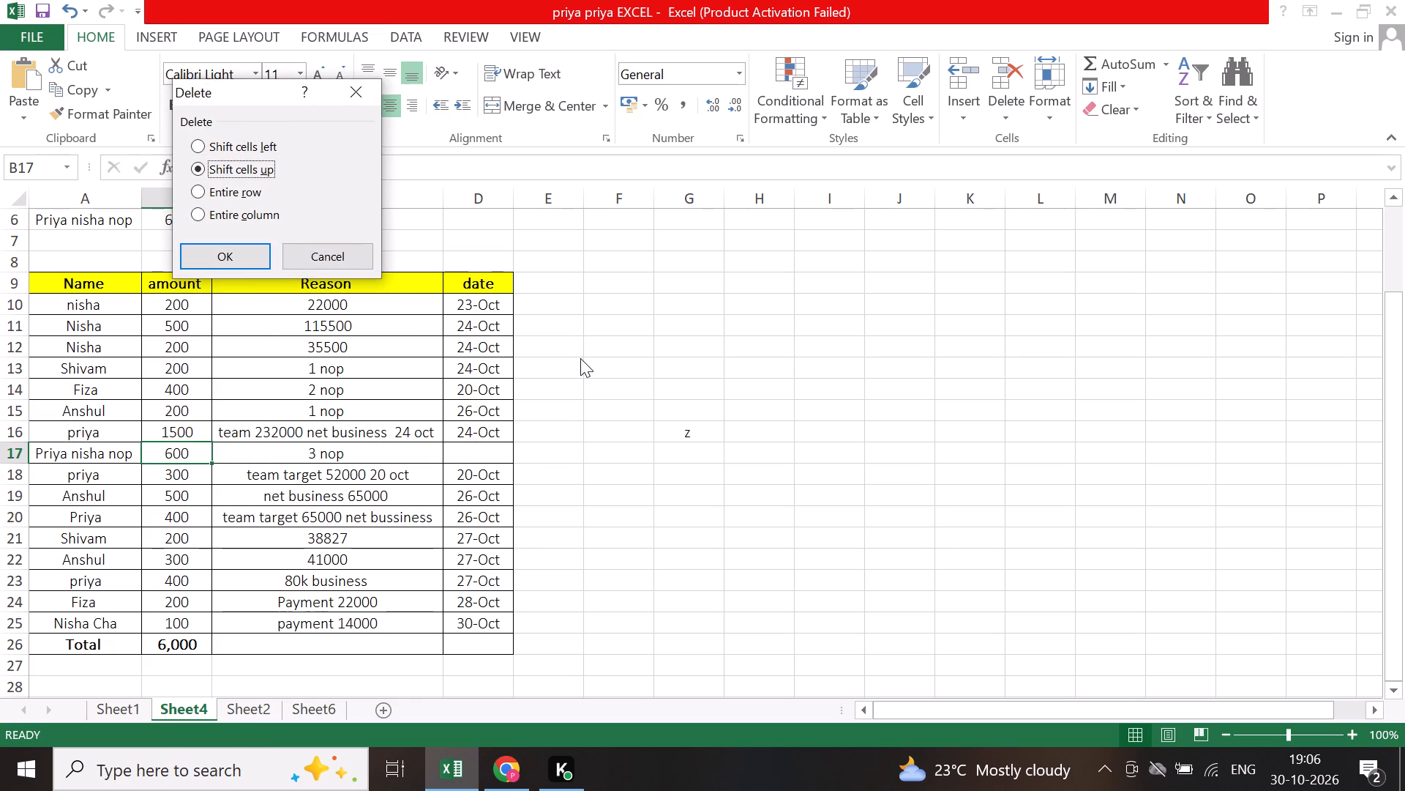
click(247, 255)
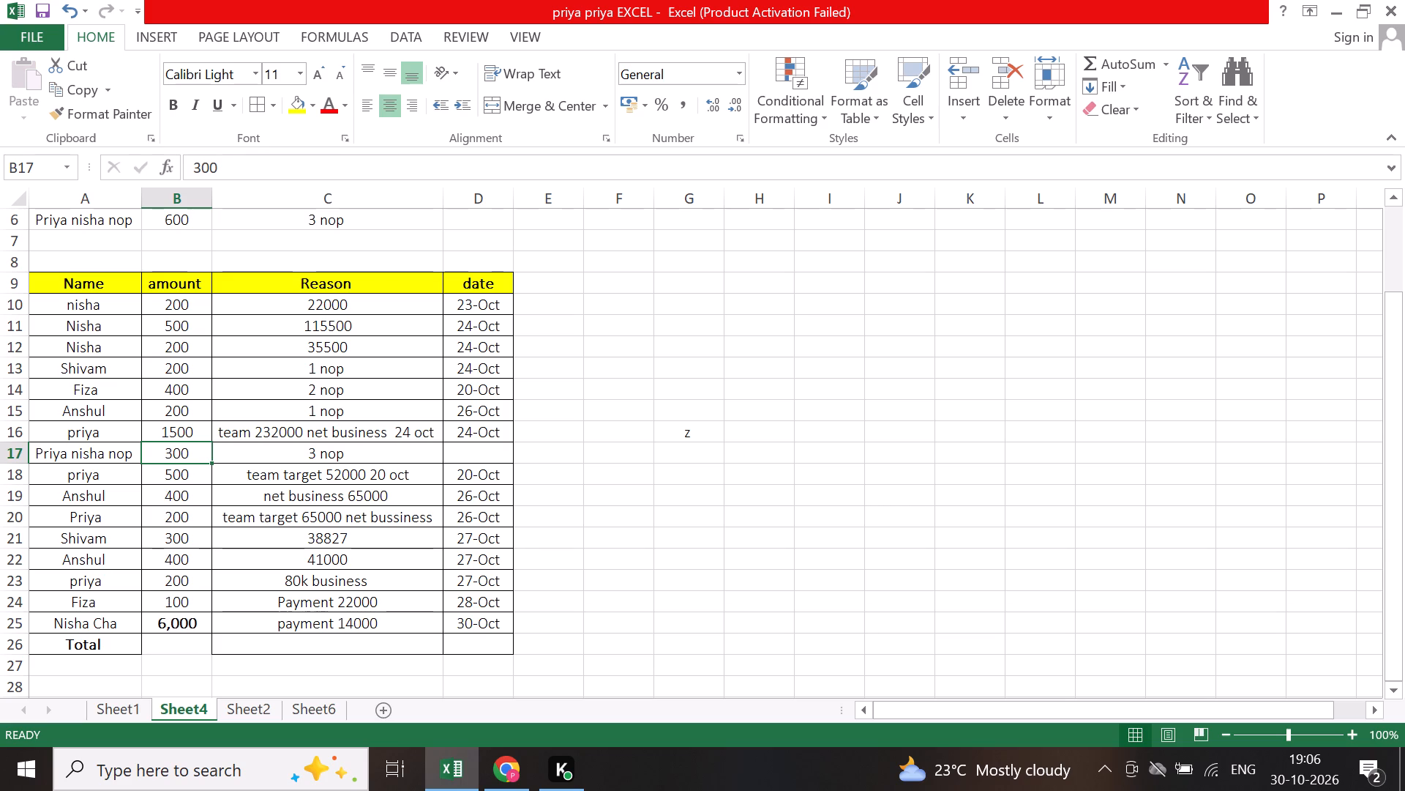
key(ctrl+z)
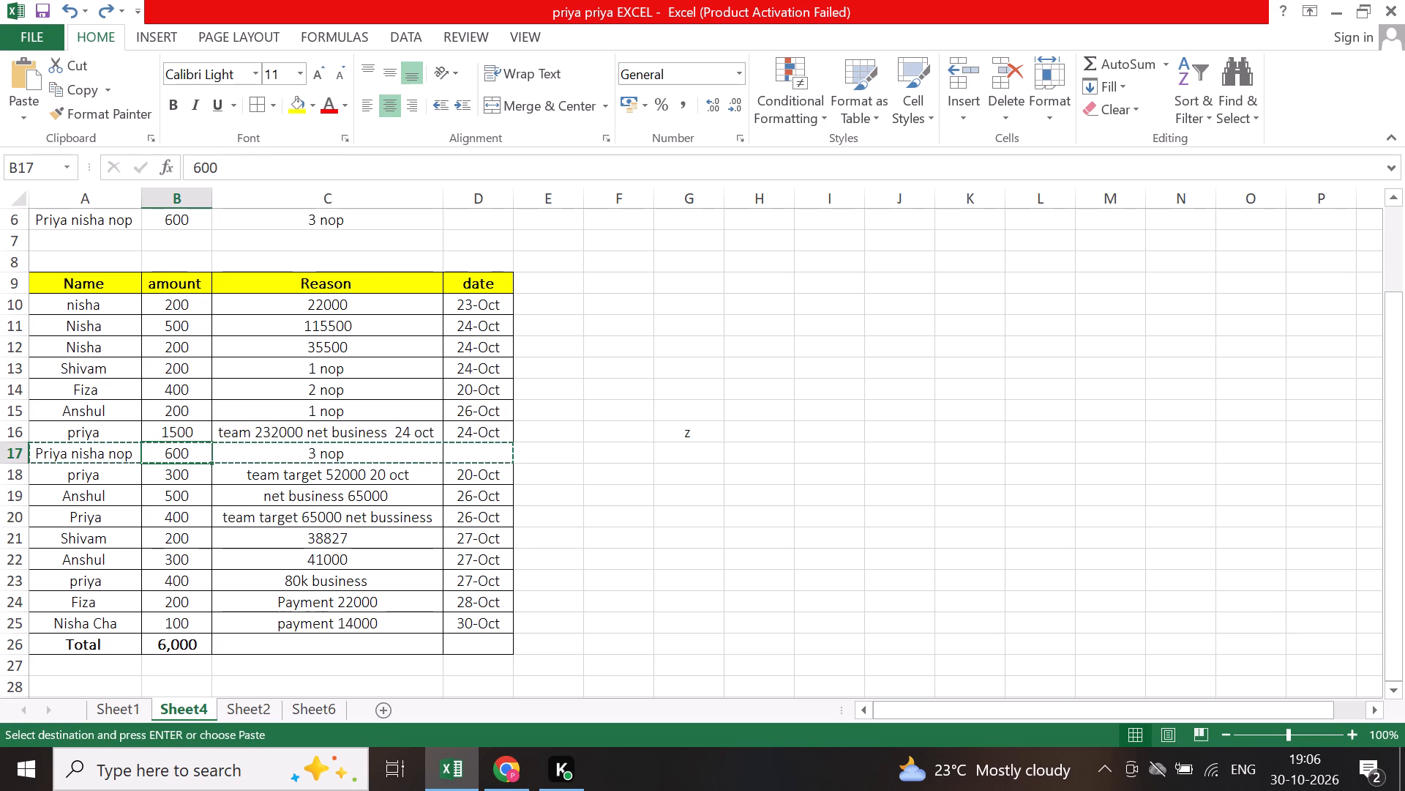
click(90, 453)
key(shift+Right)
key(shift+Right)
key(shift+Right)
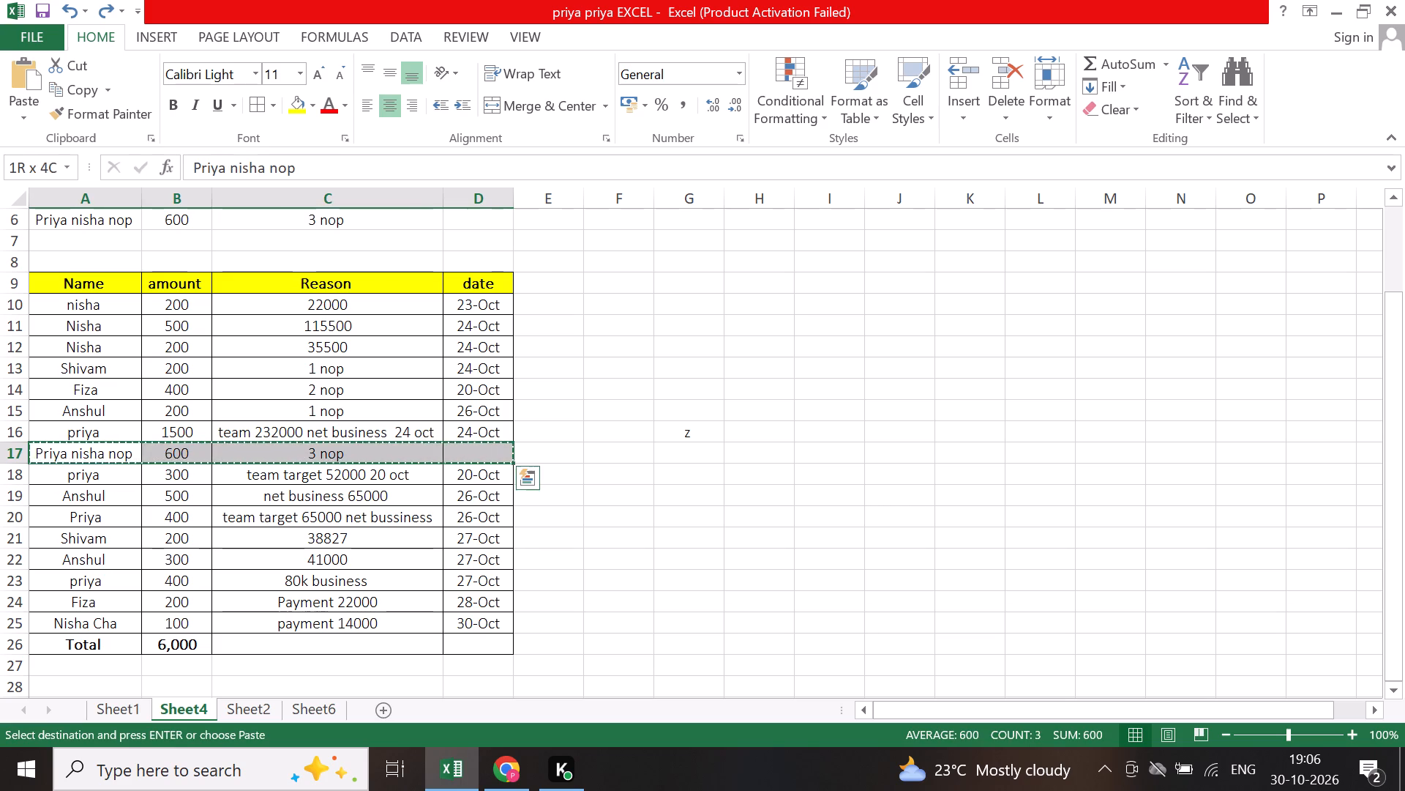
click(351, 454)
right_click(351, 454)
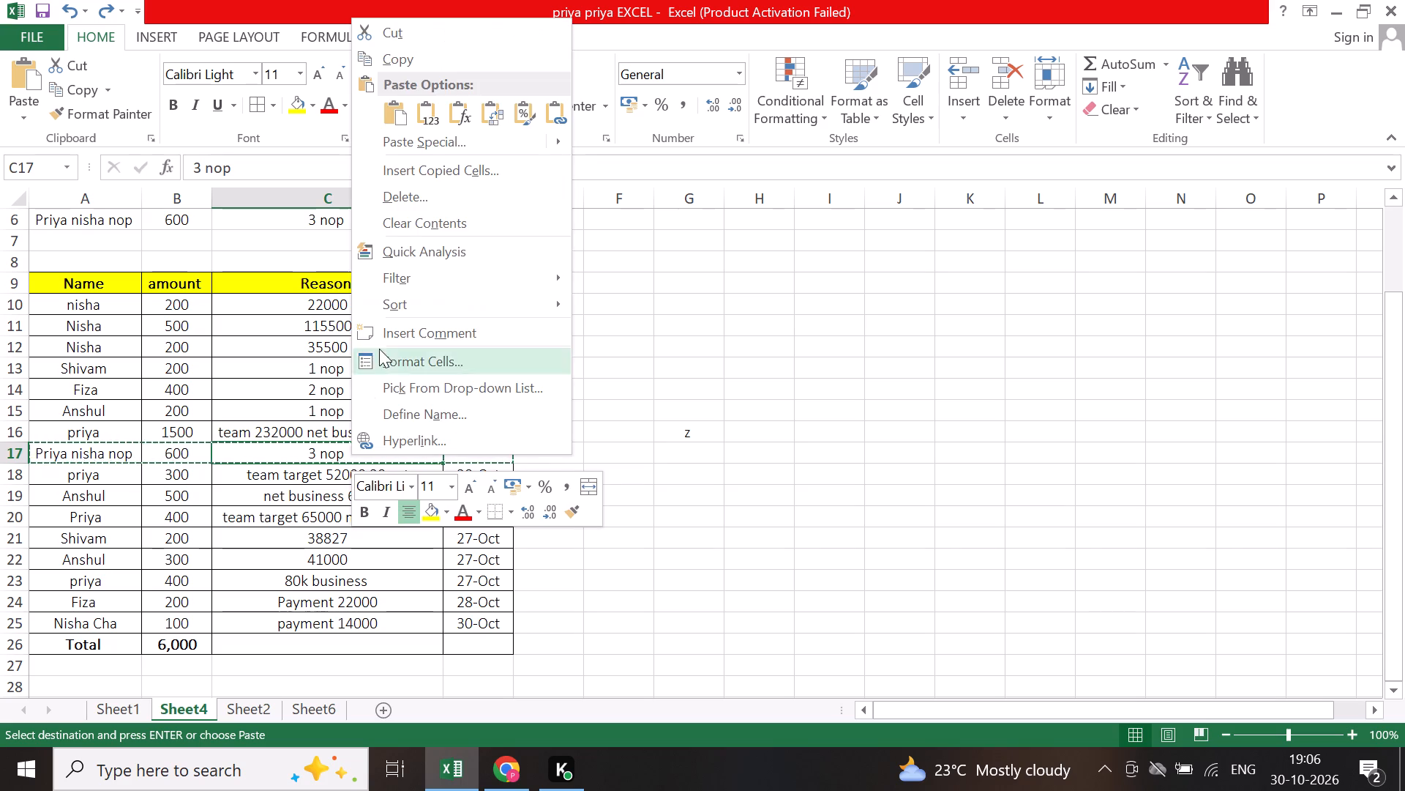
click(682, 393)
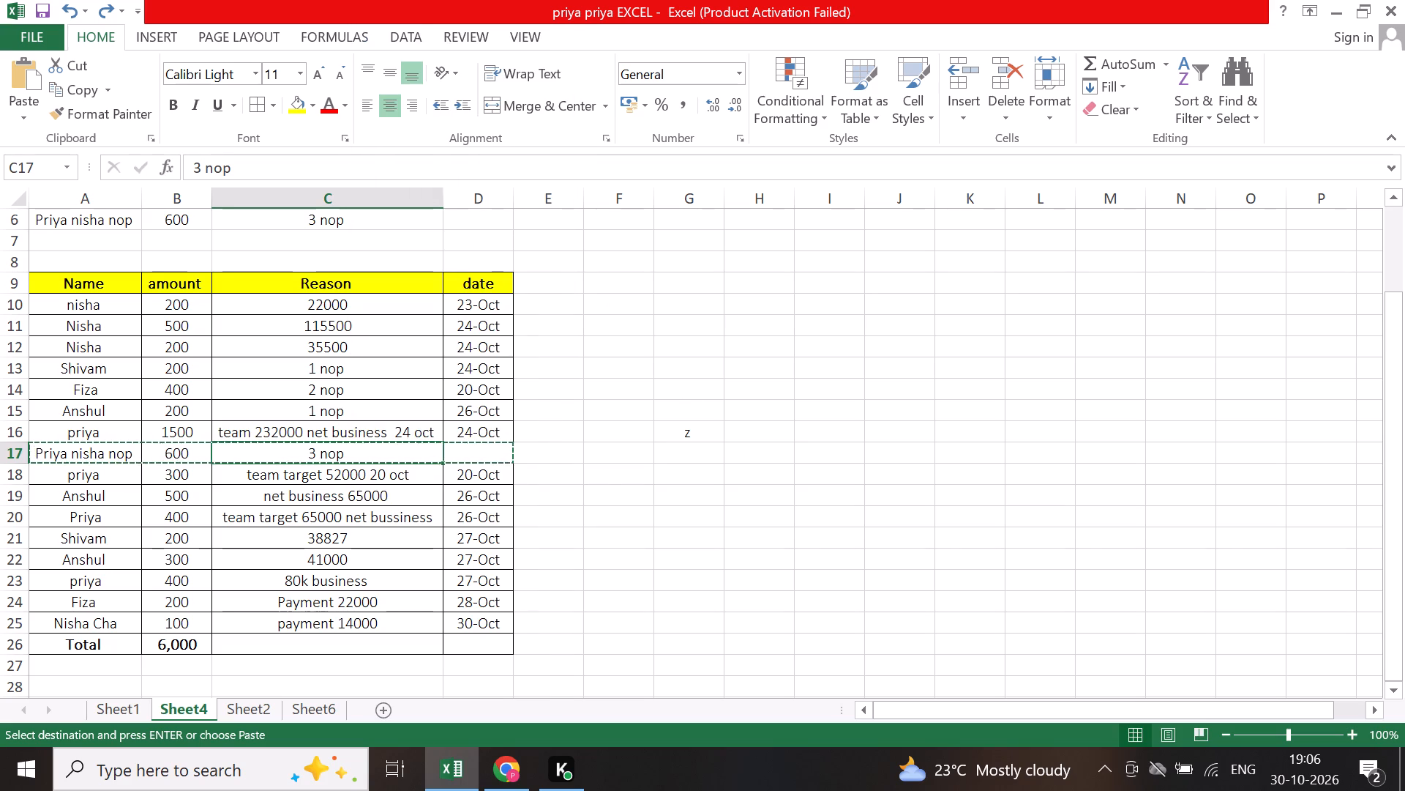
click(84, 453)
key(shift+Right)
key(shift+Right)
key(shift+Right)
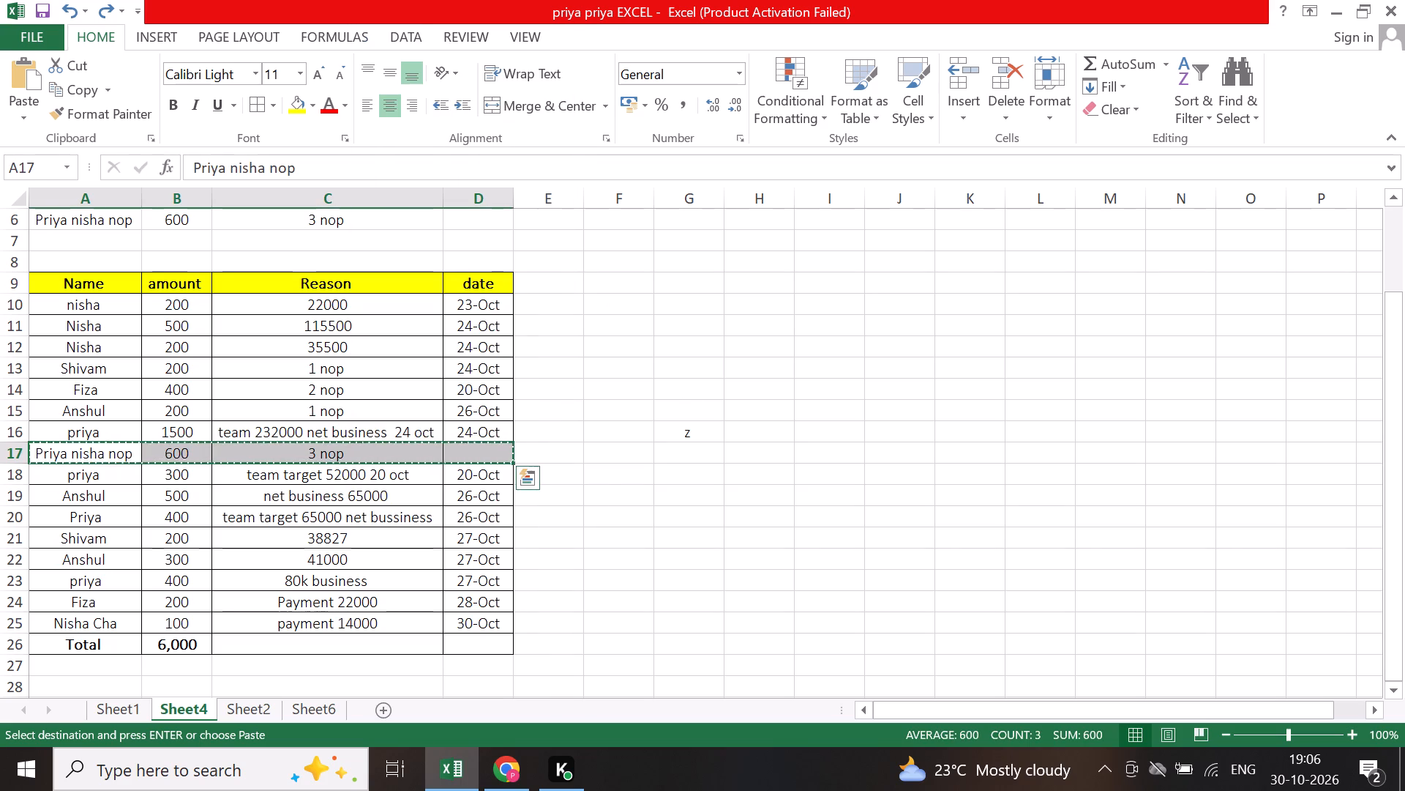
right_click(84, 453)
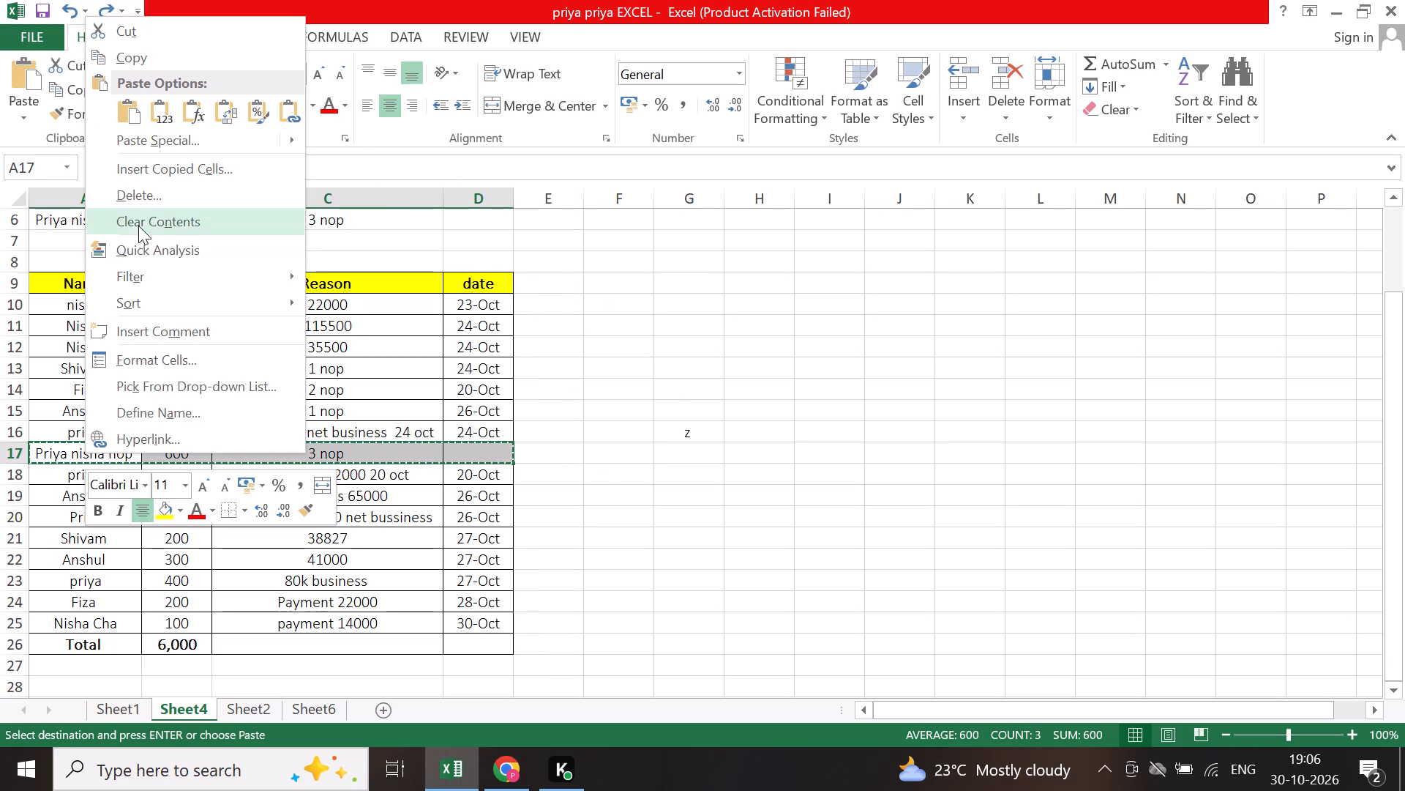
click(159, 190)
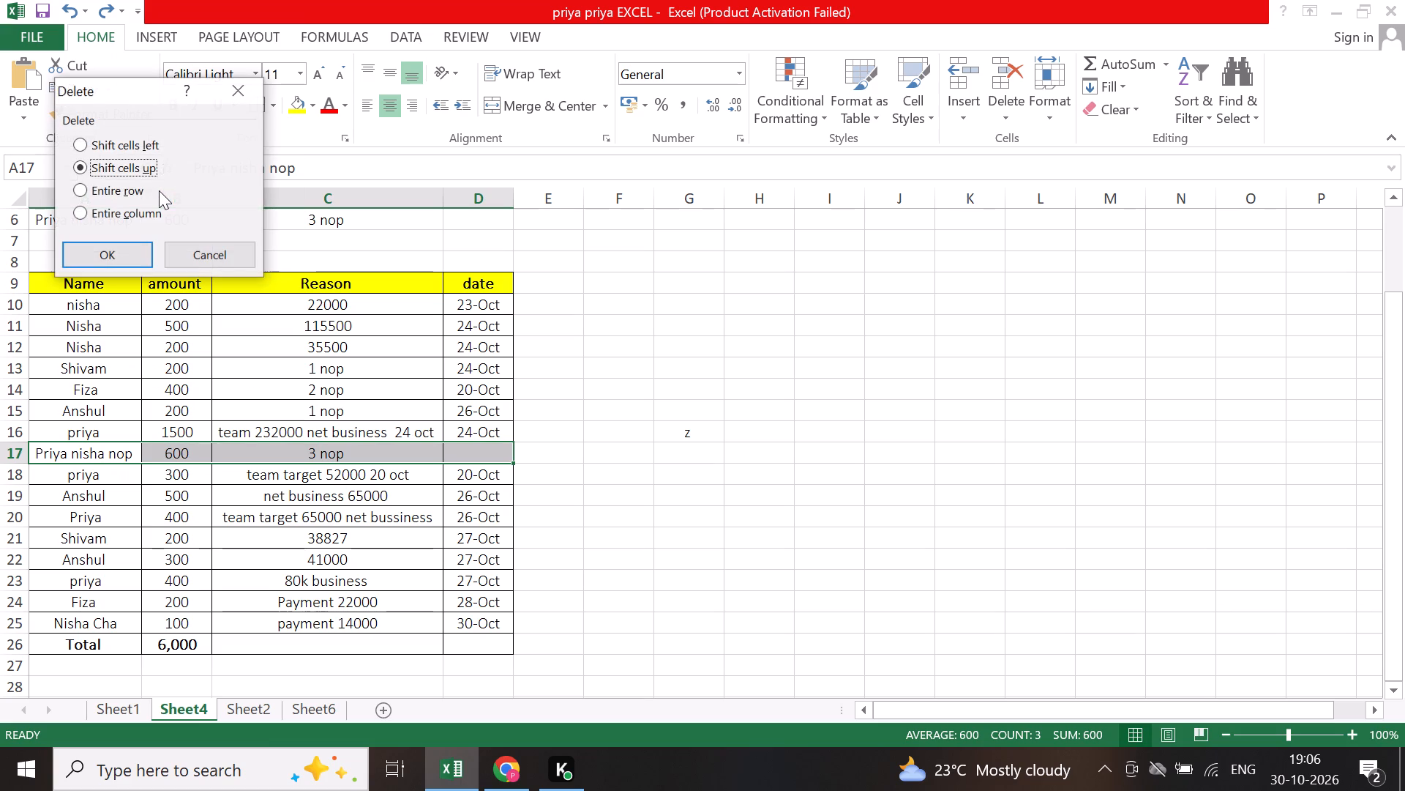
click(131, 187)
click(120, 246)
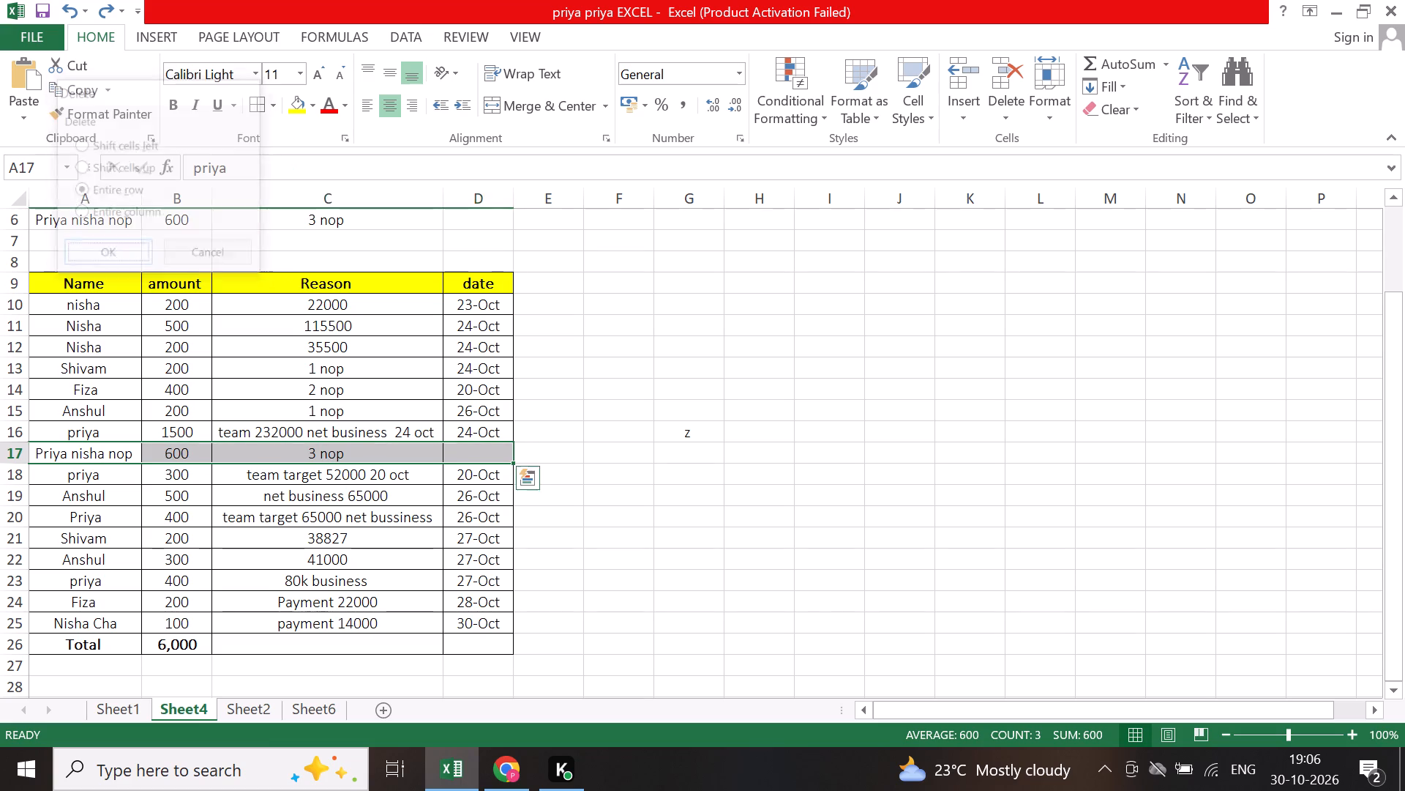
Insert an entire blank row directly above the Total row.
click(96, 604)
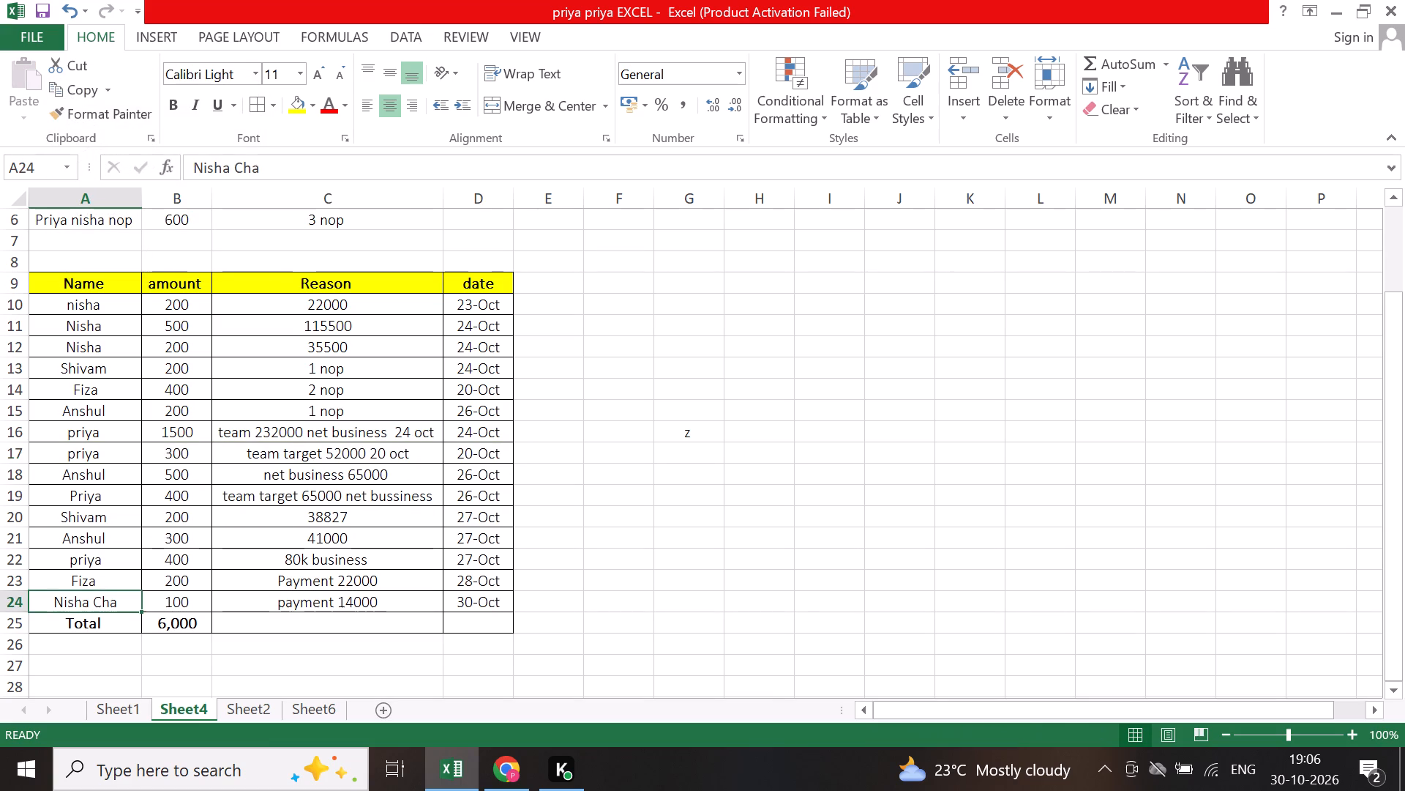
click(95, 624)
right_click(95, 624)
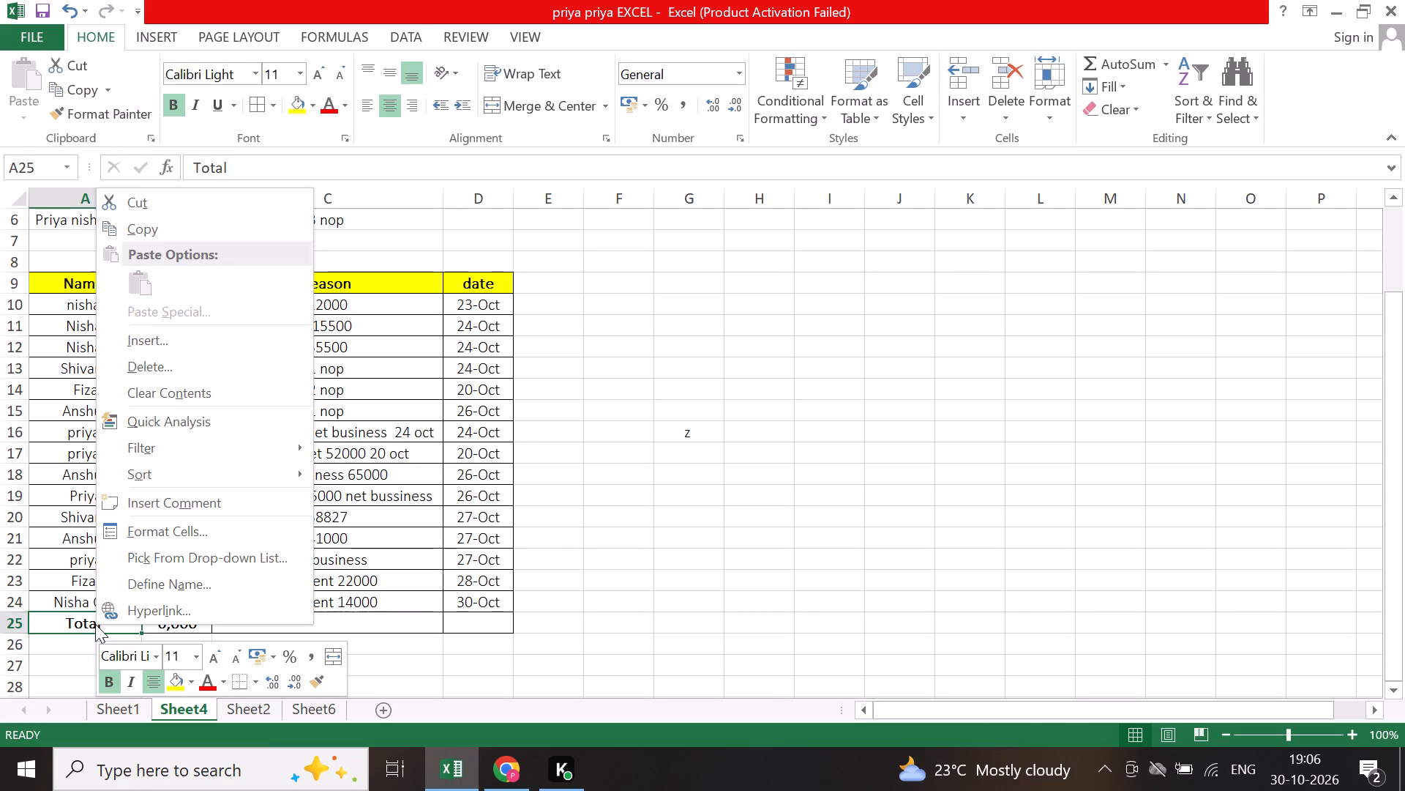
click(179, 330)
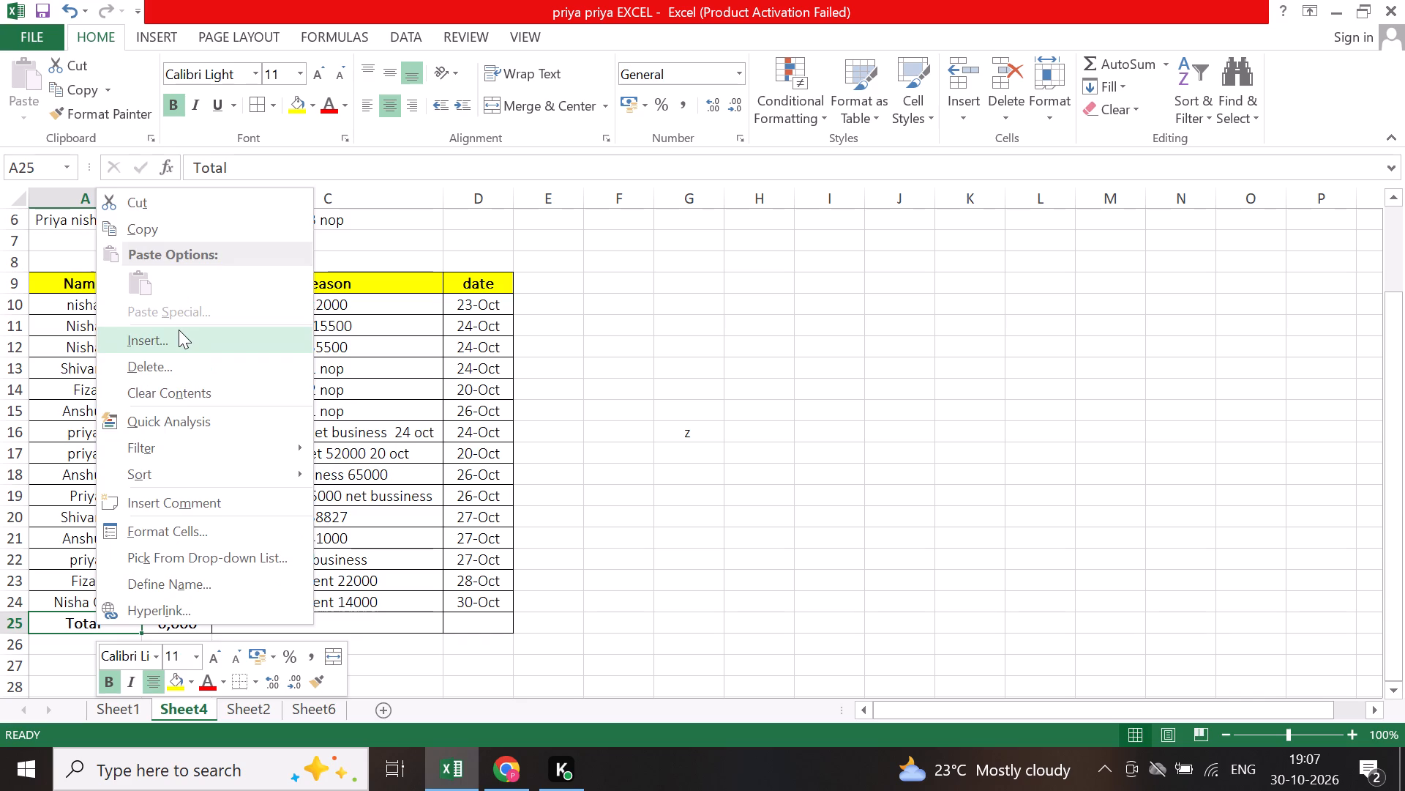
click(140, 327)
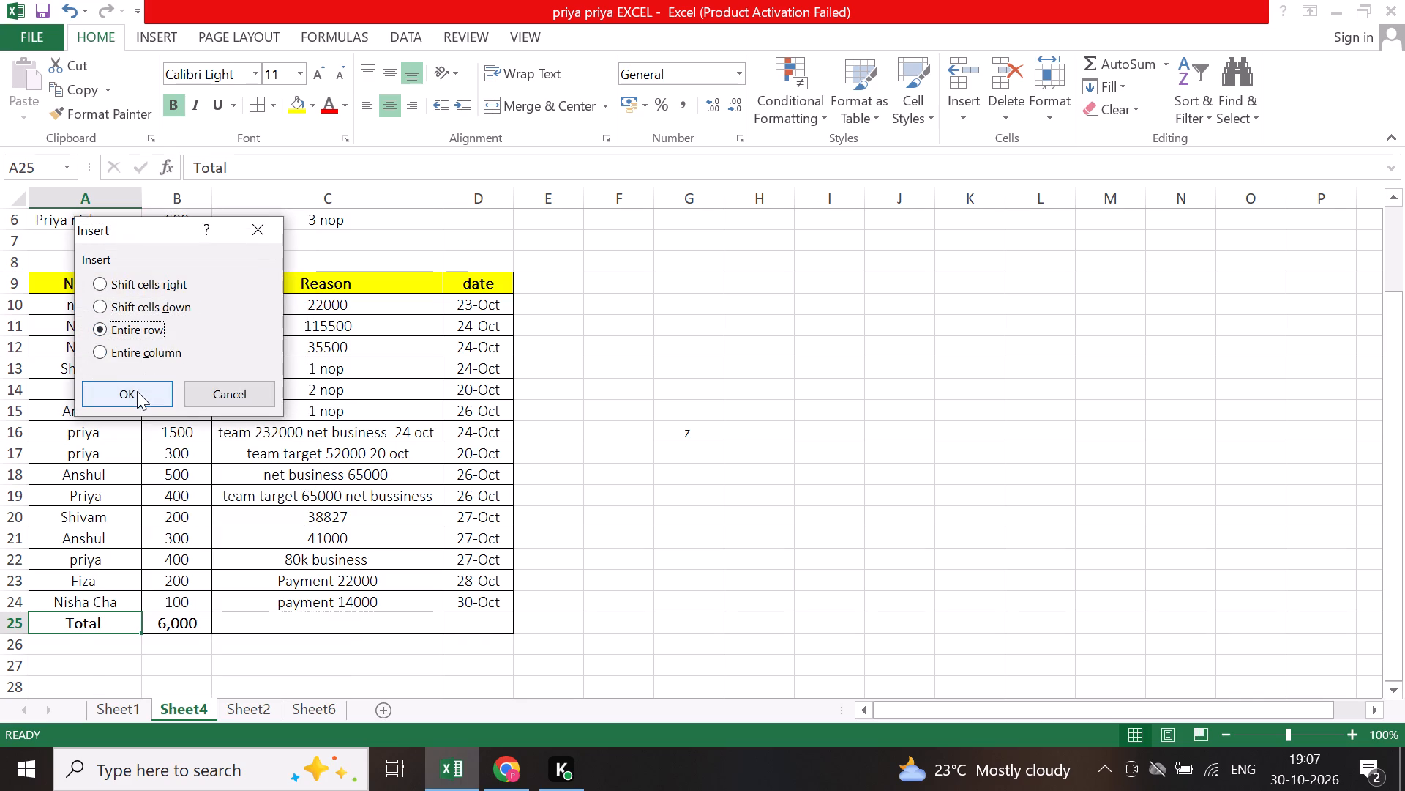
click(137, 391)
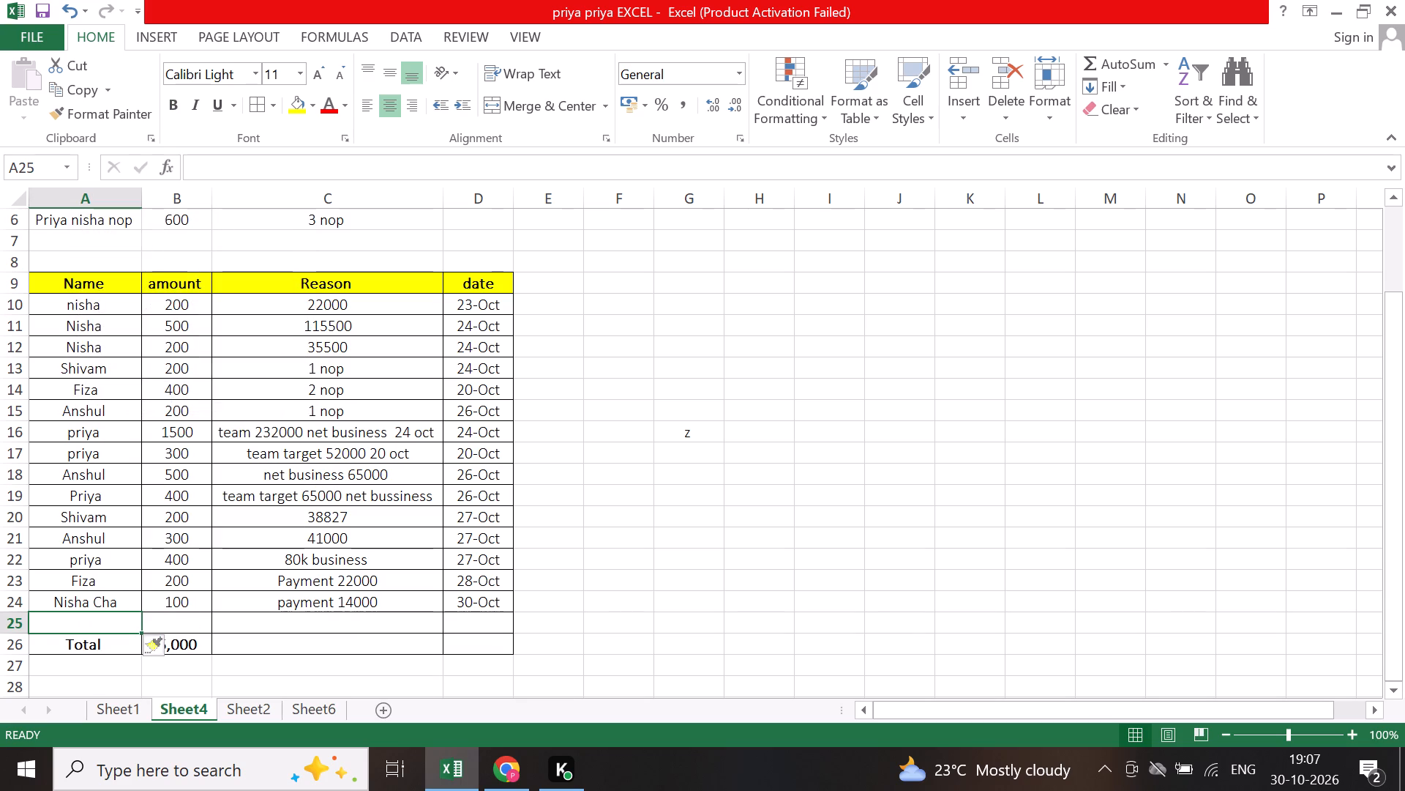
Fill in the new row above Total with the name Priya and the amount 800.
text(Nisha)
key(space)
key(Right)
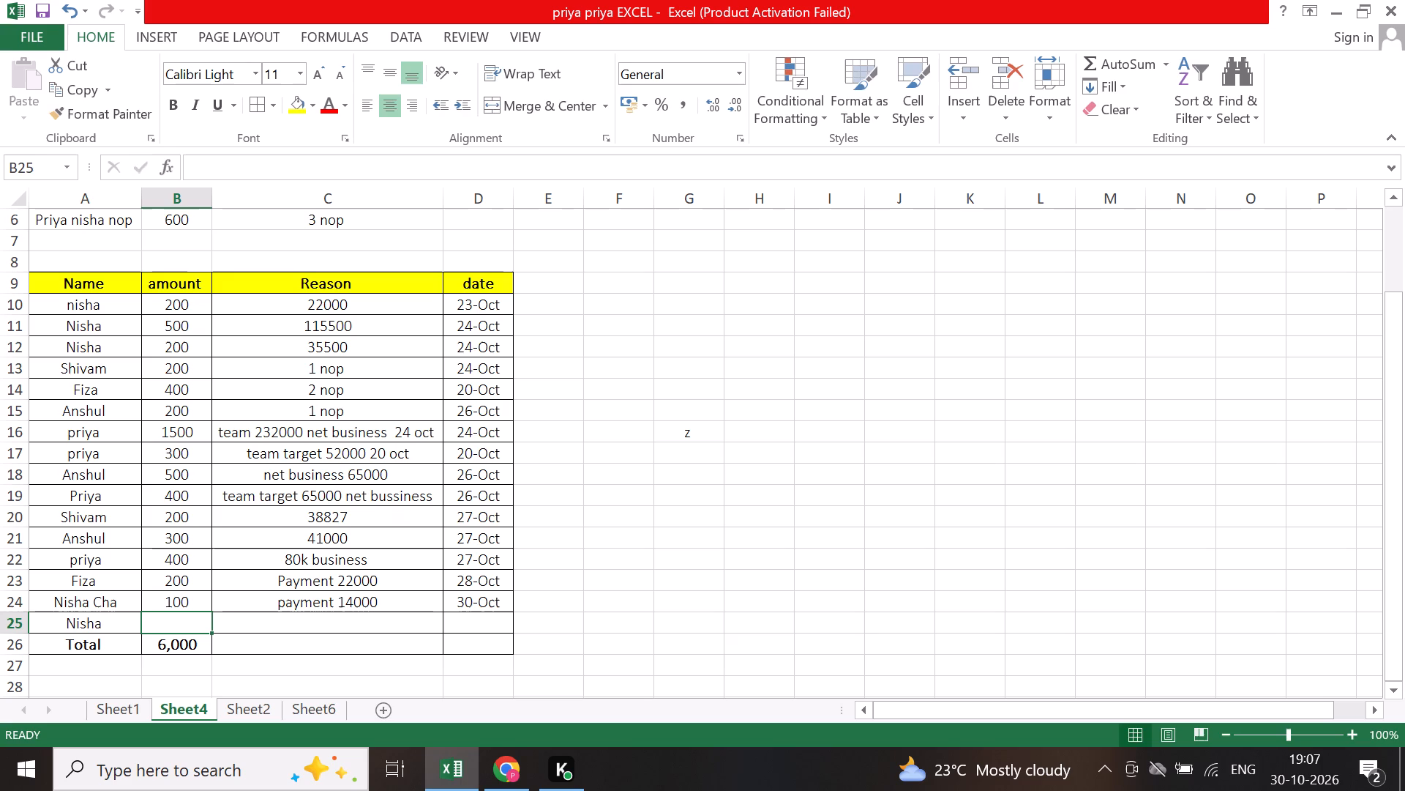
text(800)
key(Left)
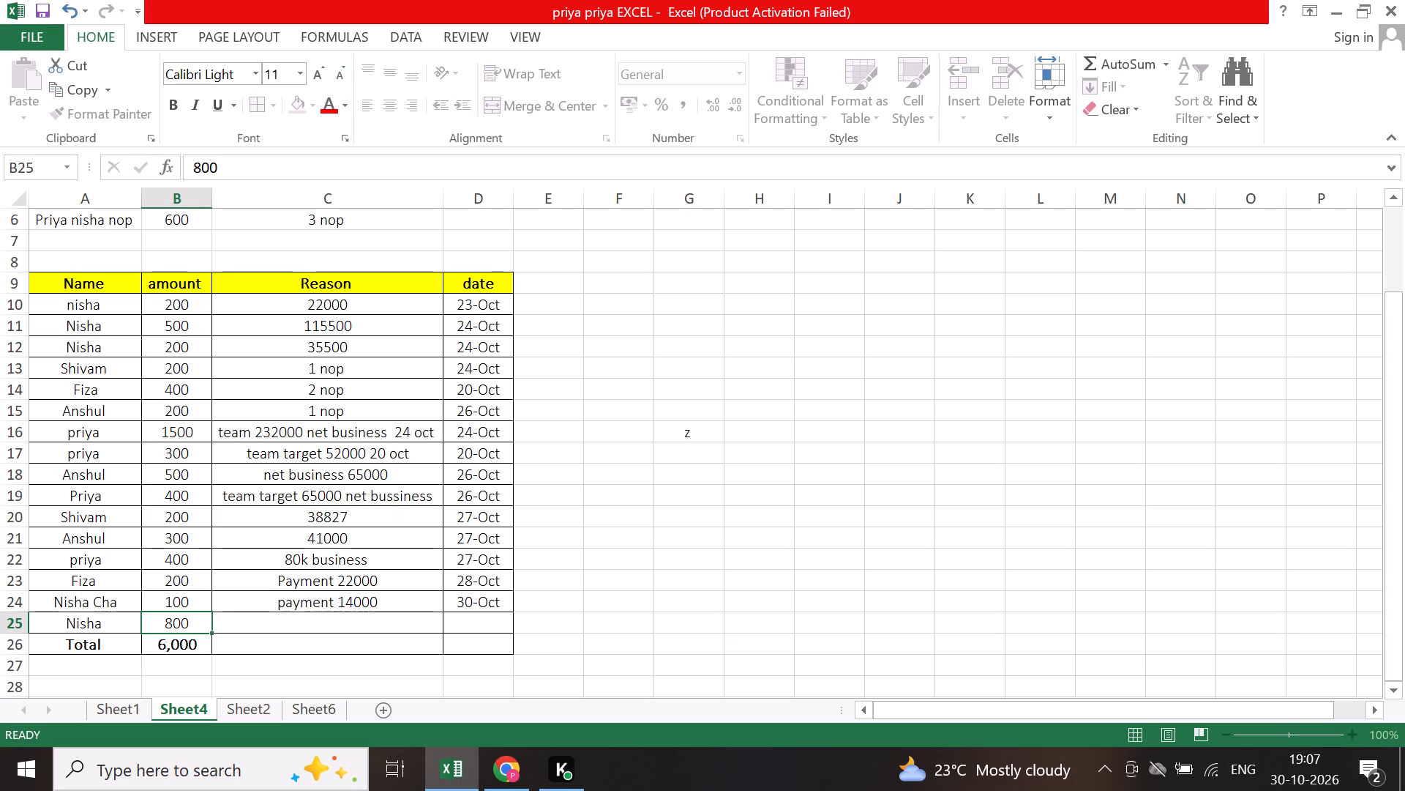
key(BackSpace)
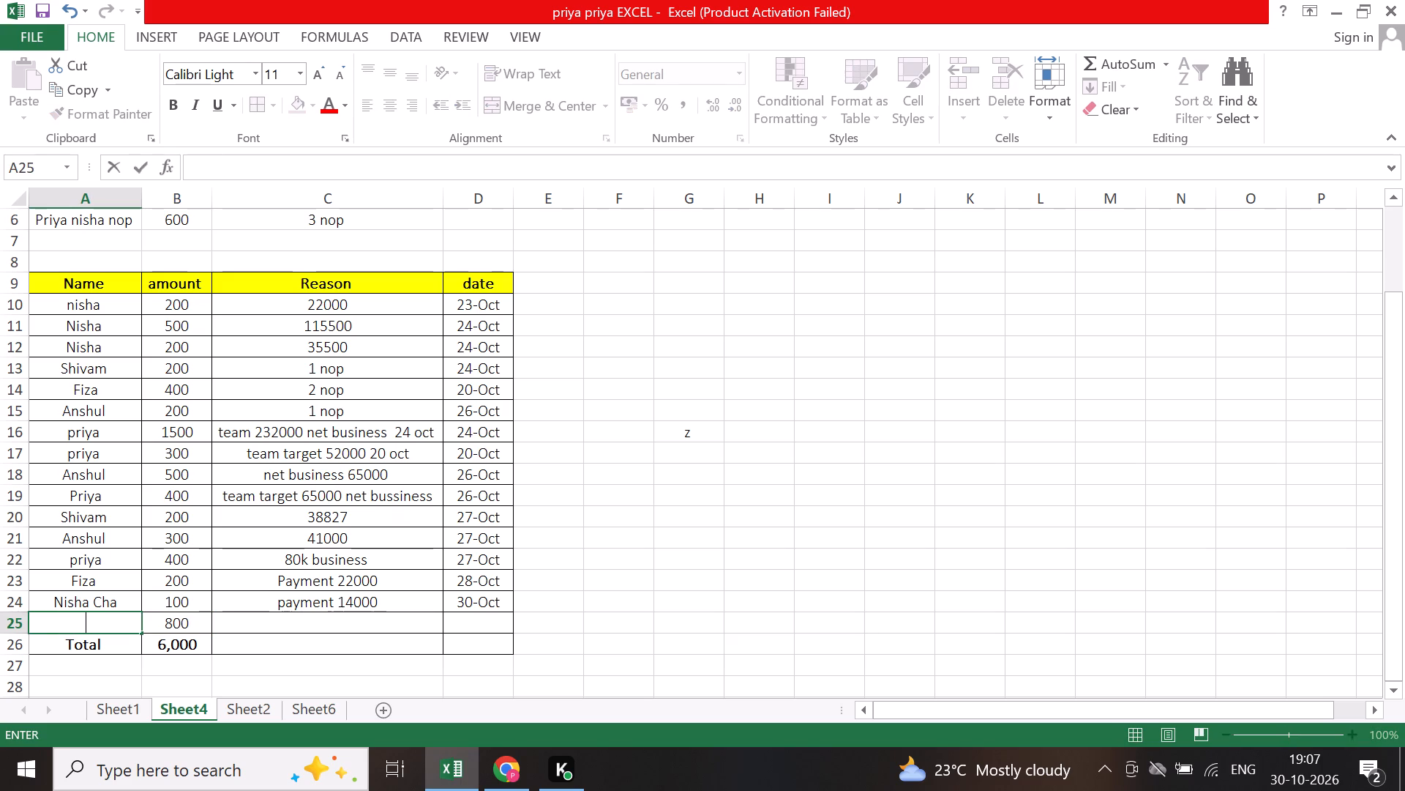
text(Pe)
key(BackSpace)
text(riya)
key(space)
key(Right)
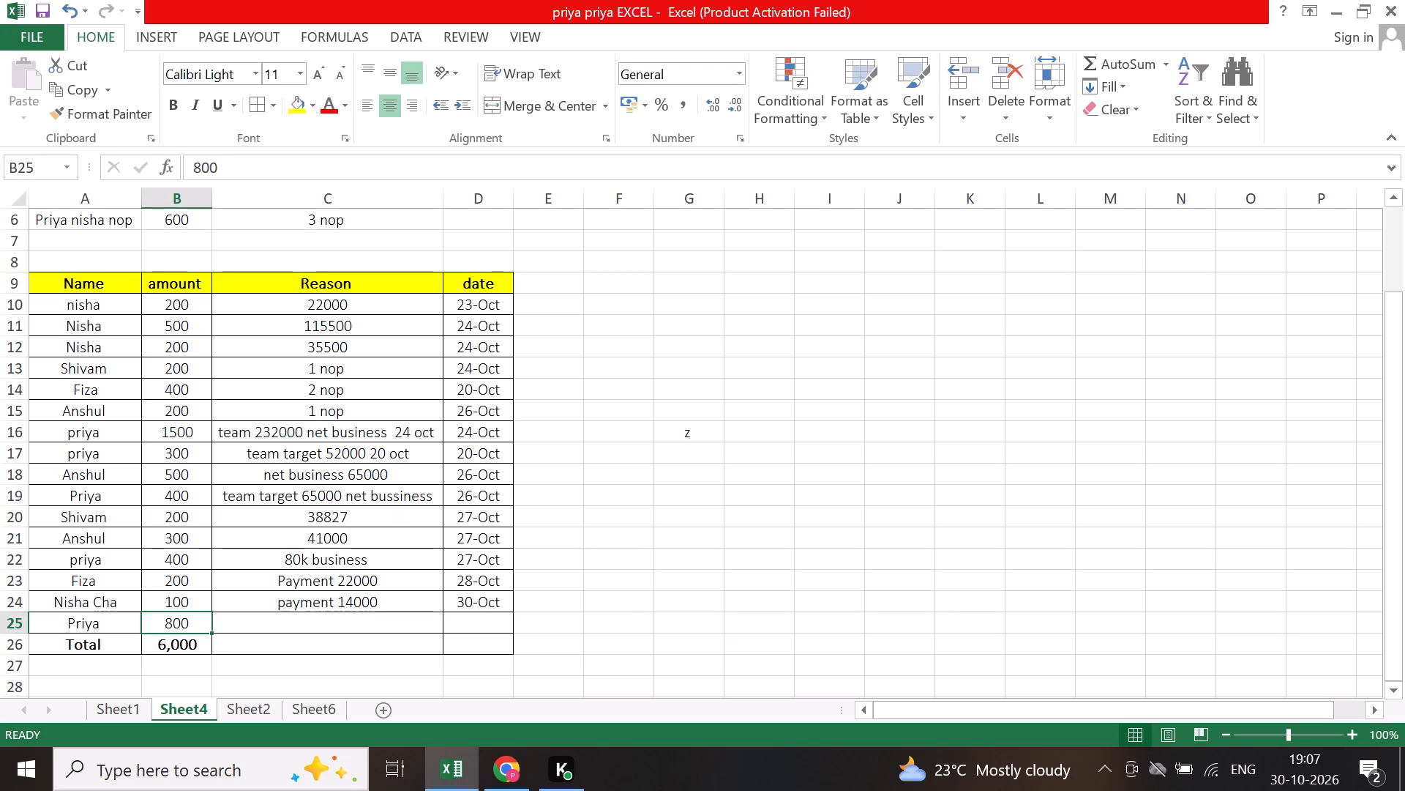
key(BackSpace)
text(800)
key(Right)
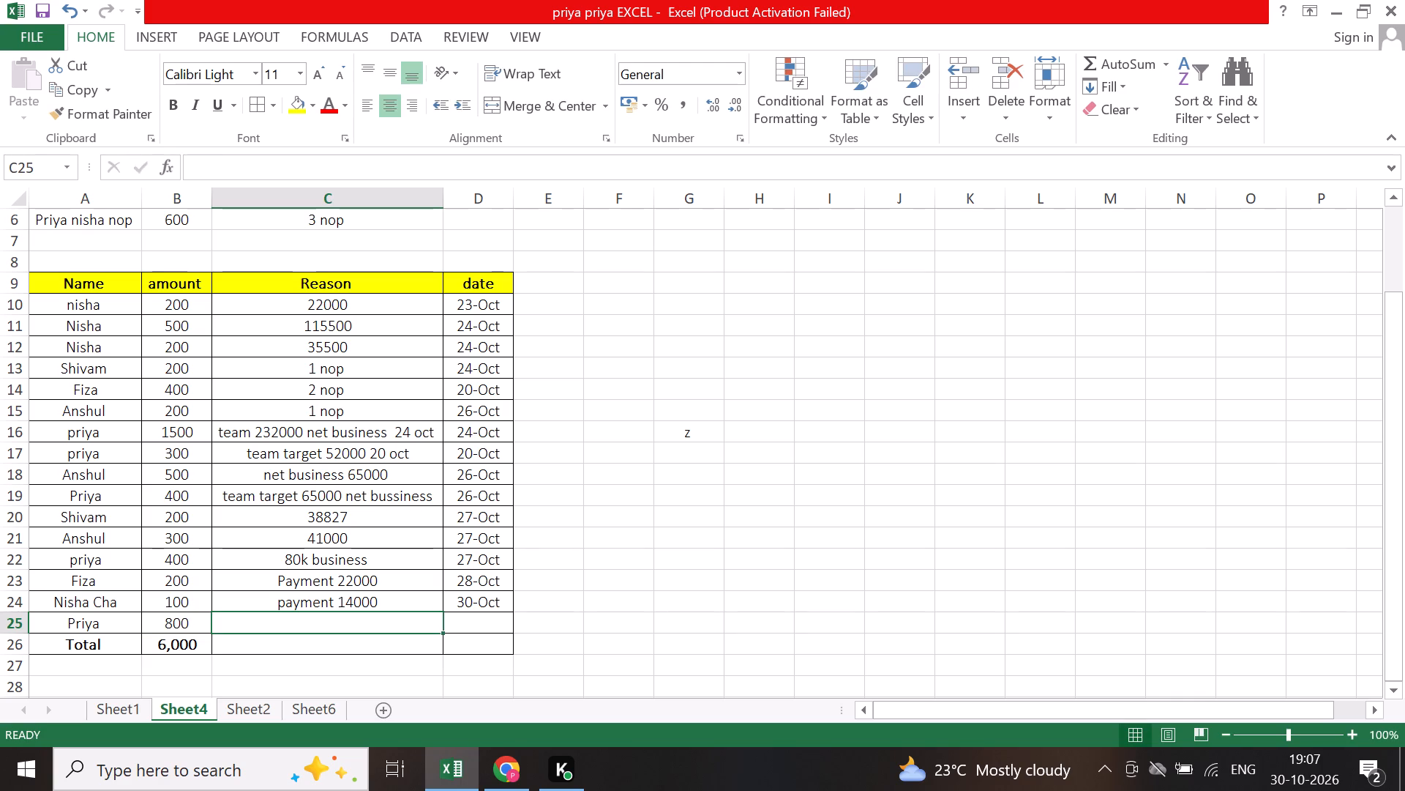
Enter "Nisha ,s 4 Nop" as the reason in the new Priya 800 row.
text(Nisha)
key(space)
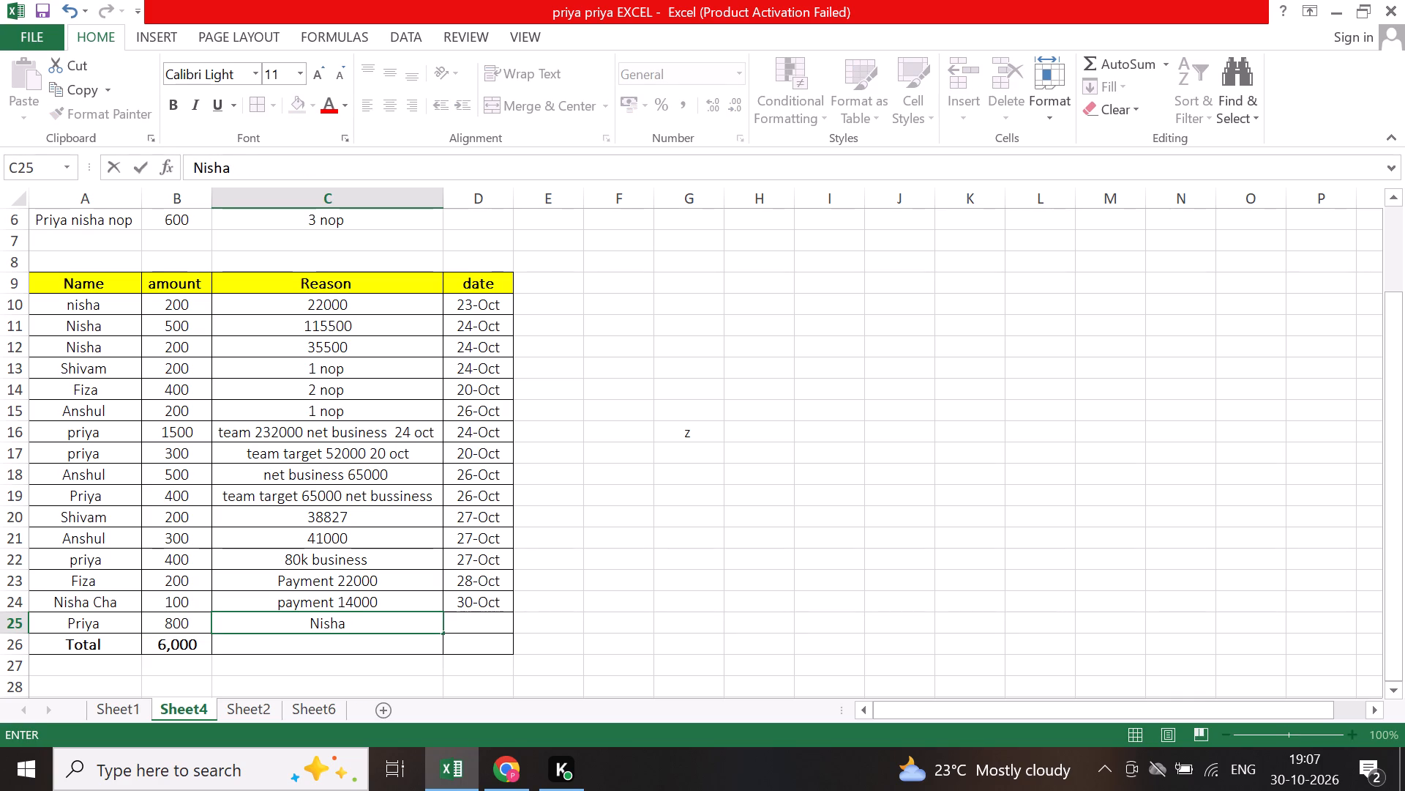
key(comma)
text(s)
key(space)
text(4 N)
text(op)
key(space)
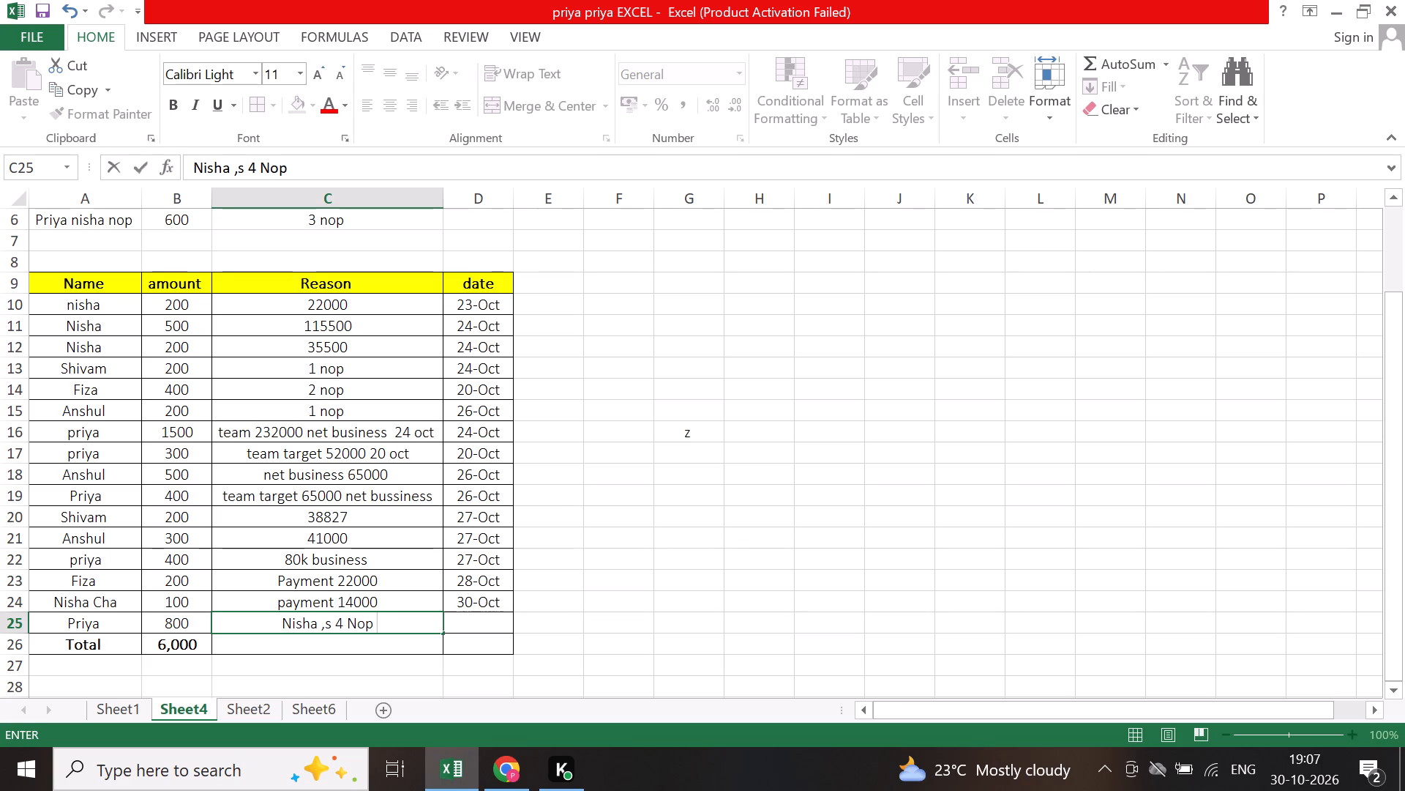
key(Right)
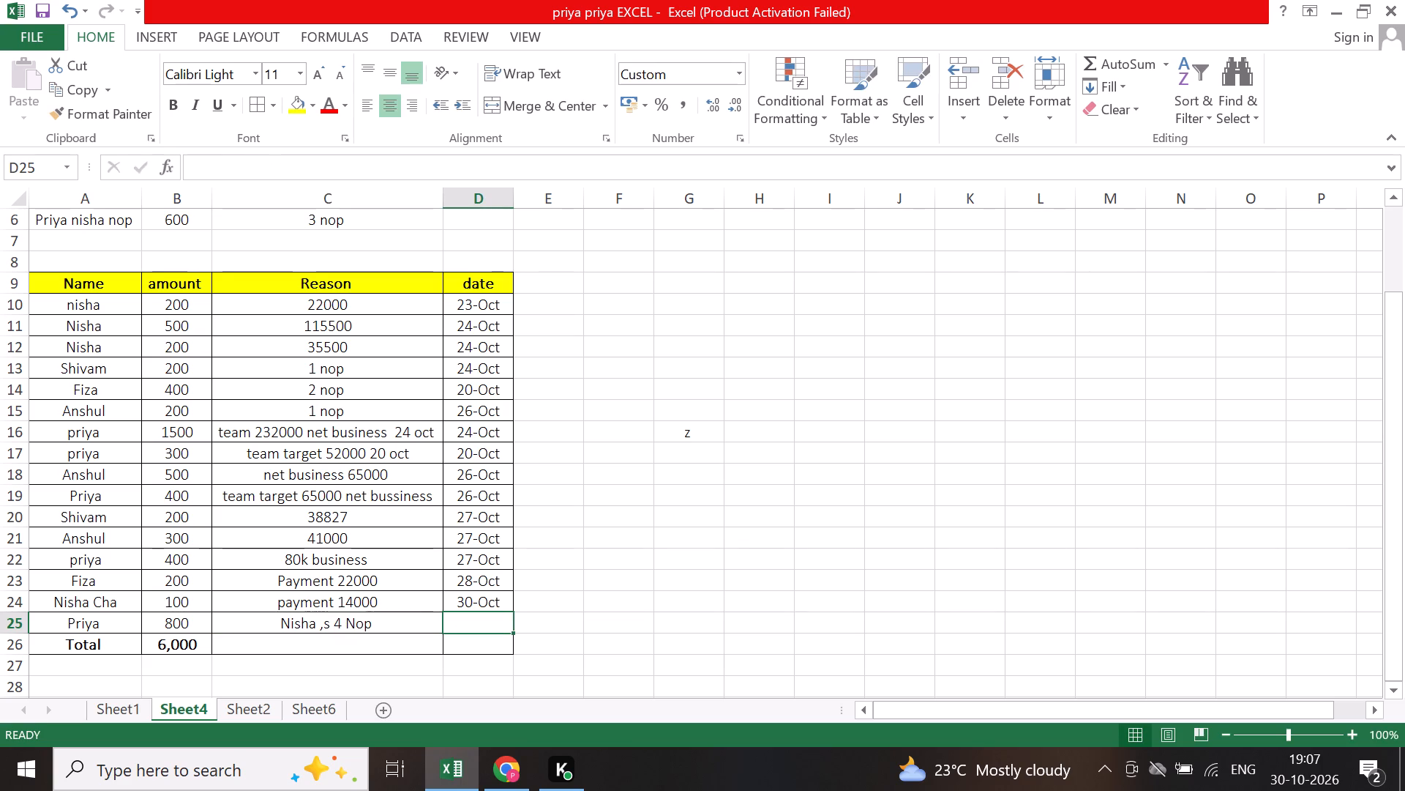
Enter the date range "17 oct-30 oct" in the date cell of the new Priya 800 row.
text(17)
key(space)
text(oct)
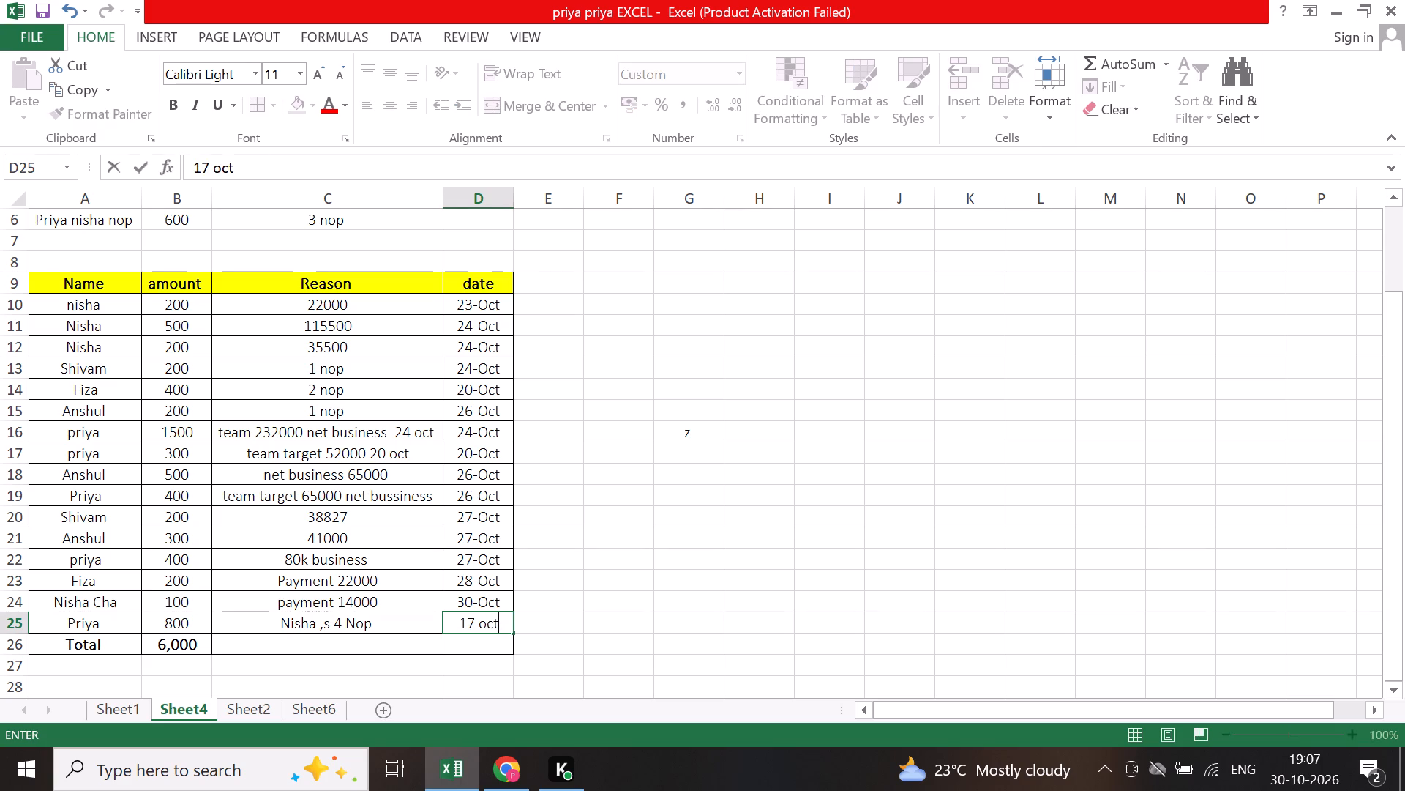
key(minus)
text(30)
key(space)
text(oct)
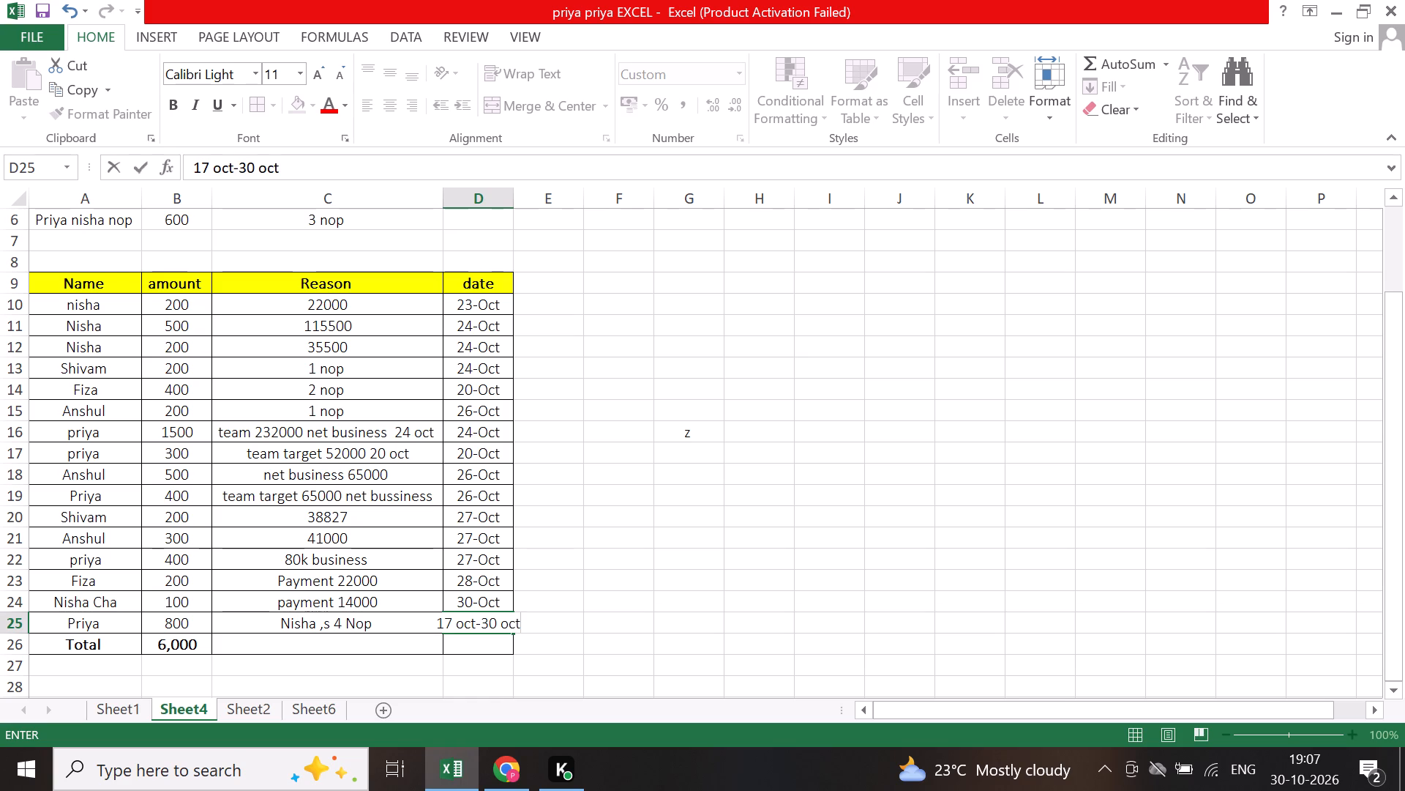
key(Down)
Clear the amount value in the Total row.
key(Left)
key(Left)
key(BackSpace)
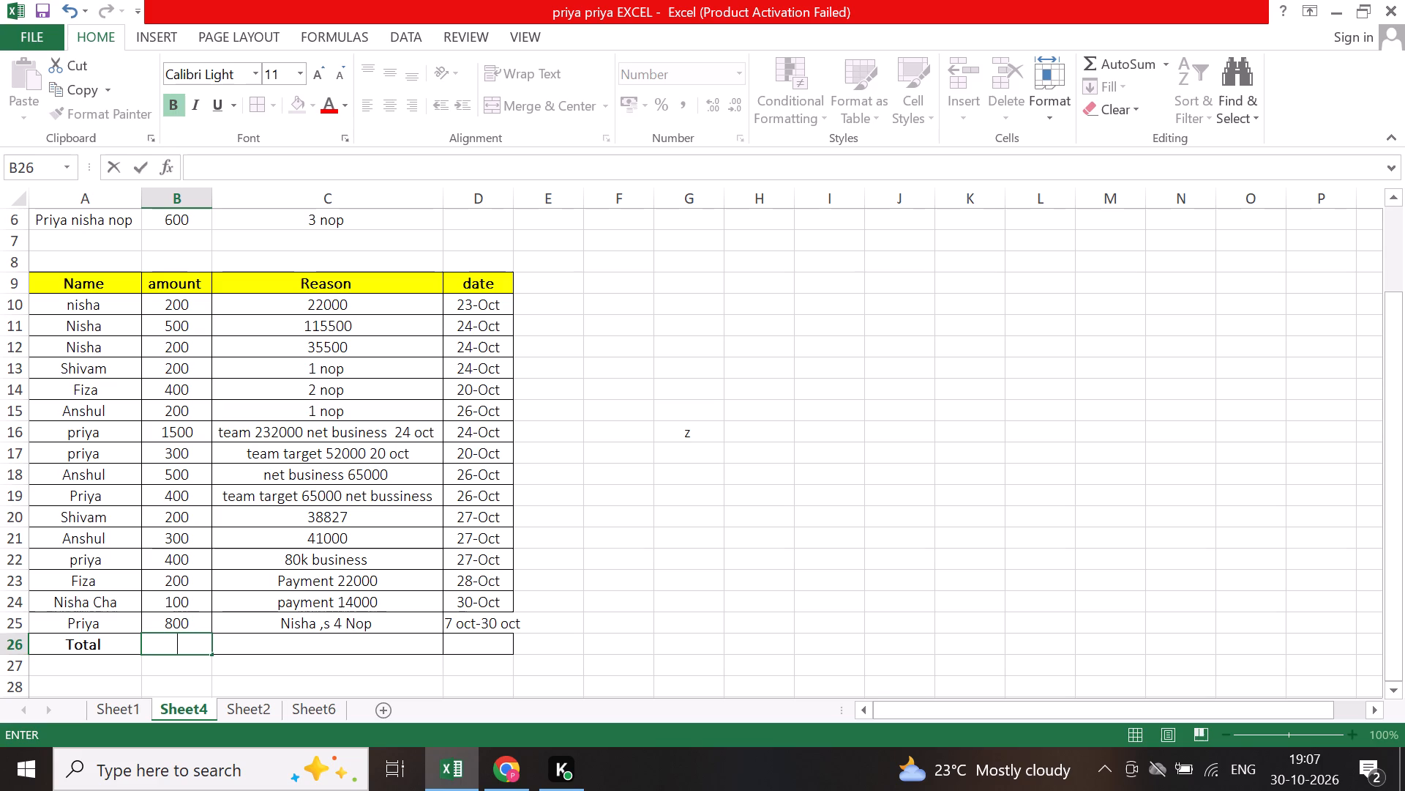
click(194, 363)
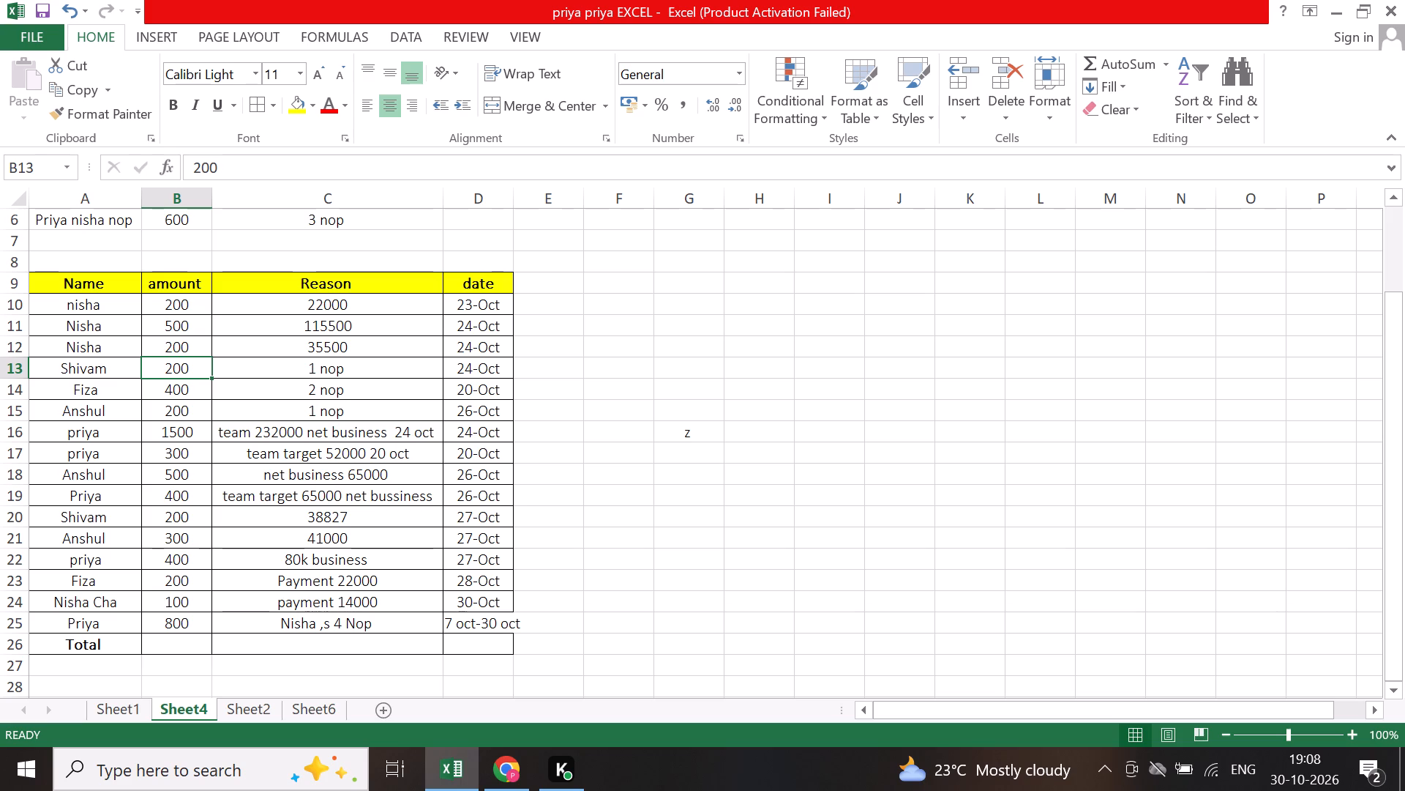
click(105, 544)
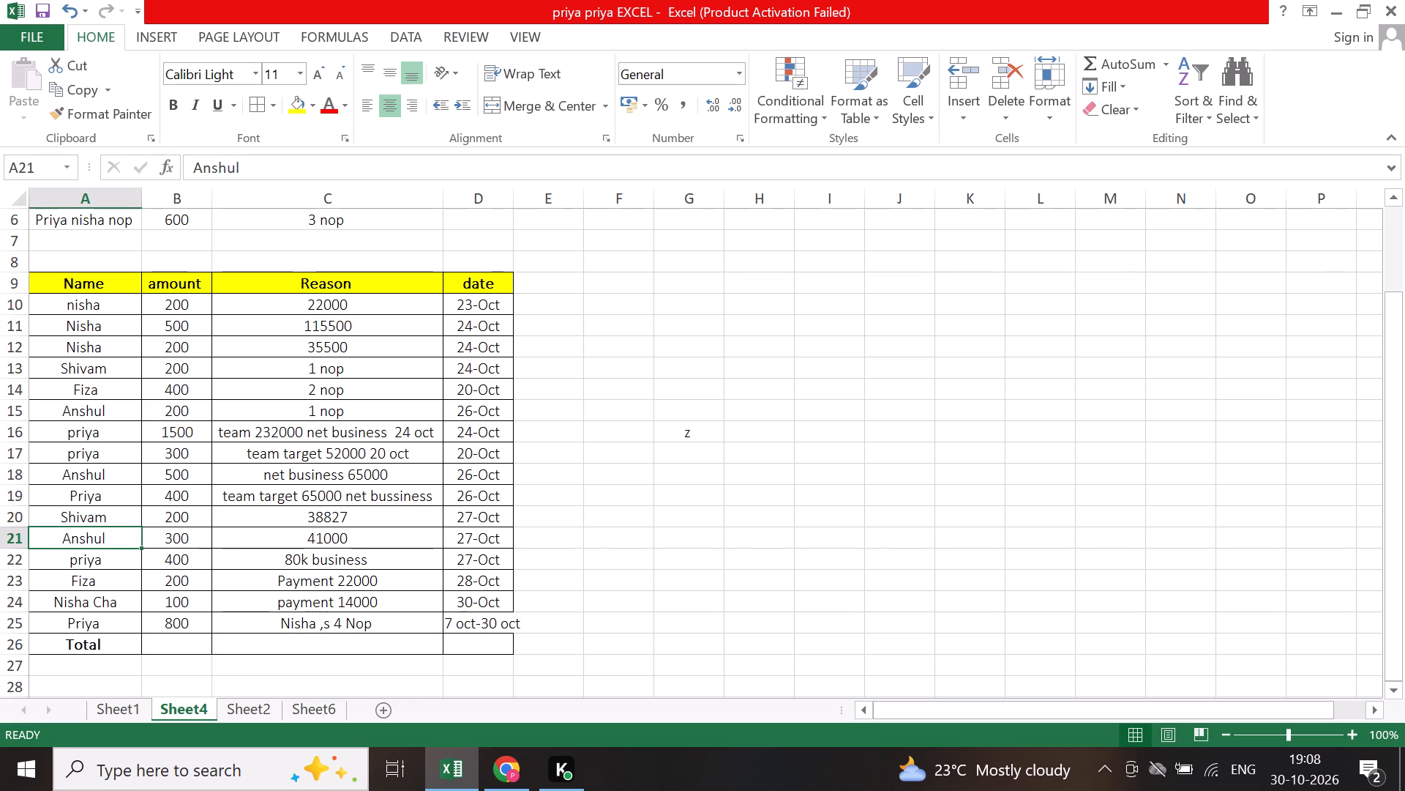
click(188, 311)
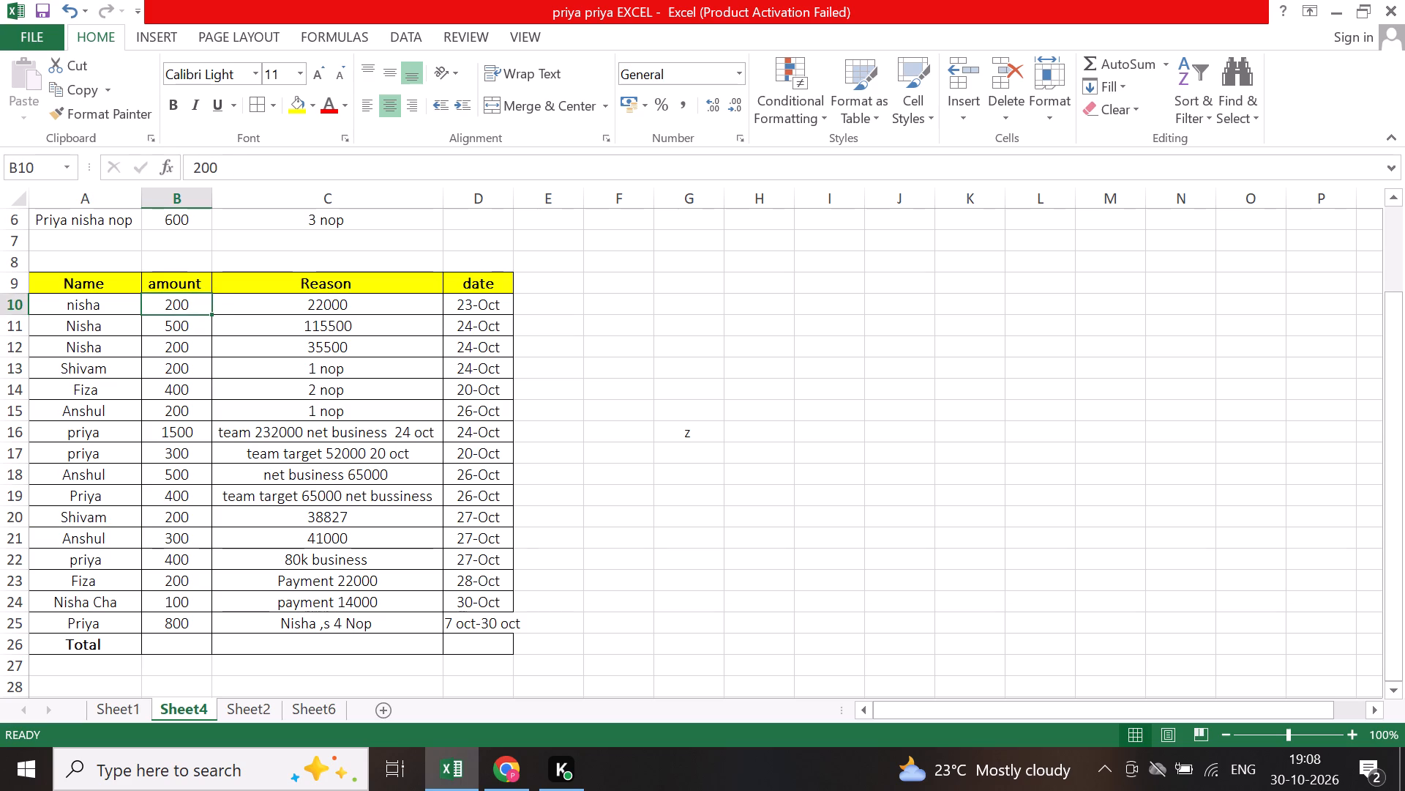
Go through the amounts one by one, from the first nisha row to the Priya 800 row, to add them up.
key(Down)
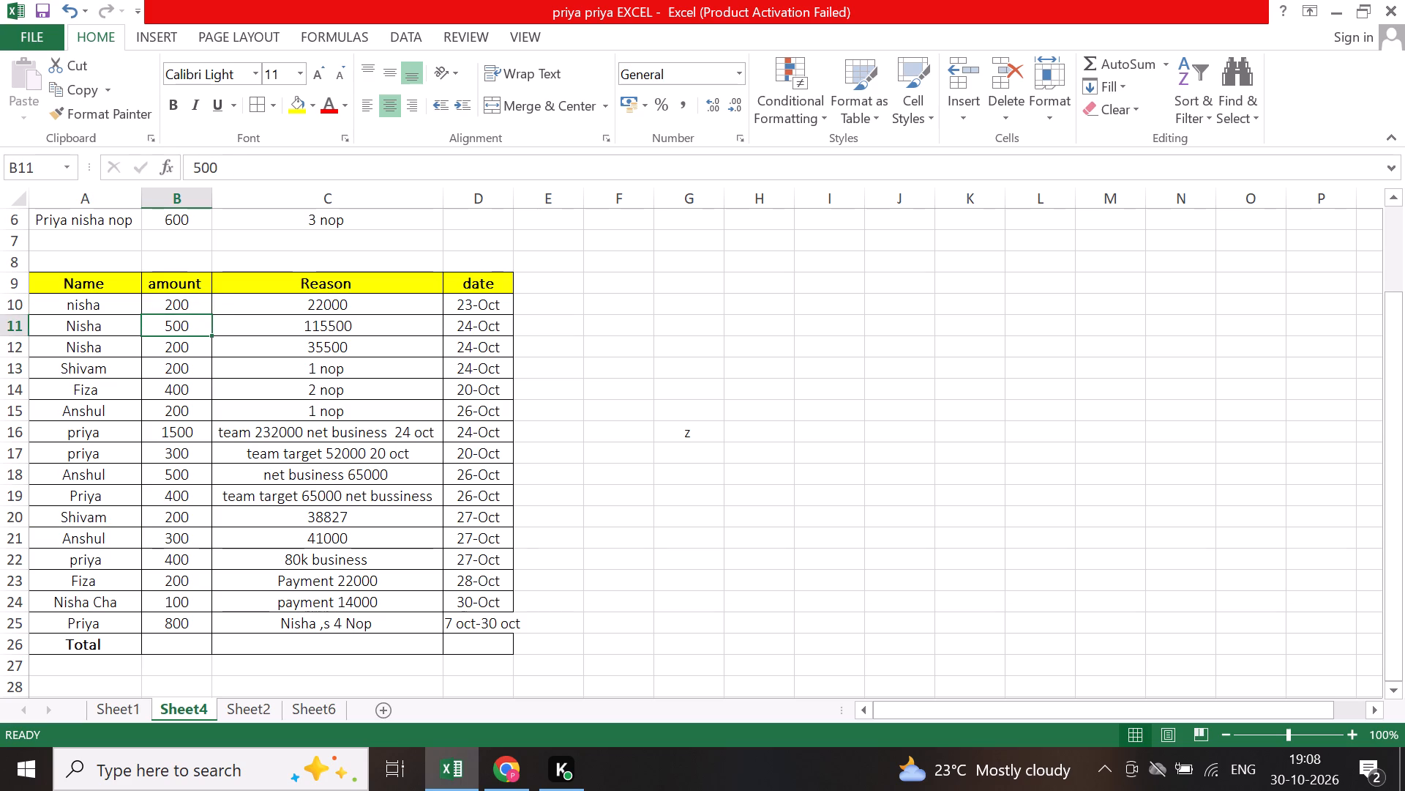
key(Down)
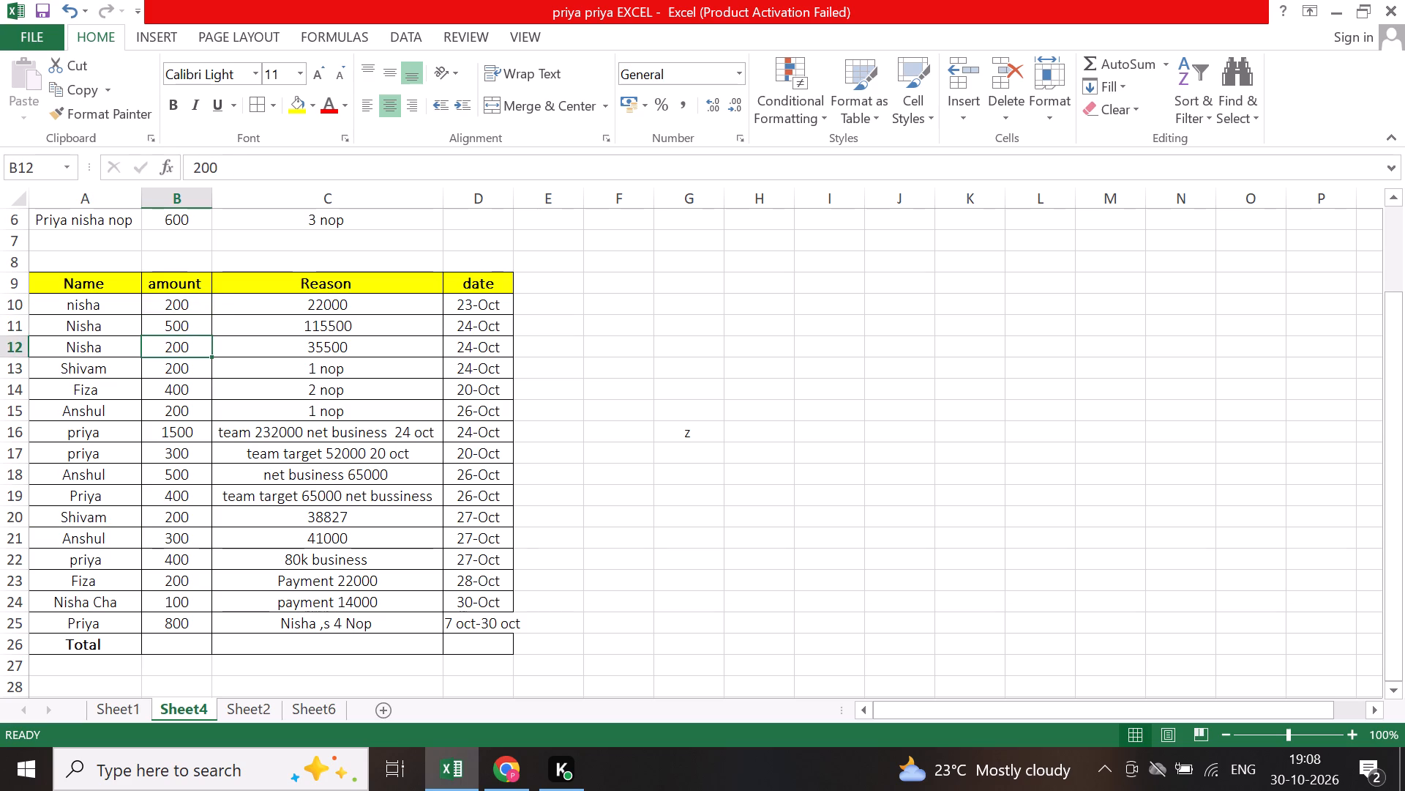
key(Down)
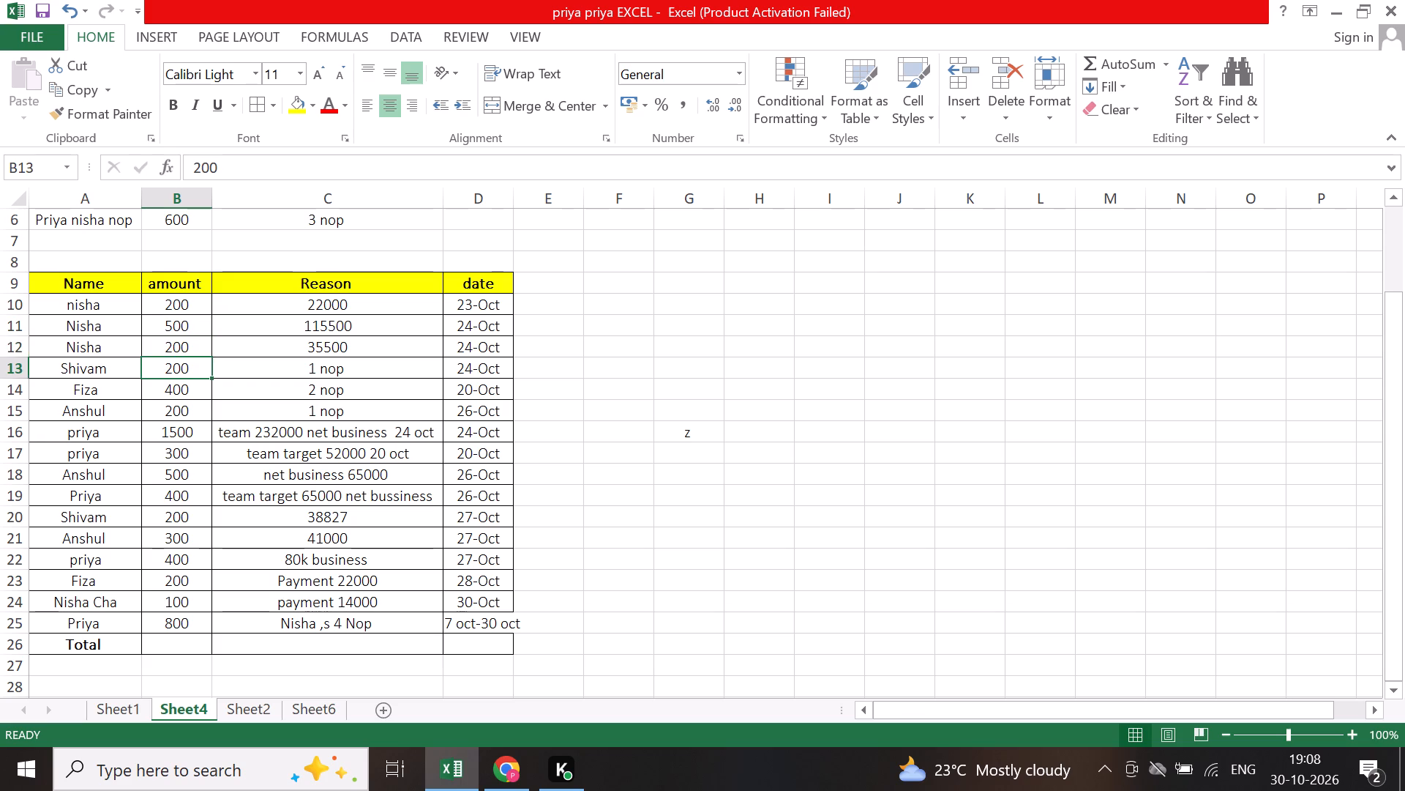
key(Down)
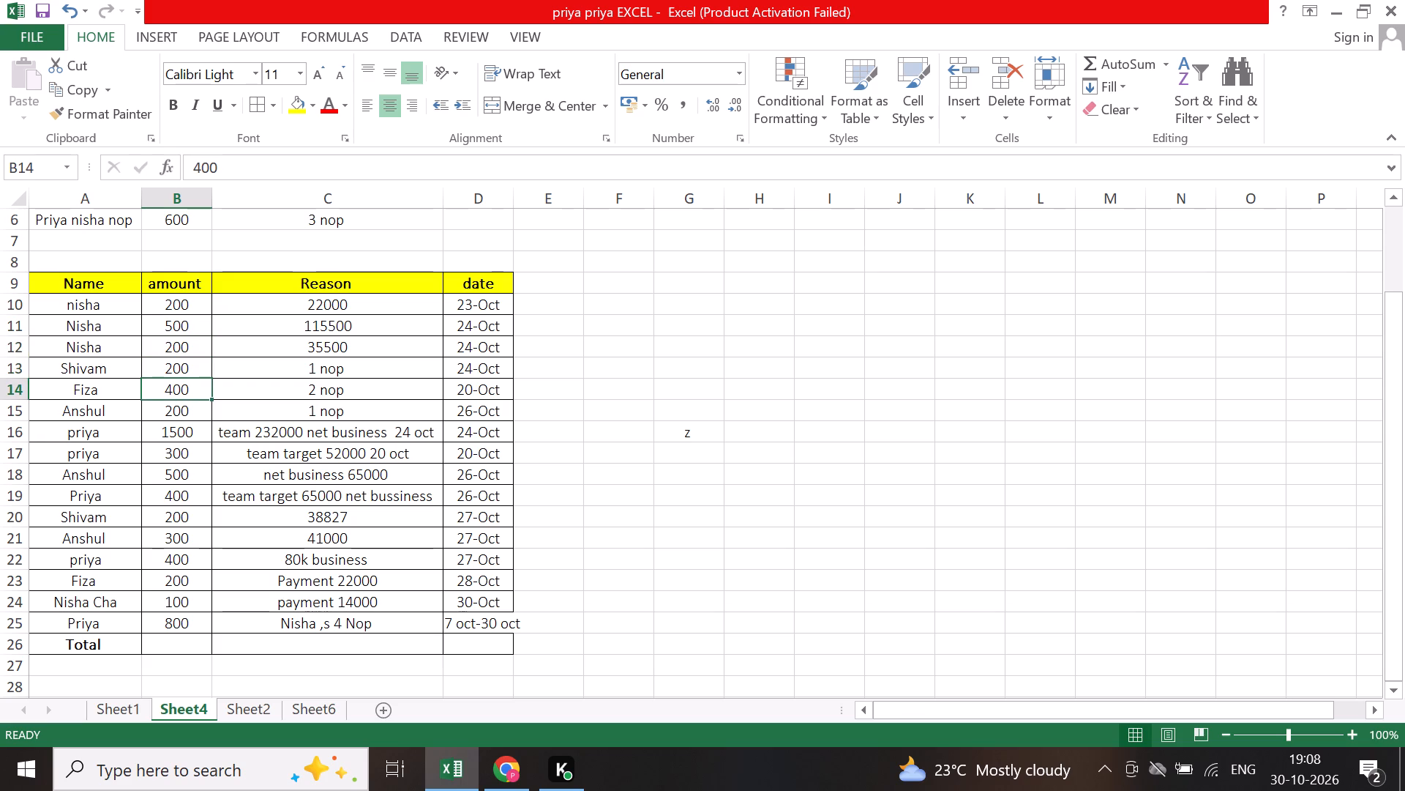
key(Down)
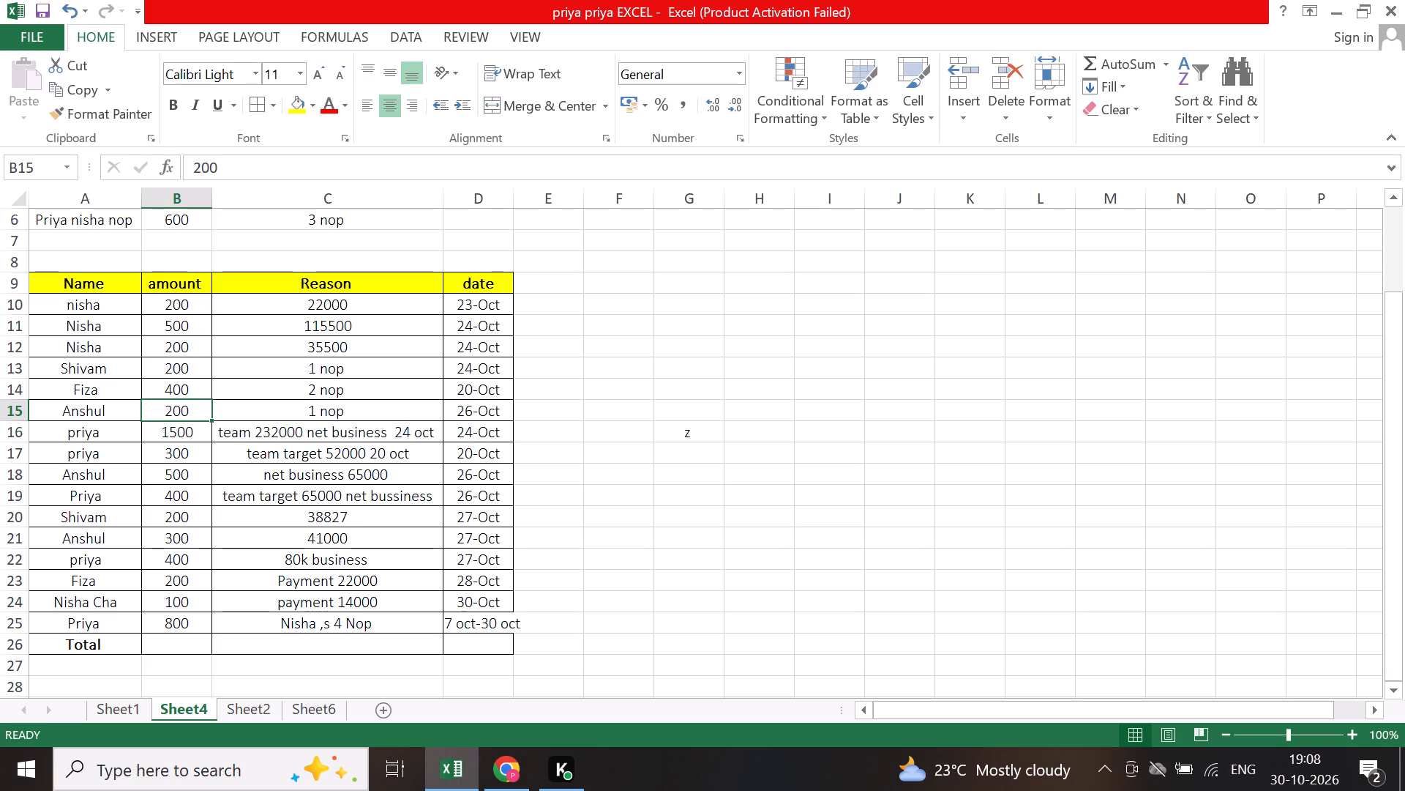
key(Down)
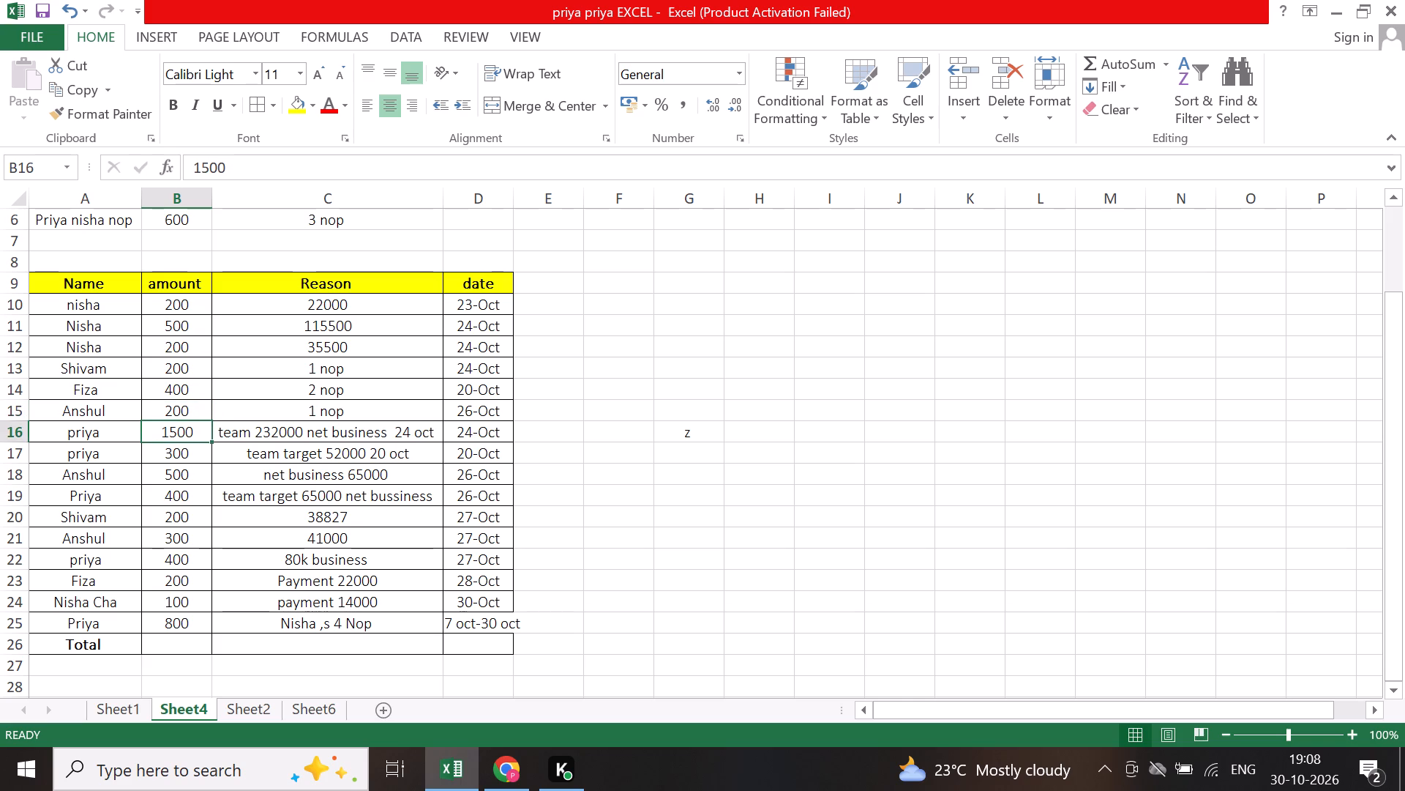
key(Down)
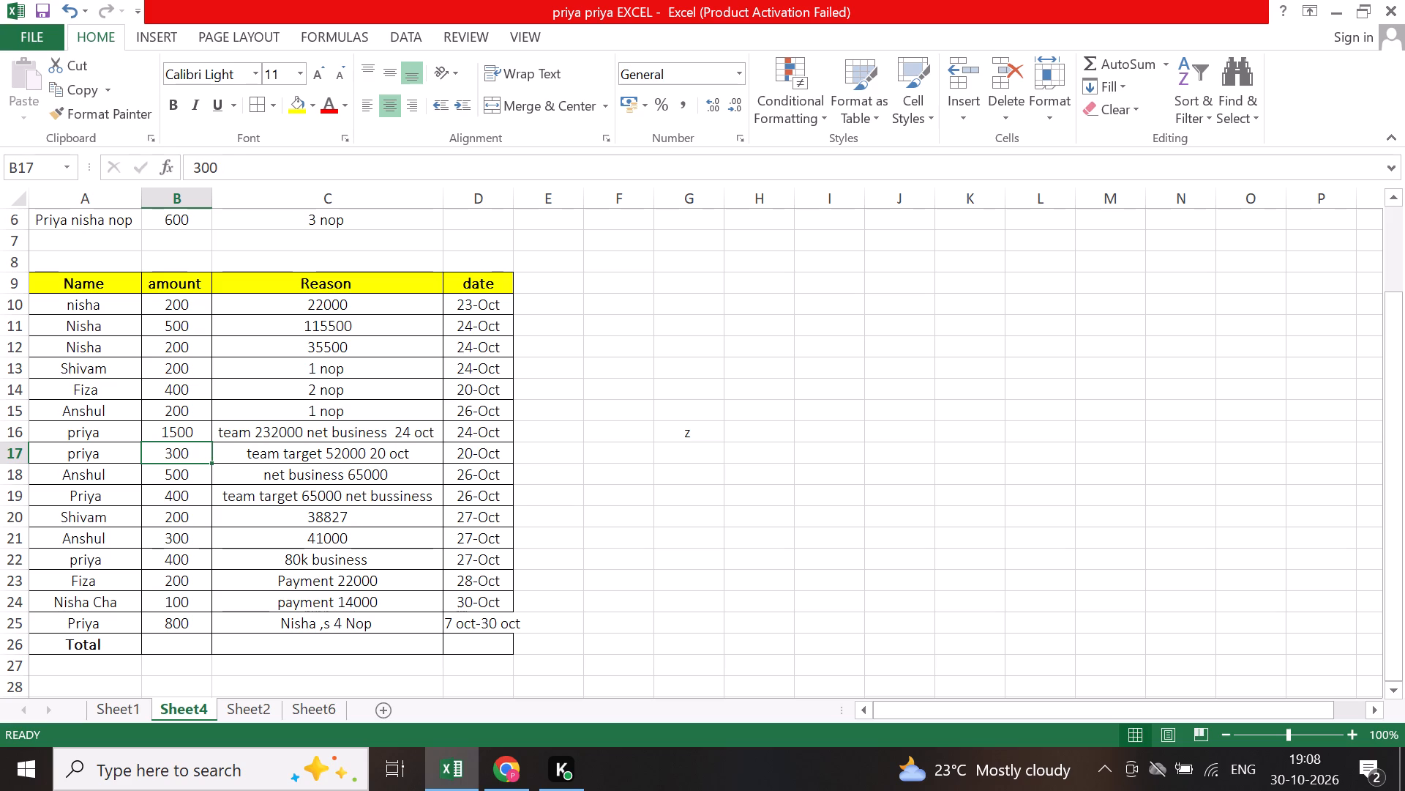
key(Down)
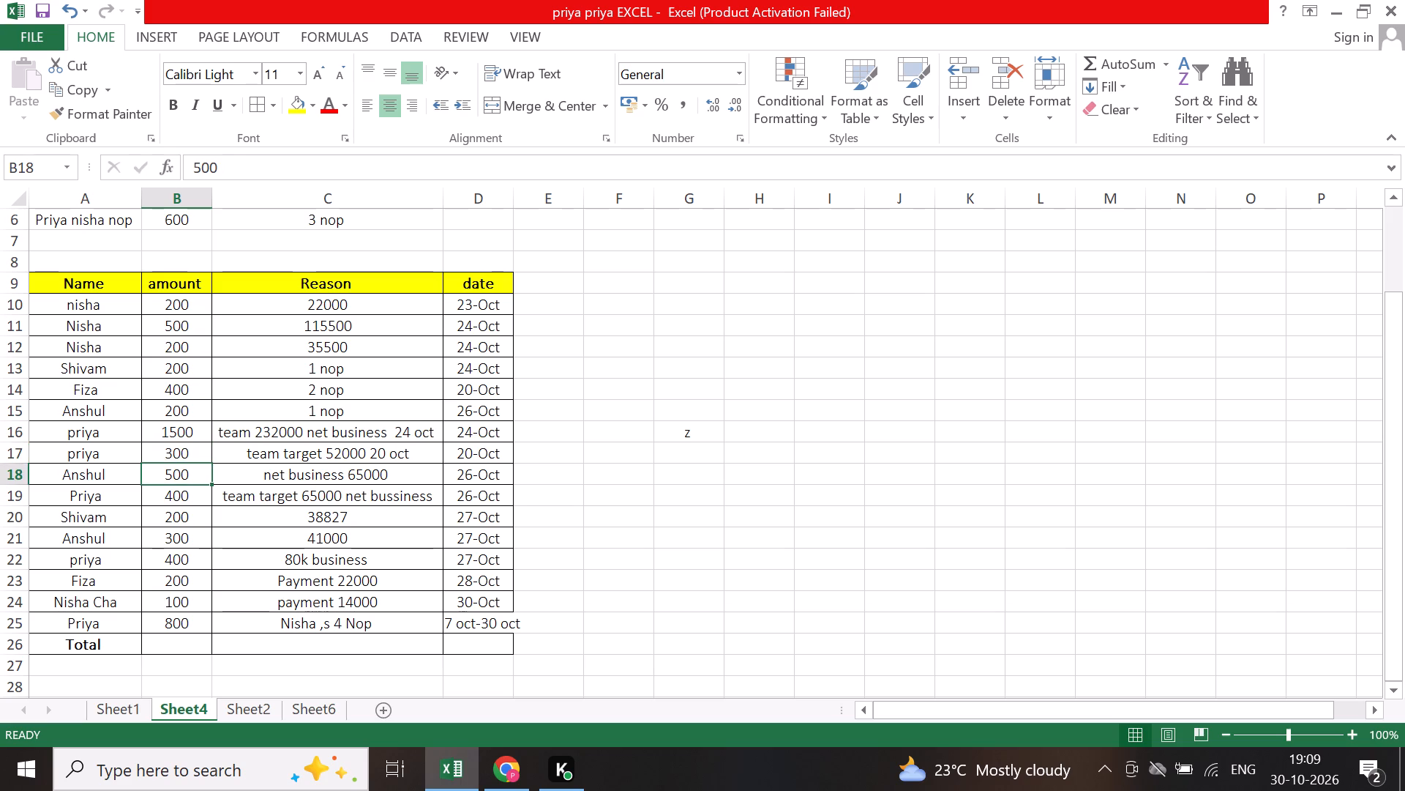
key(Down)
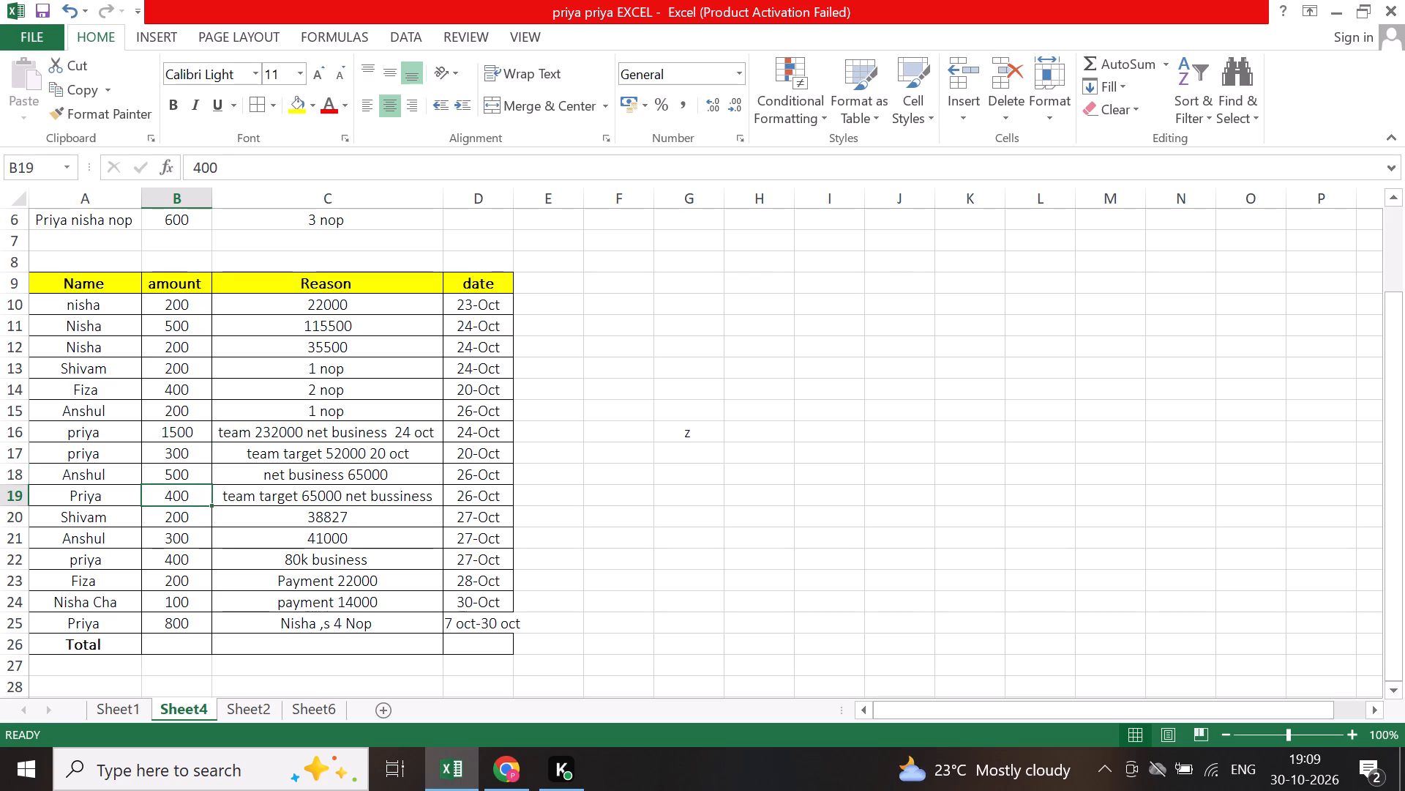
key(Down)
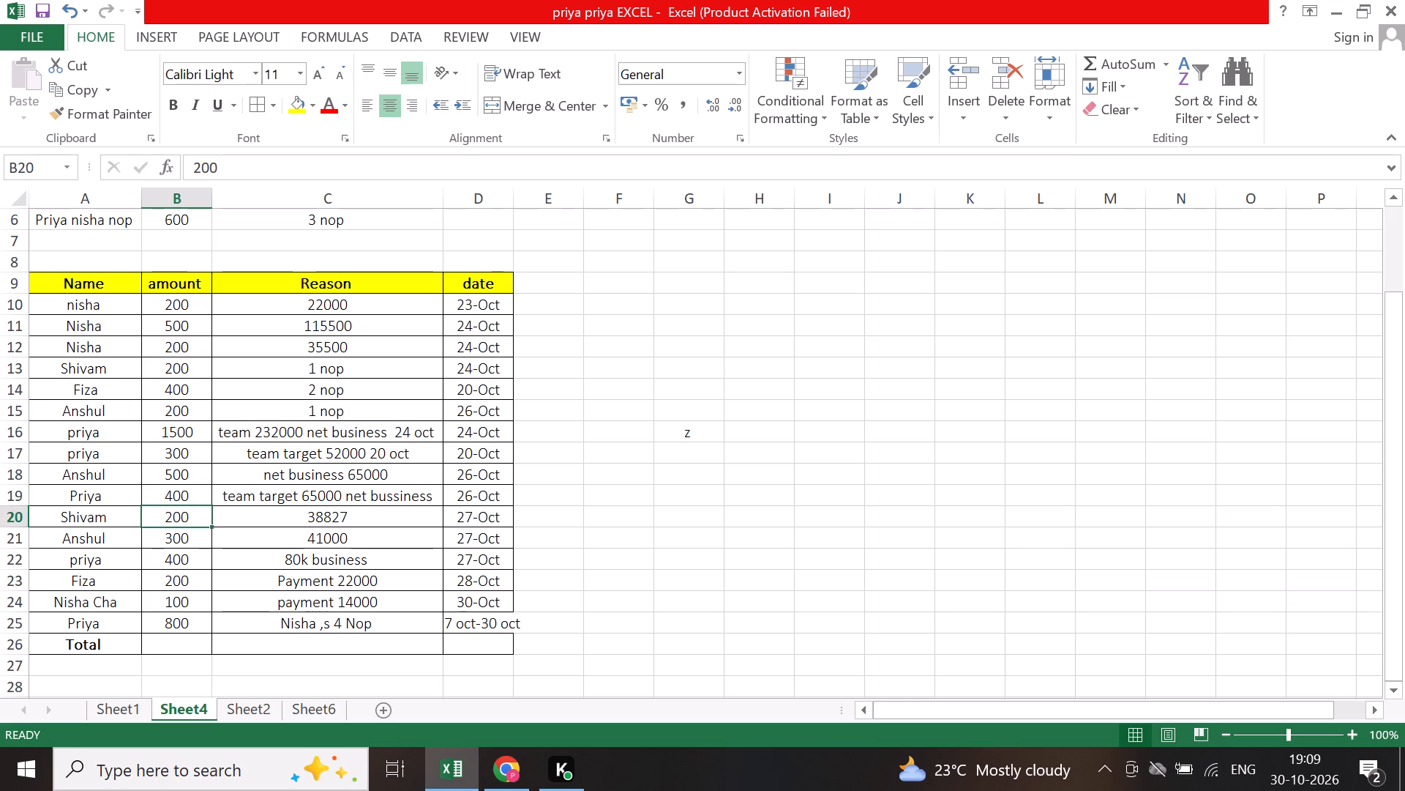
key(Down)
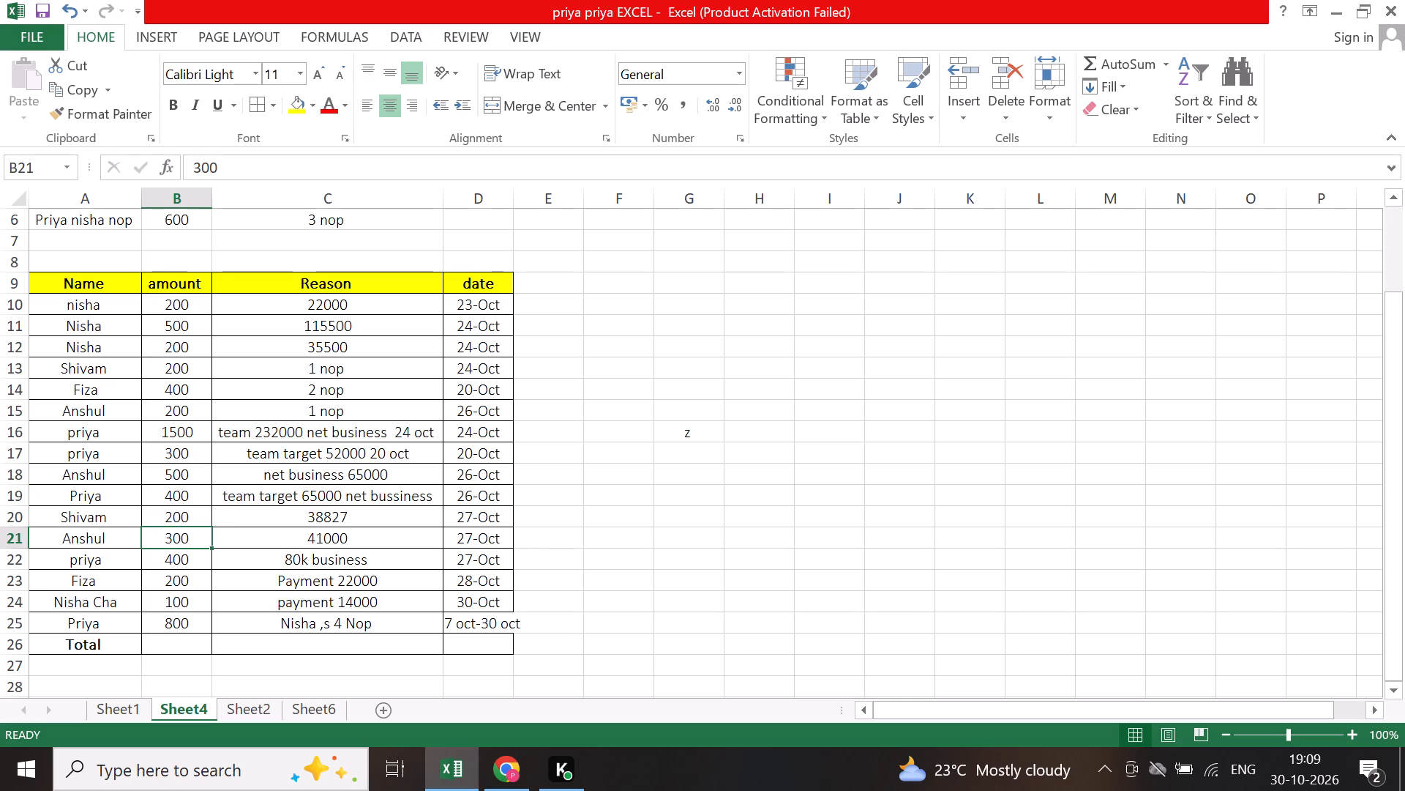
key(Down)
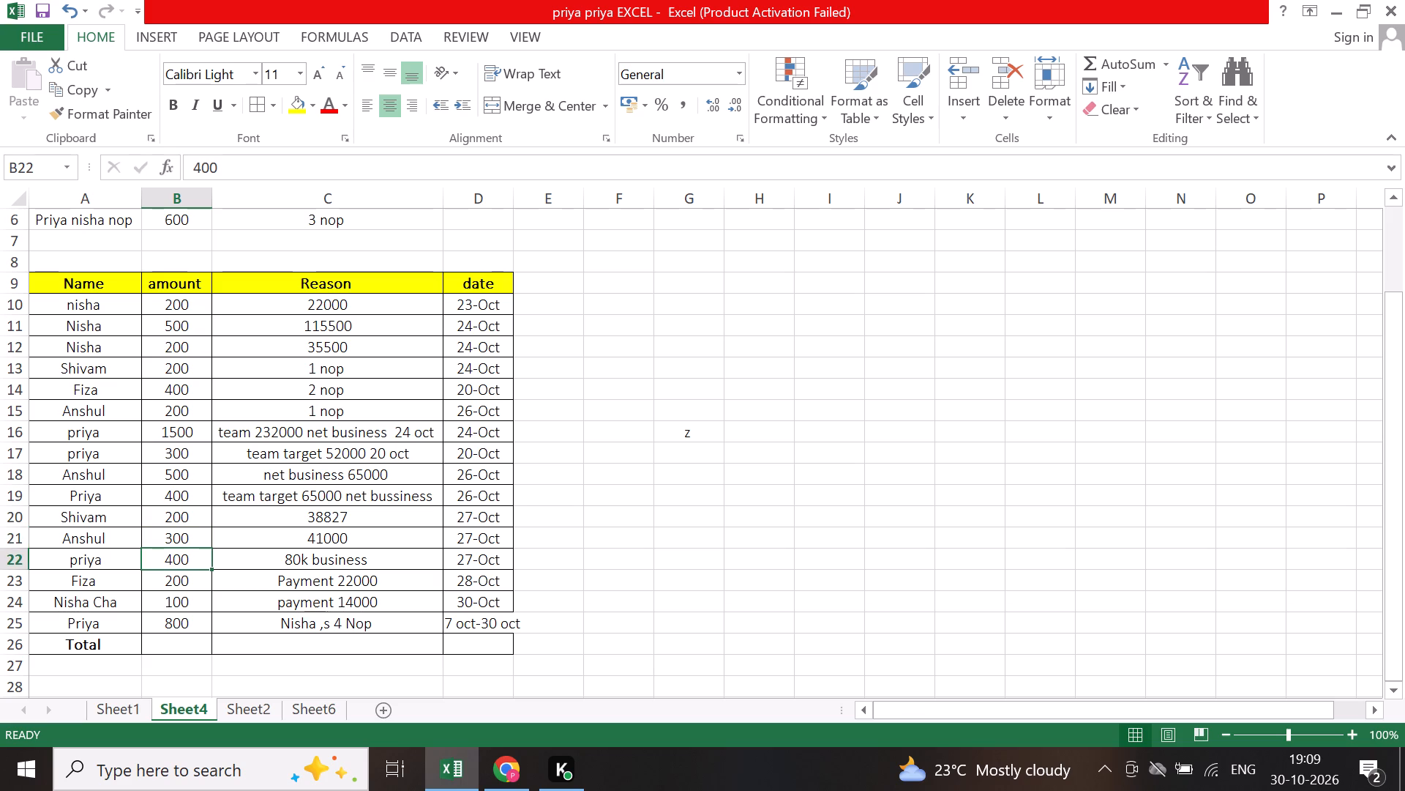
key(Down)
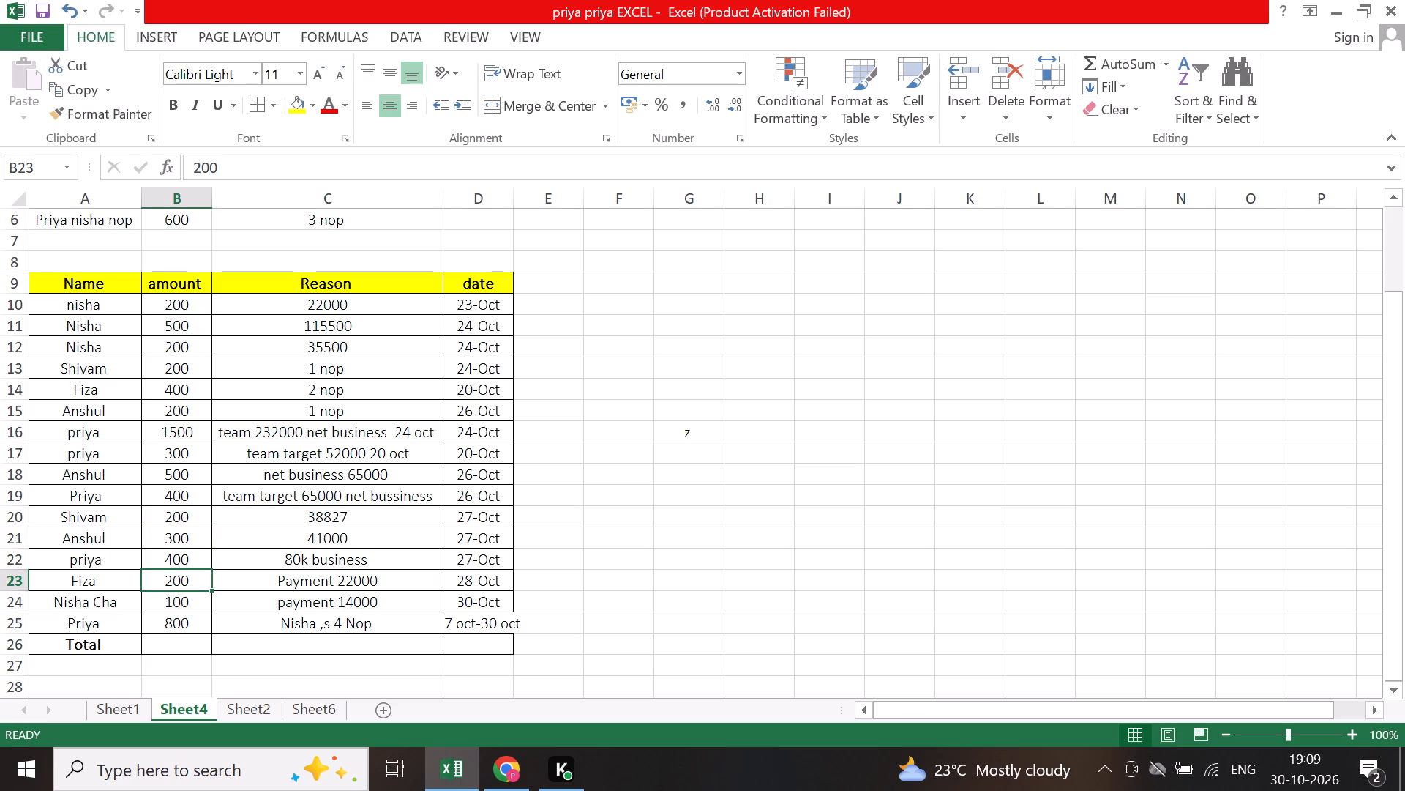
key(Down)
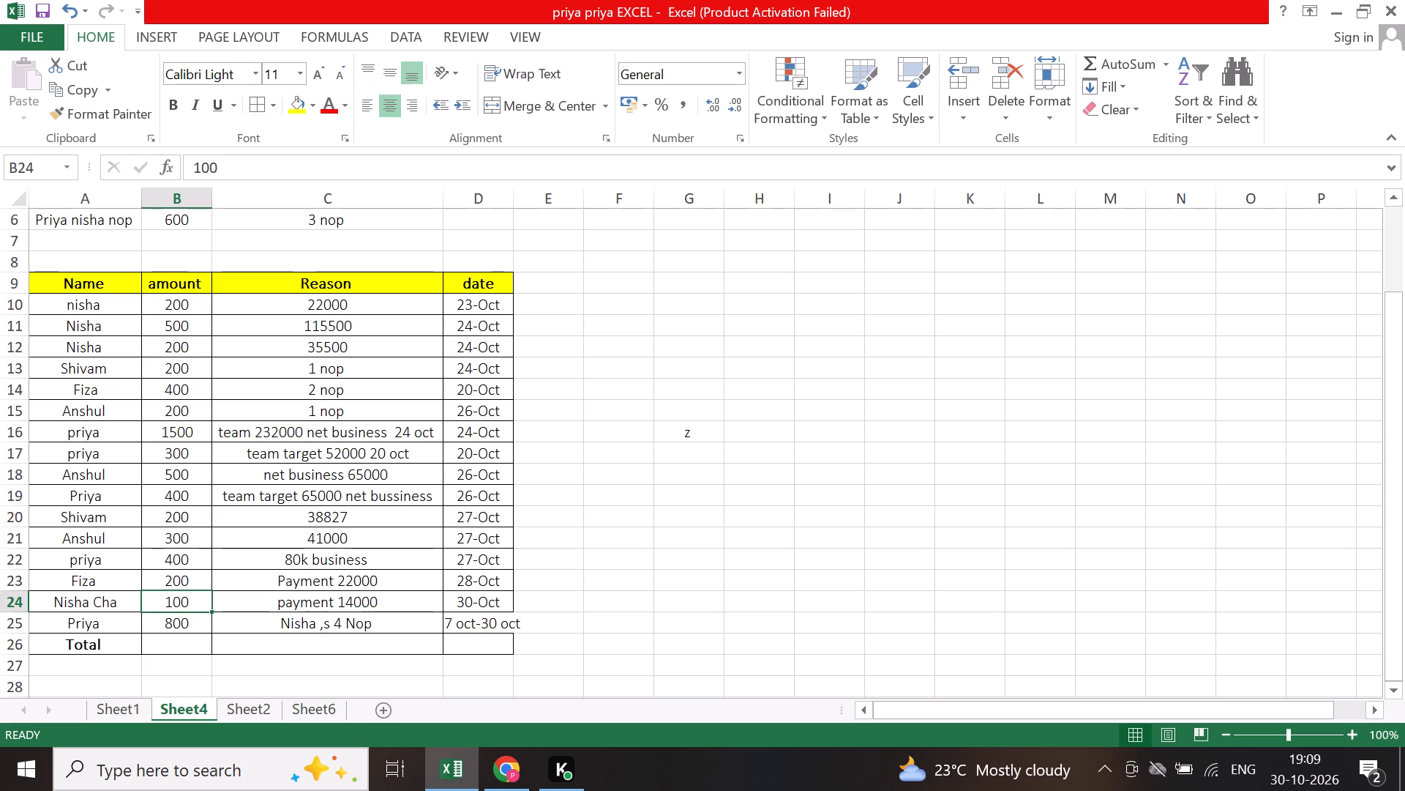
key(Down)
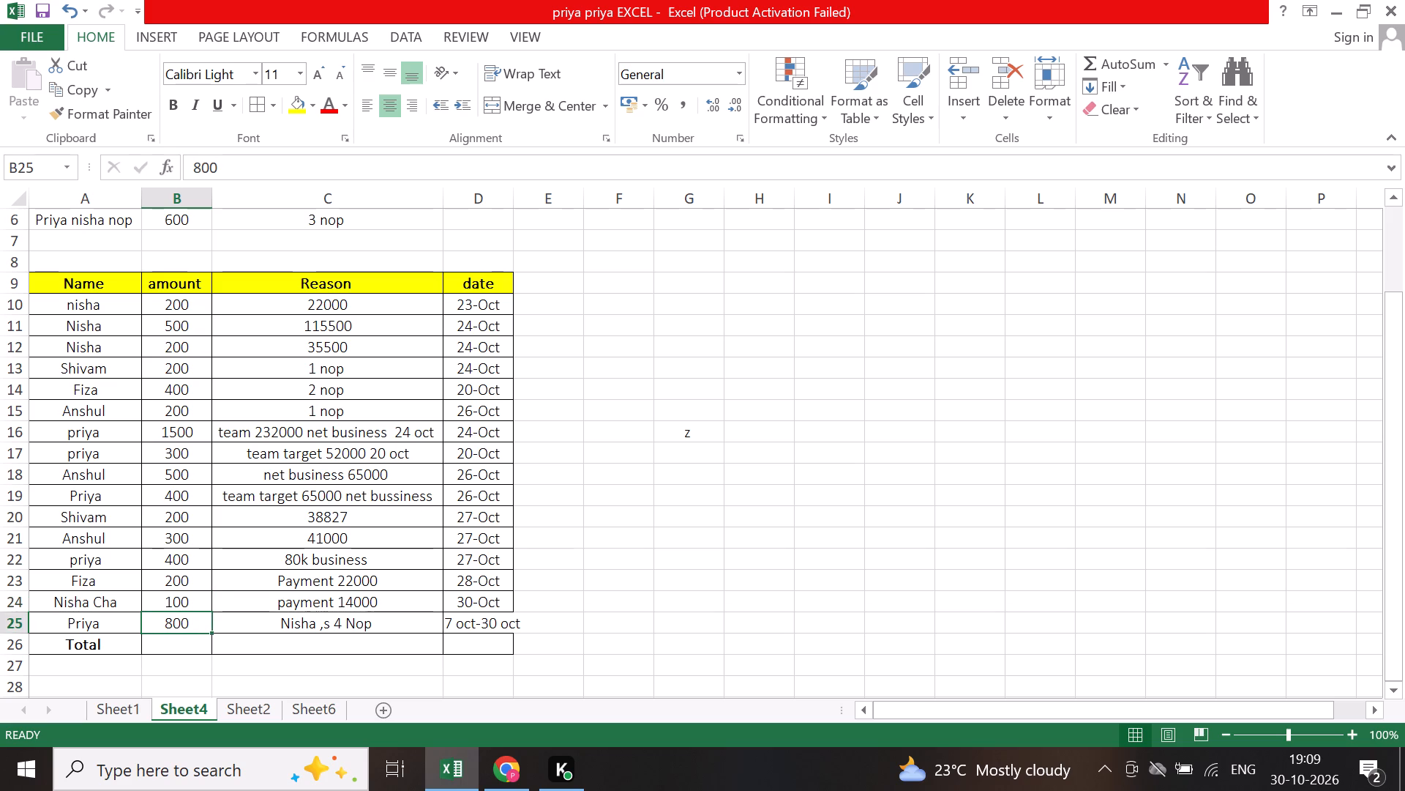
Enter 6400 as the amount in the Total row.
key(Down)
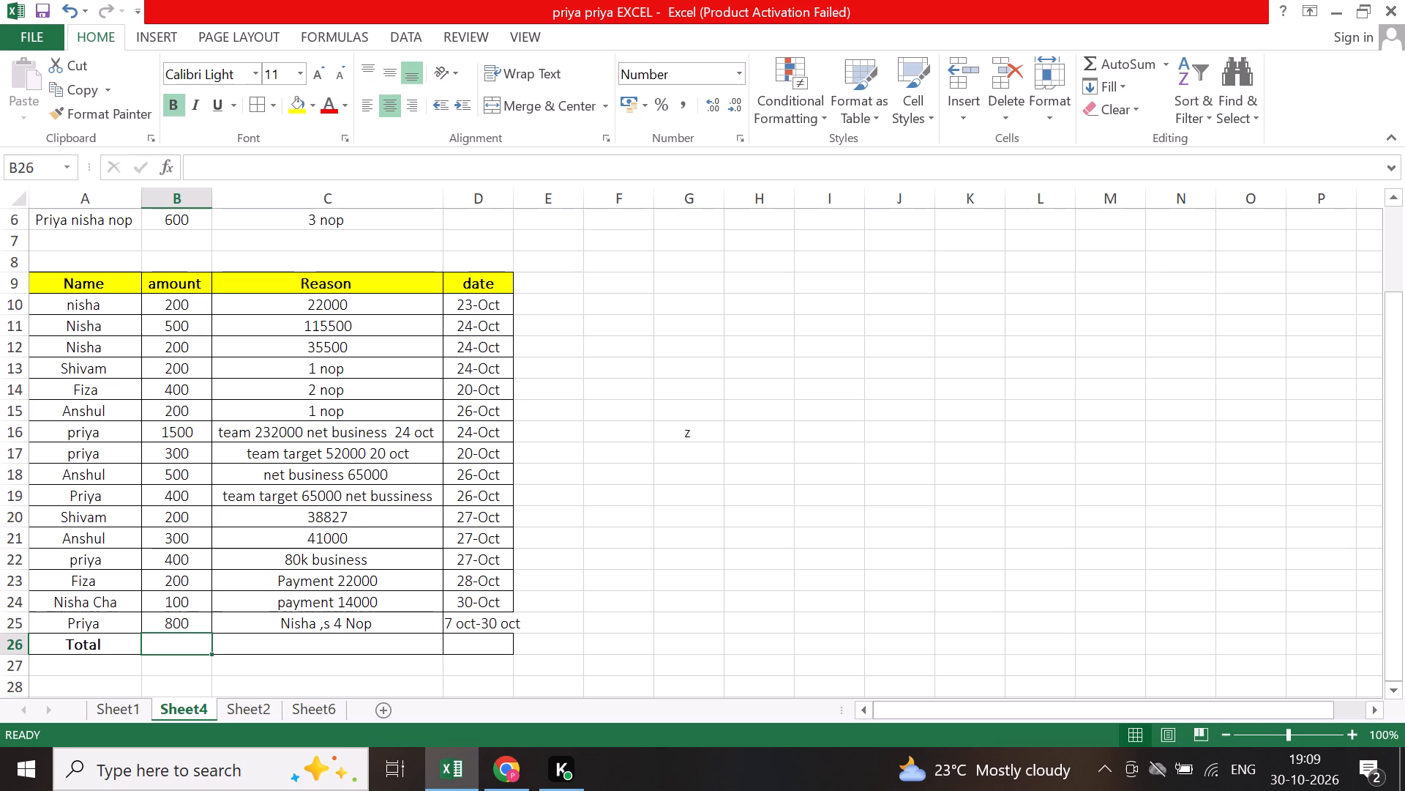
key(6)
text(400)
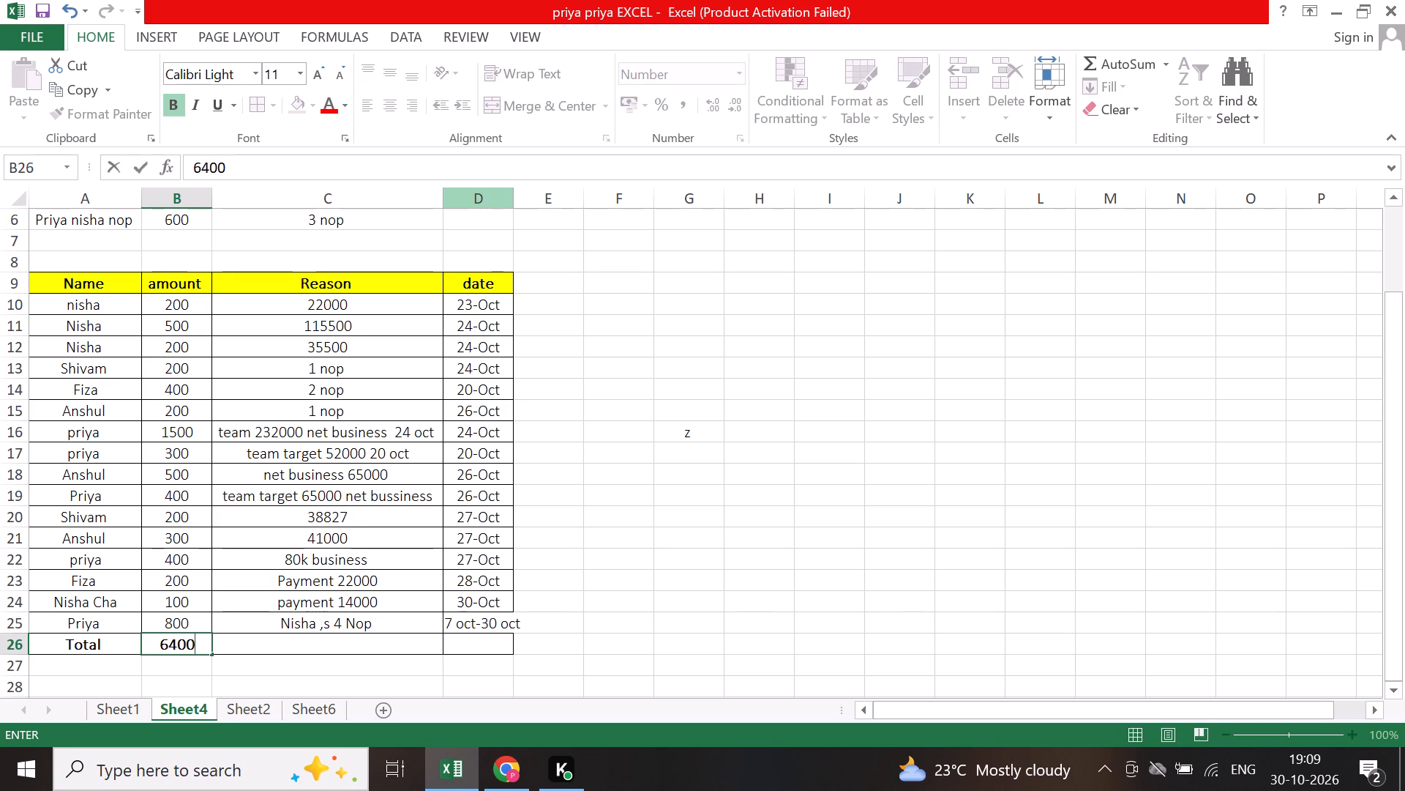
click(580, 337)
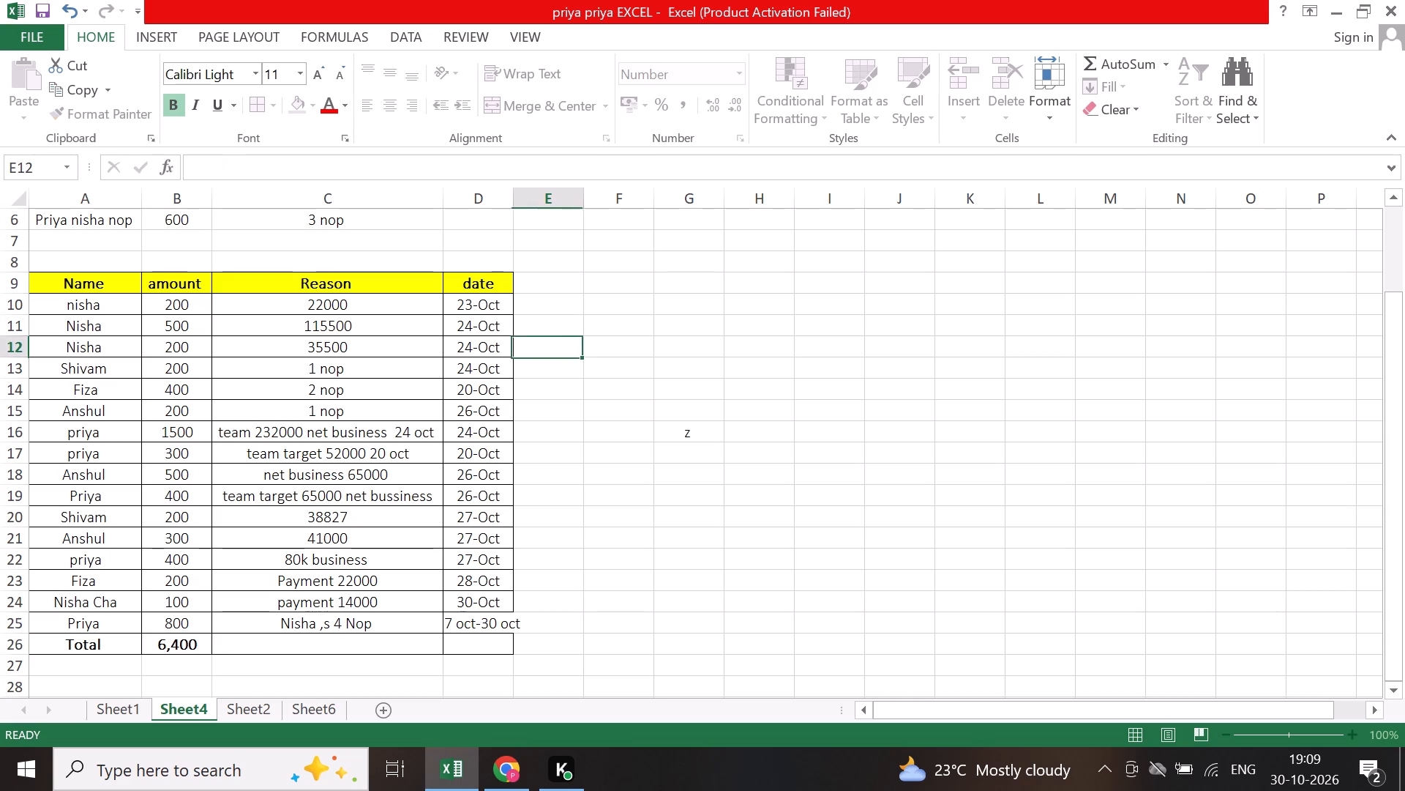
Widen the date column slightly so the "17 oct-30 oct" entry fits inside its cell.
drag(512, 199, 536, 209)
click(567, 289)
click(593, 470)
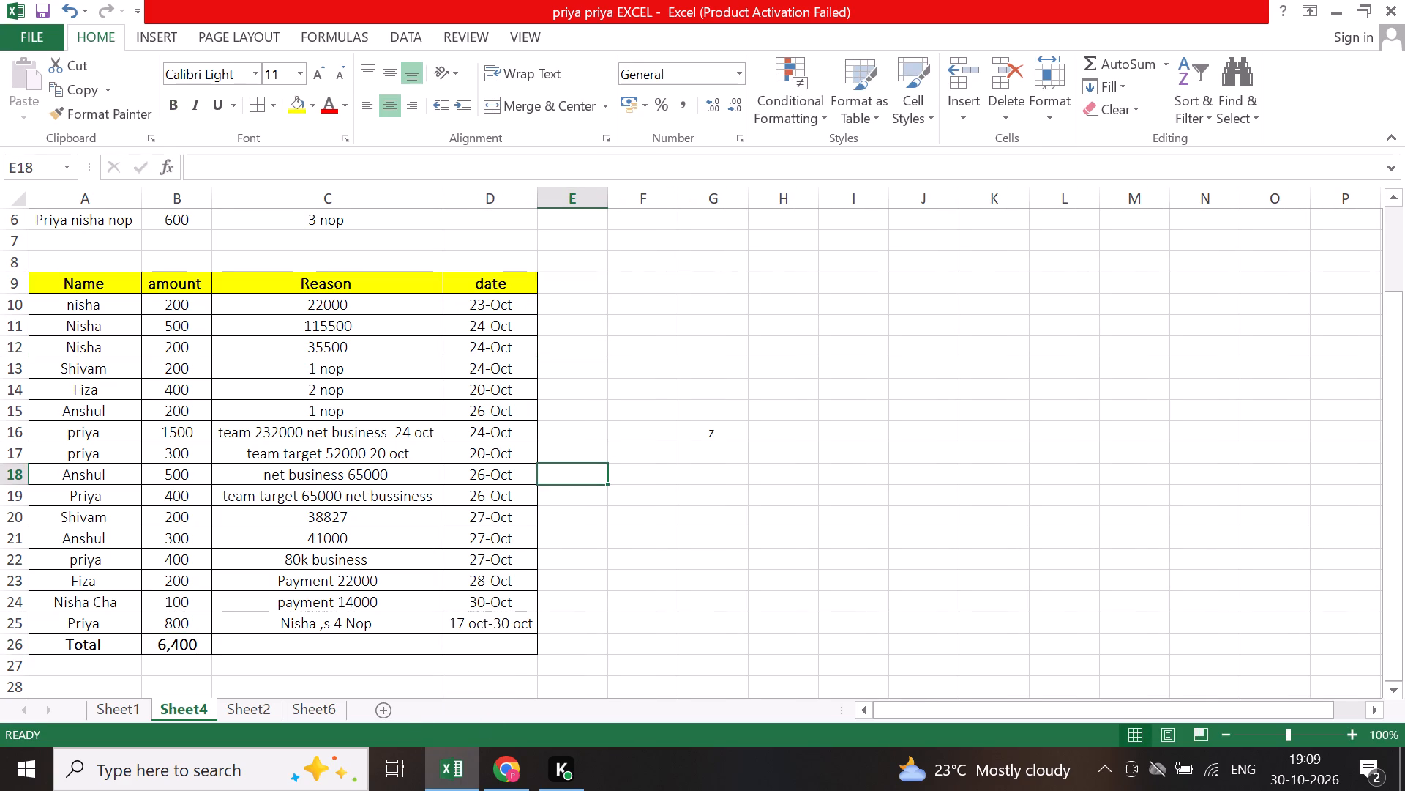
click(604, 635)
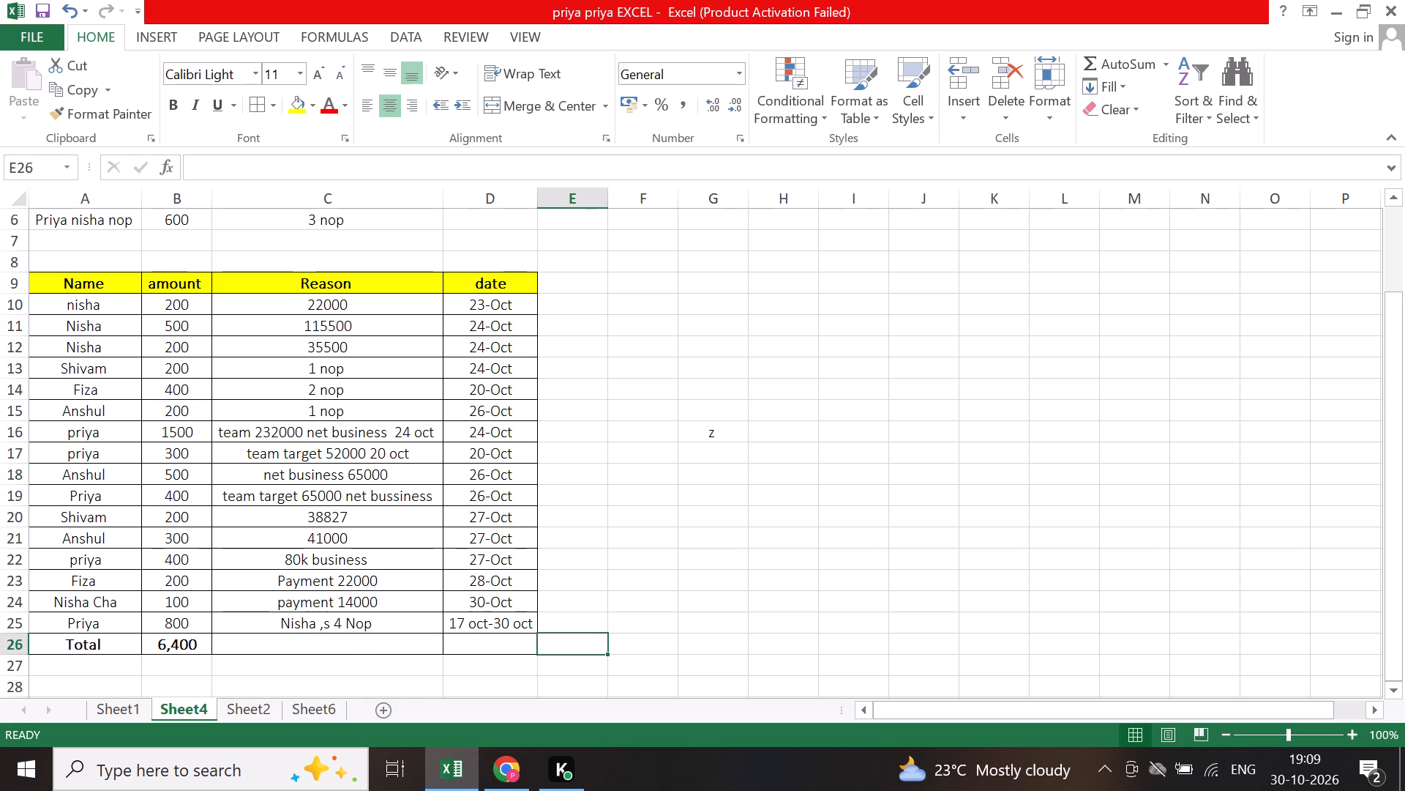
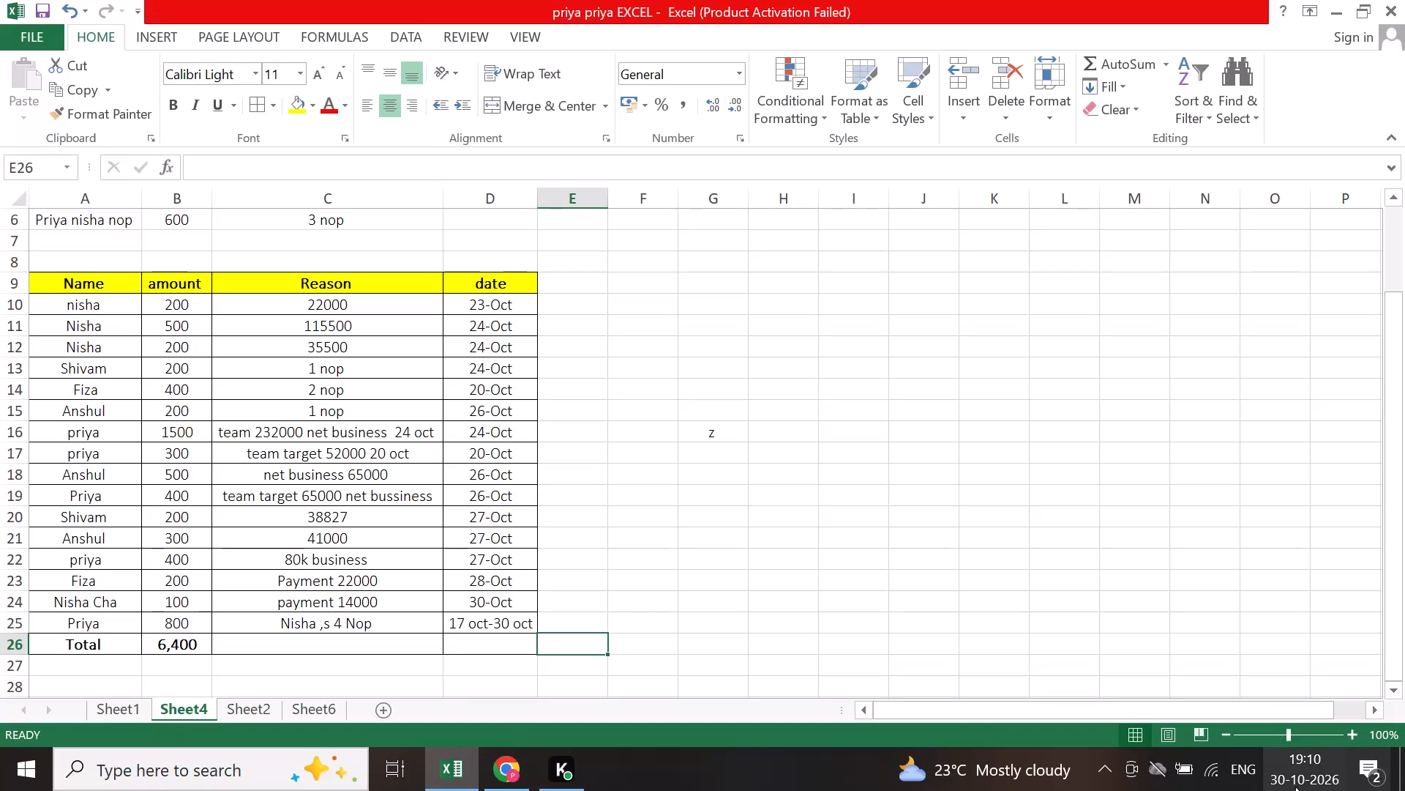
Bring up the Windows taskbar calendar to check the October 2026 dates.
click(1288, 766)
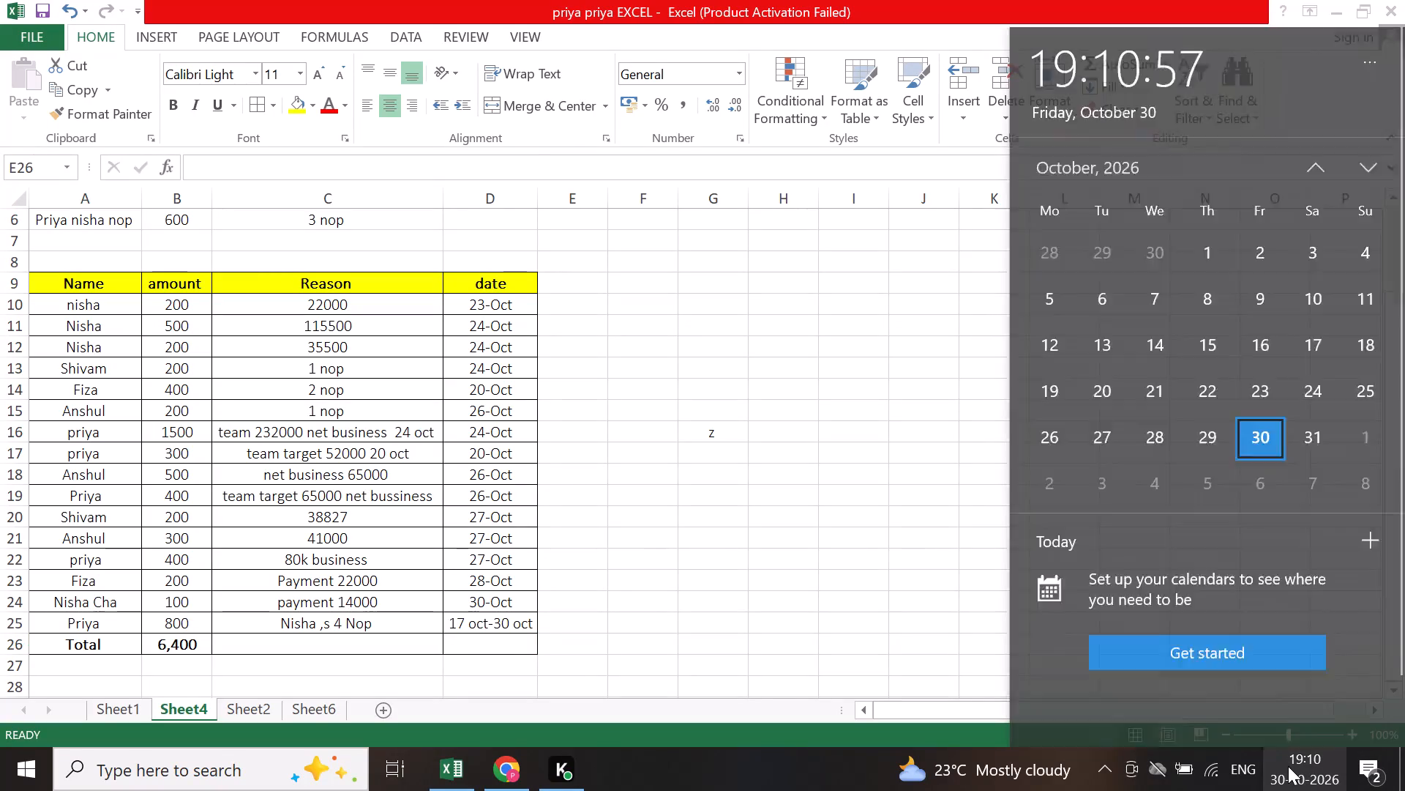
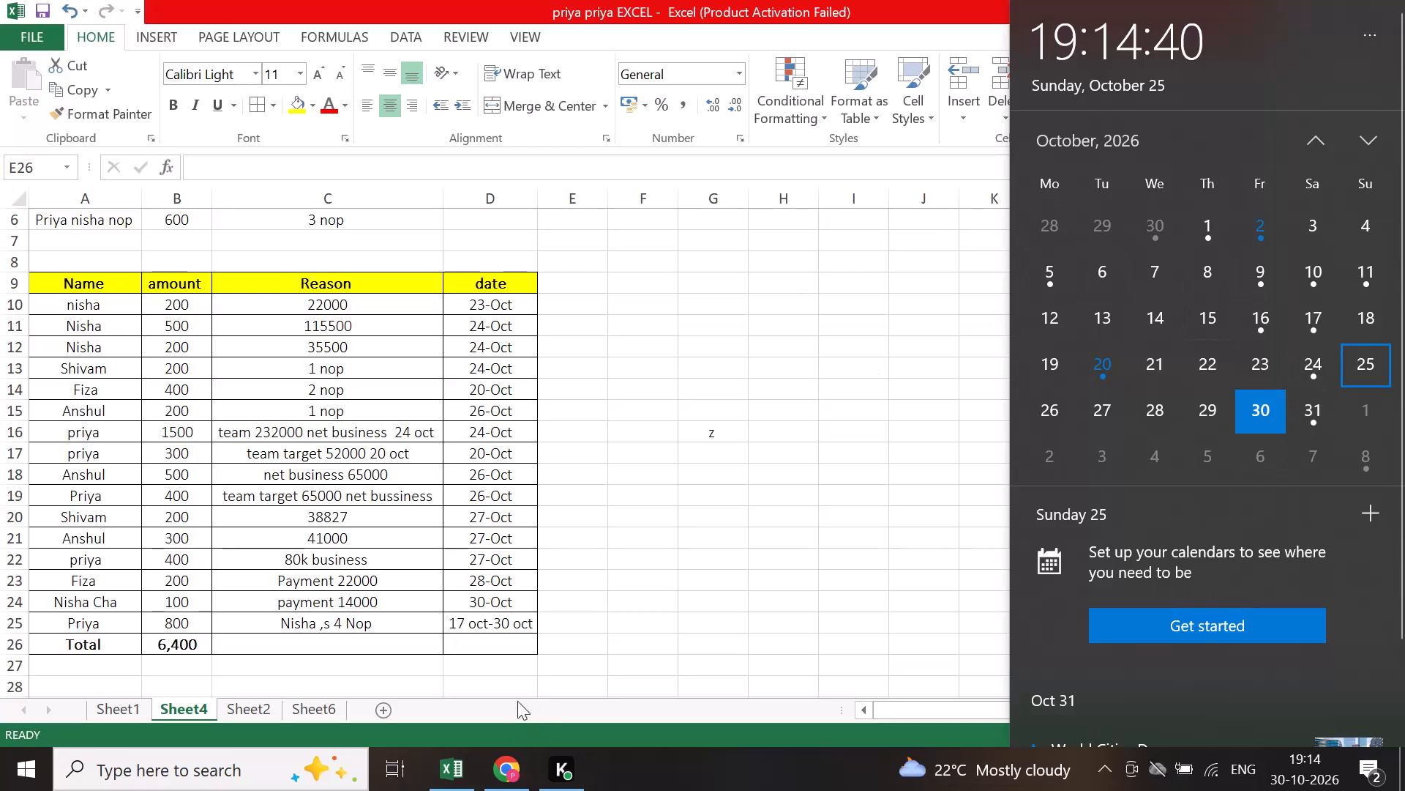
Switch to Chrome and open the Google Sheets home page in a new tab.
click(499, 787)
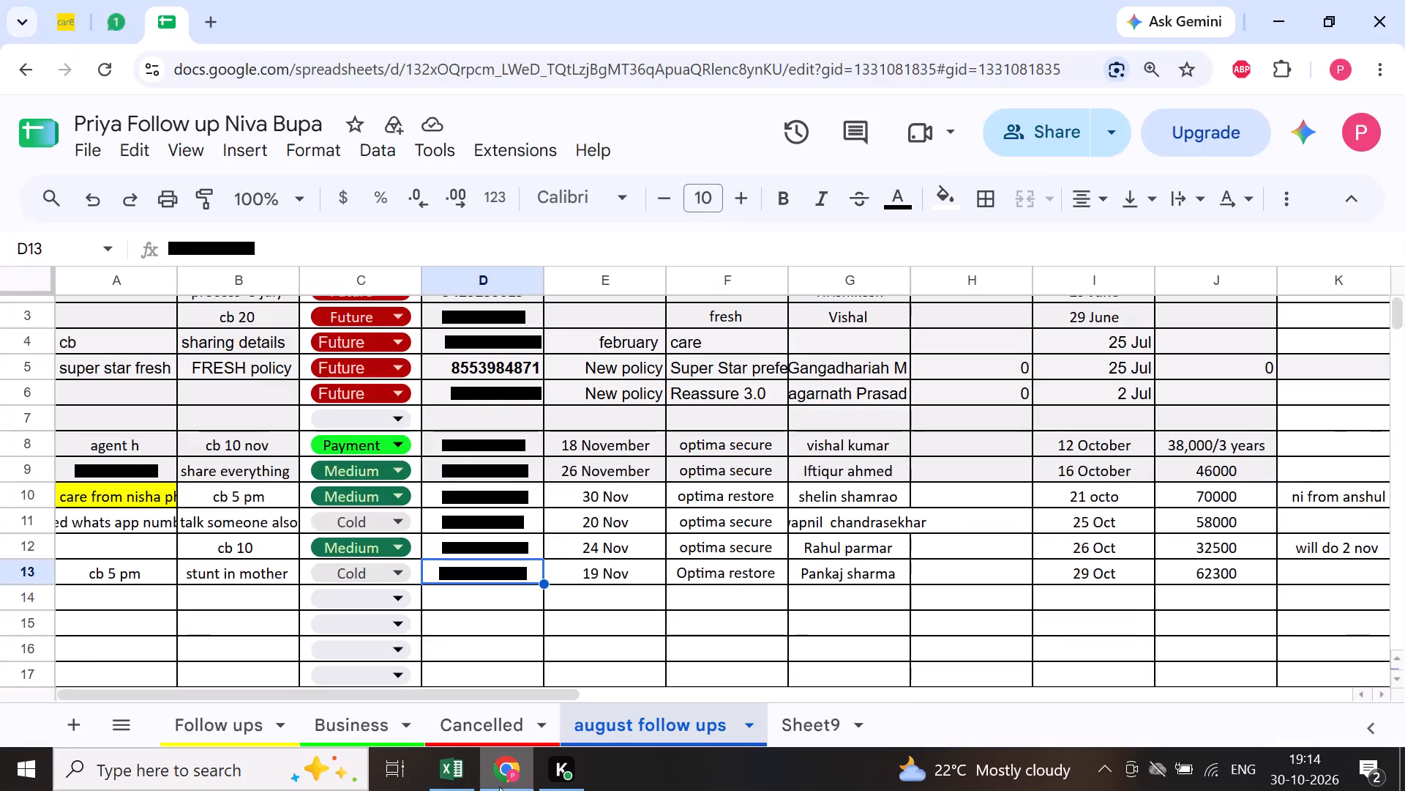
drag(210, 37, 209, 27)
click(209, 27)
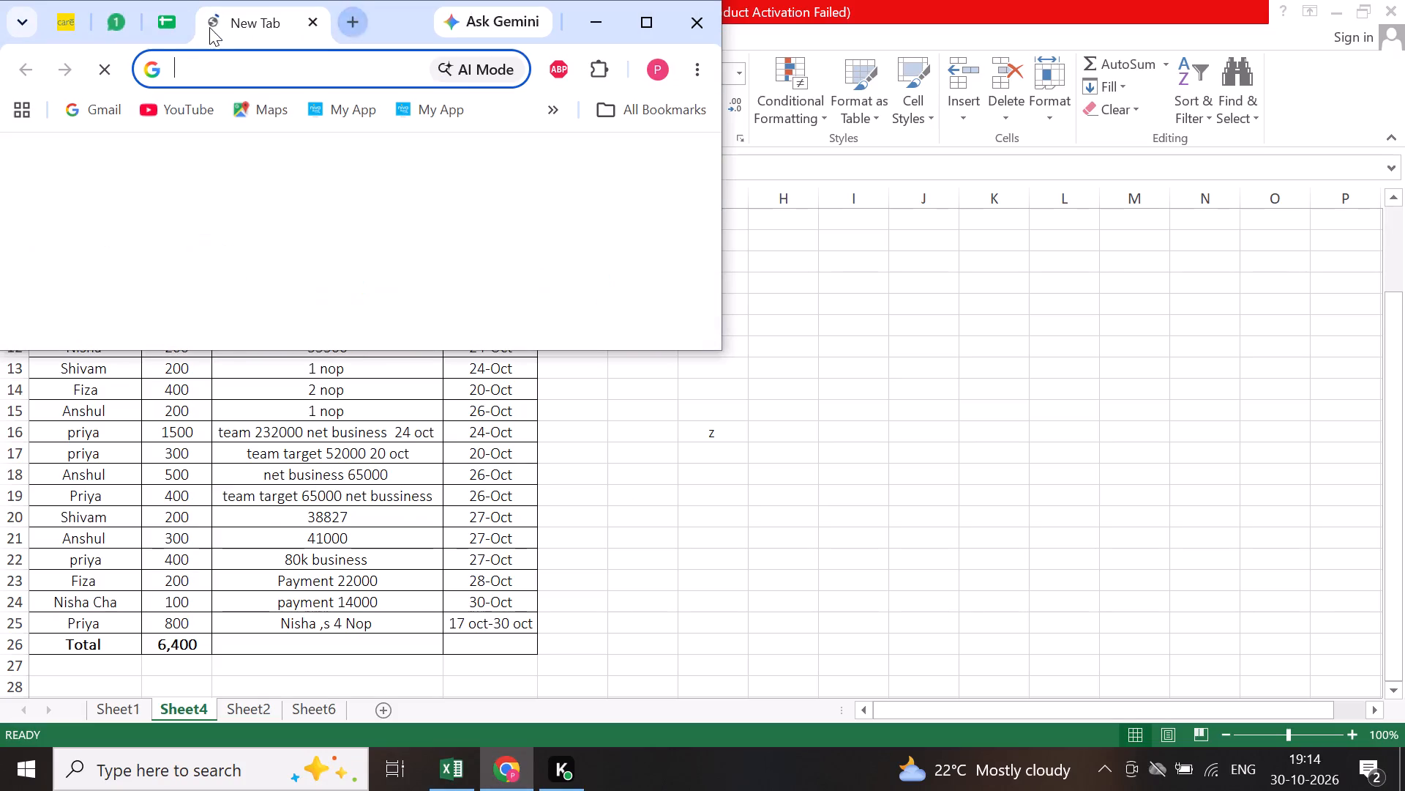
click(651, 21)
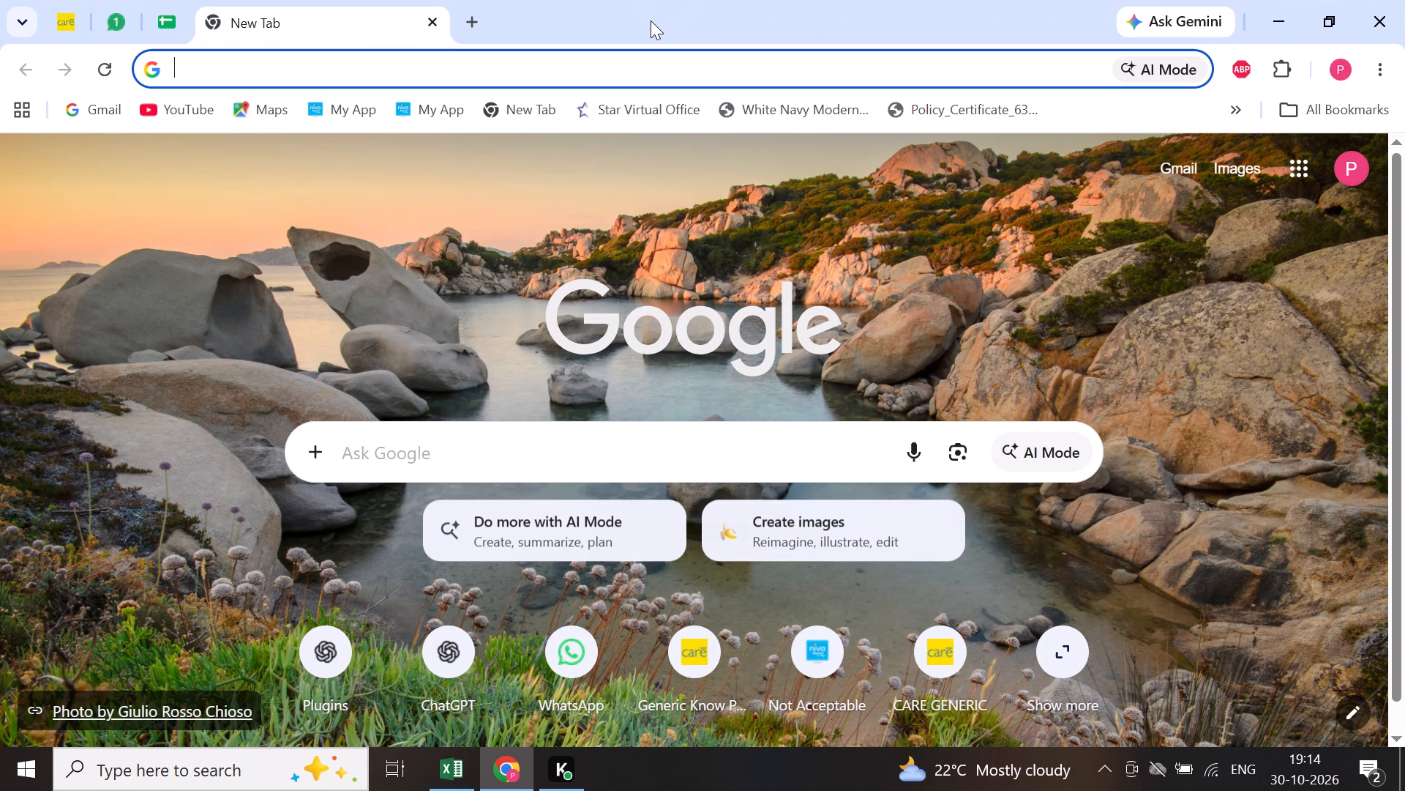
click(1297, 174)
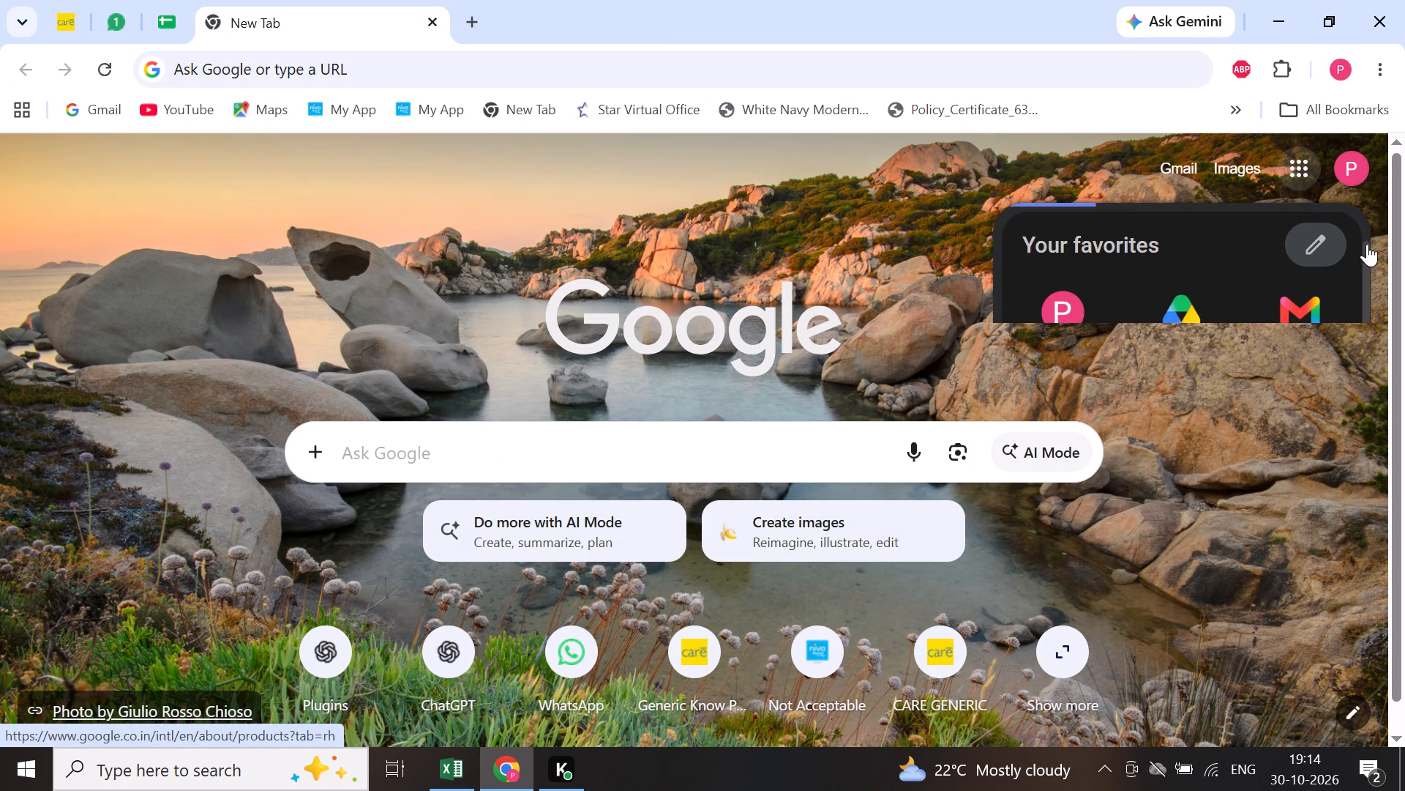
drag(1362, 289, 1364, 353)
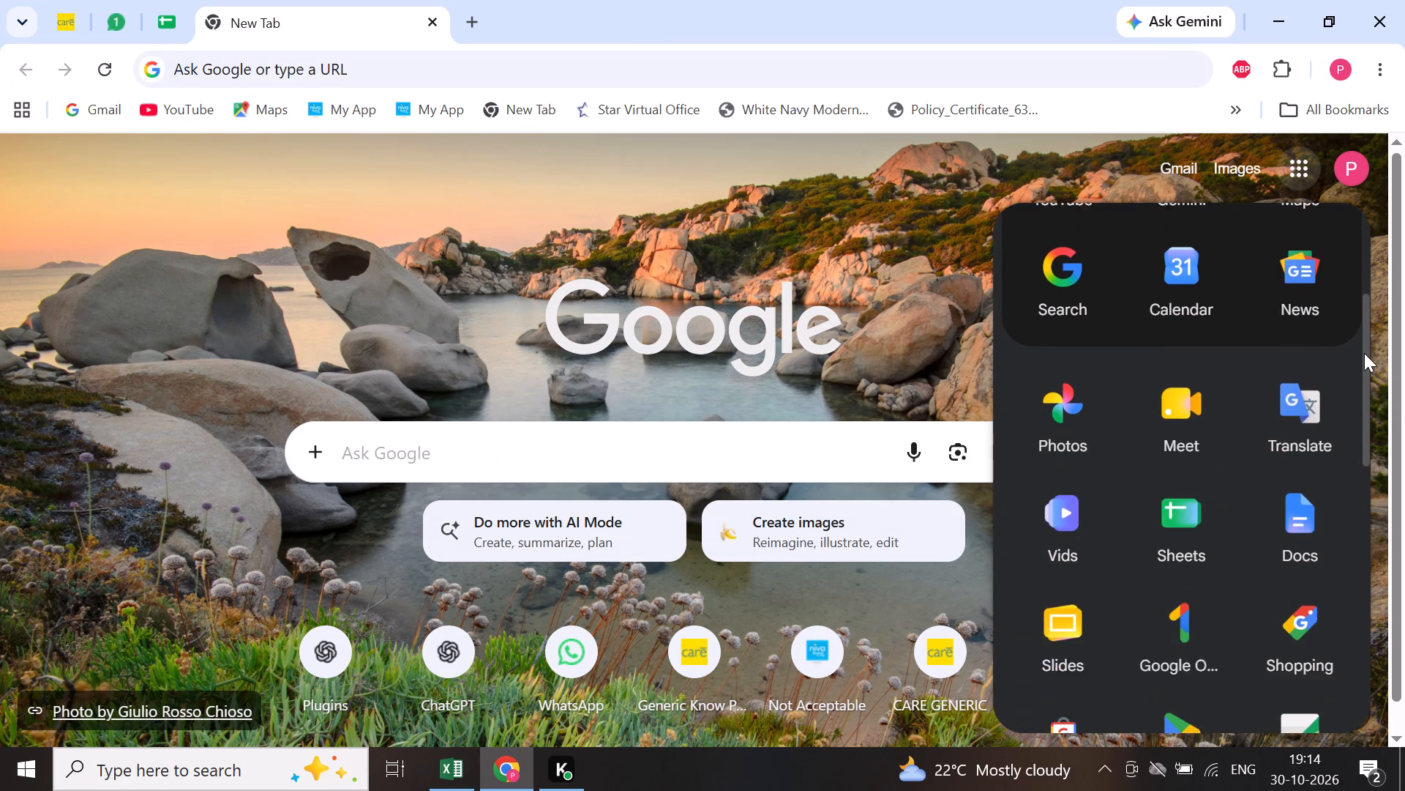
drag(1364, 353, 1365, 354)
click(1177, 524)
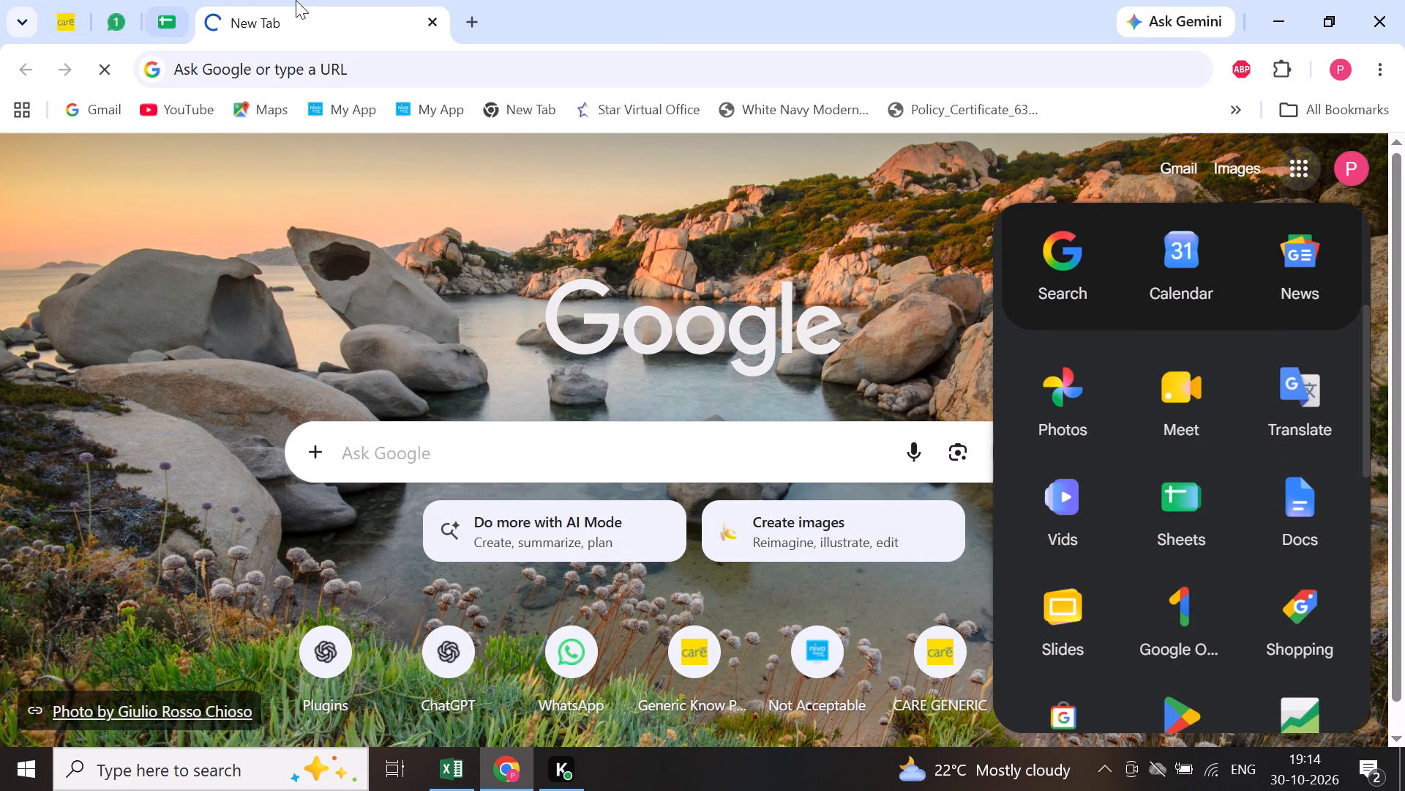
Pin the new Google Sheets tab.
right_click(296, 0)
click(365, 224)
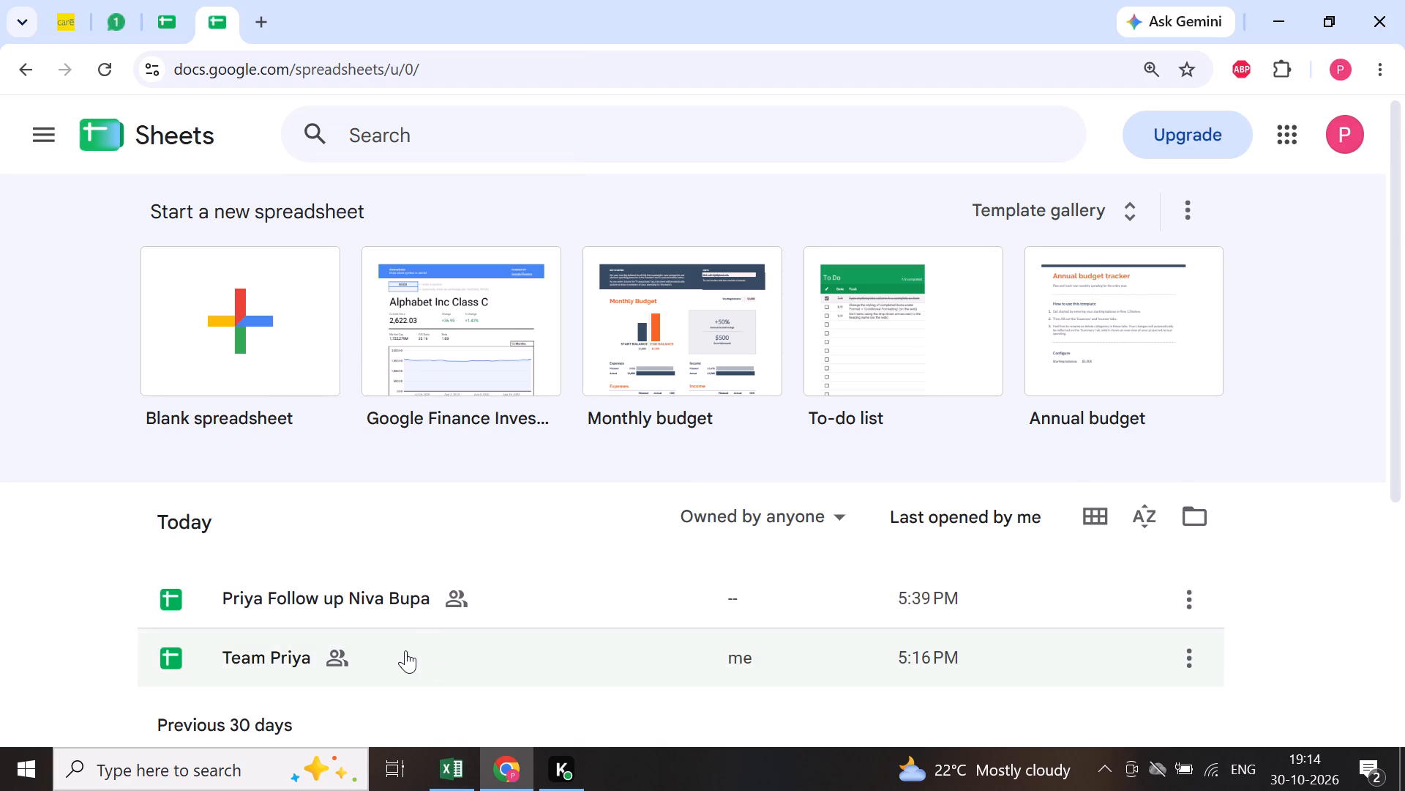
Open the Team Priya spreadsheet at its october revenue sheet.
click(404, 651)
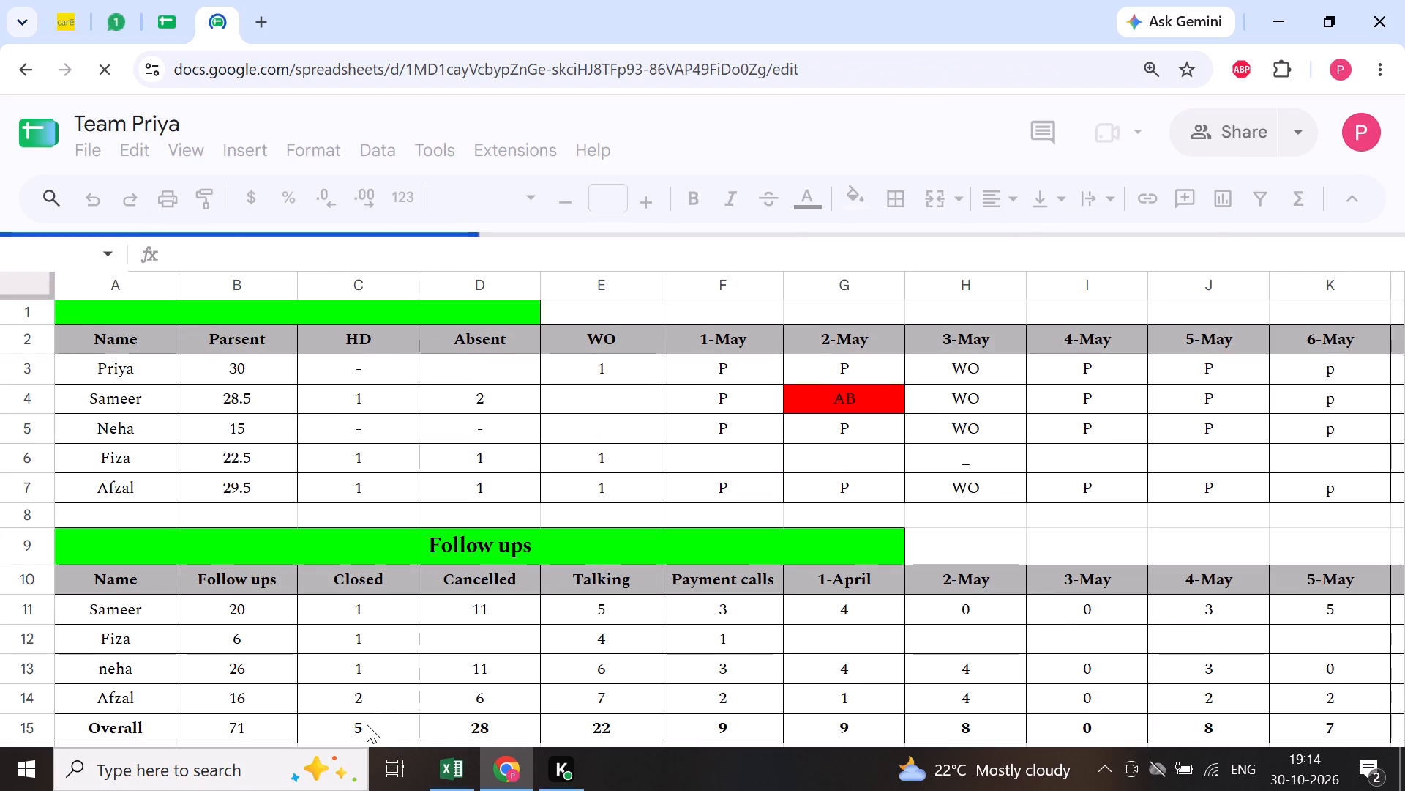
click(397, 721)
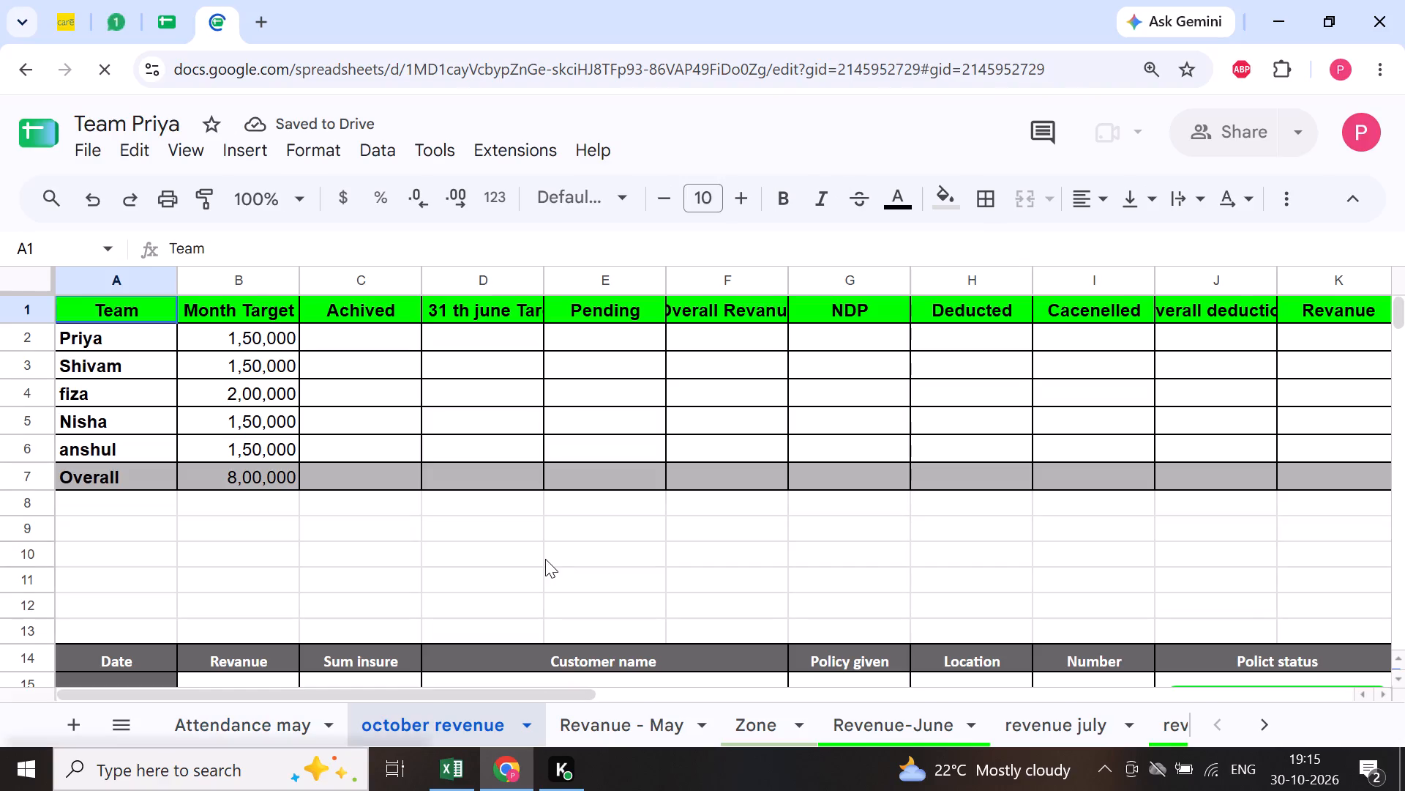
Examine the October policy records listed below the team target table.
click(540, 533)
key(Down)
key(Down)
key(Down)
key(Down)
key(Down)
key(Down)
key(Down)
key(Down)
key(Down)
key(Down)
key(Down)
key(Down)
key(Down)
key(Down)
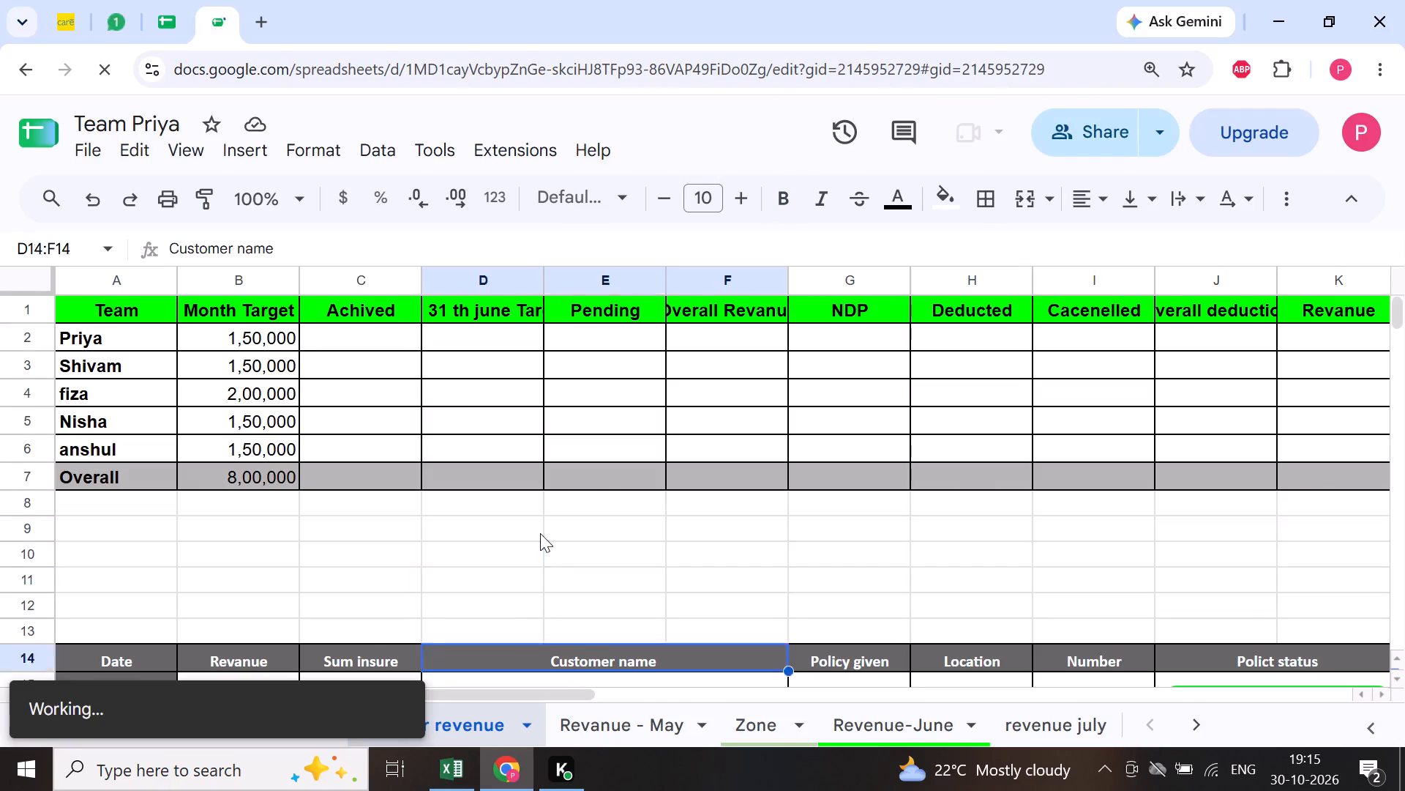
key(Up)
key(Up)
key(Up)
key(Up)
key(Up)
key(Up)
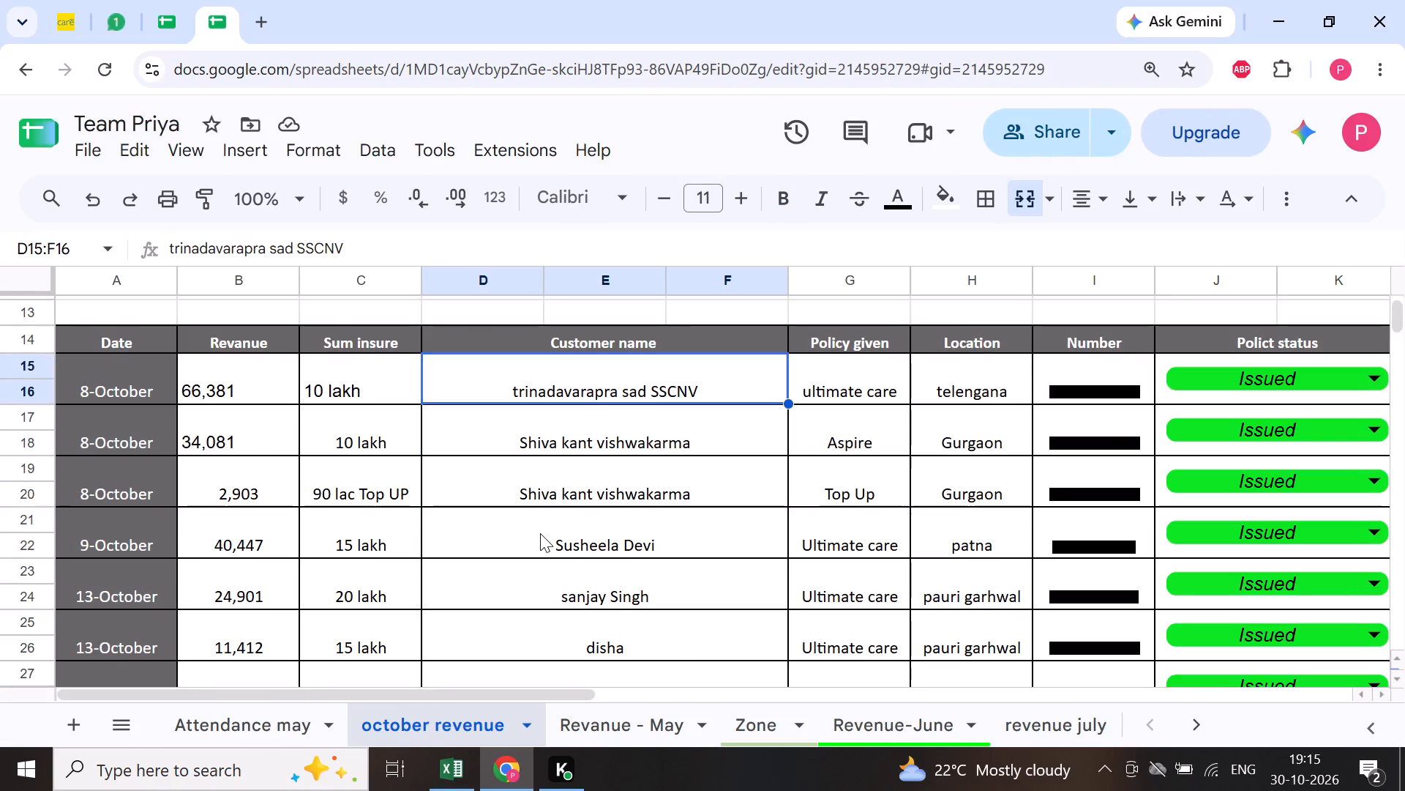
key(Up)
key(Up)
key(Down)
key(Down)
key(Down)
key(Down)
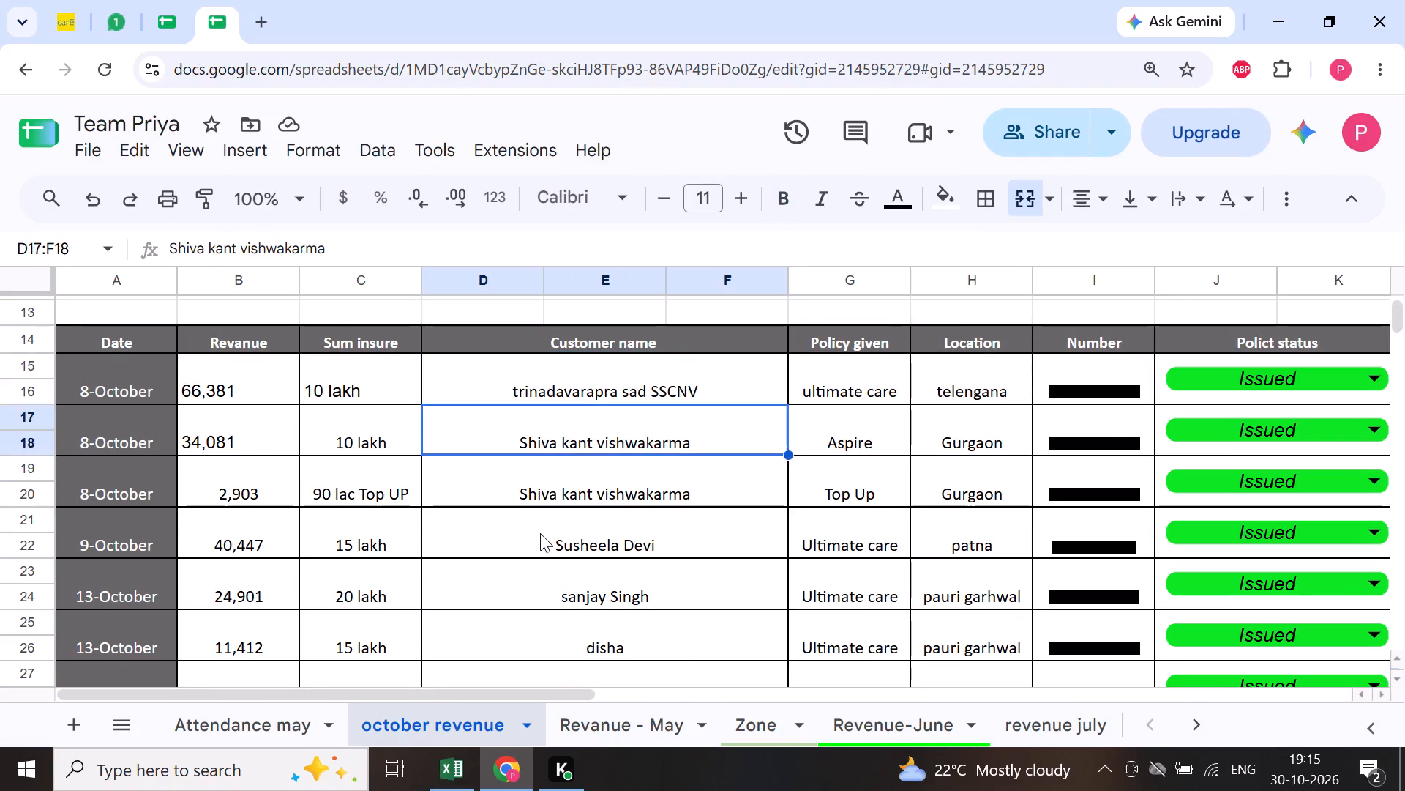
key(Down)
key(Up)
key(Up)
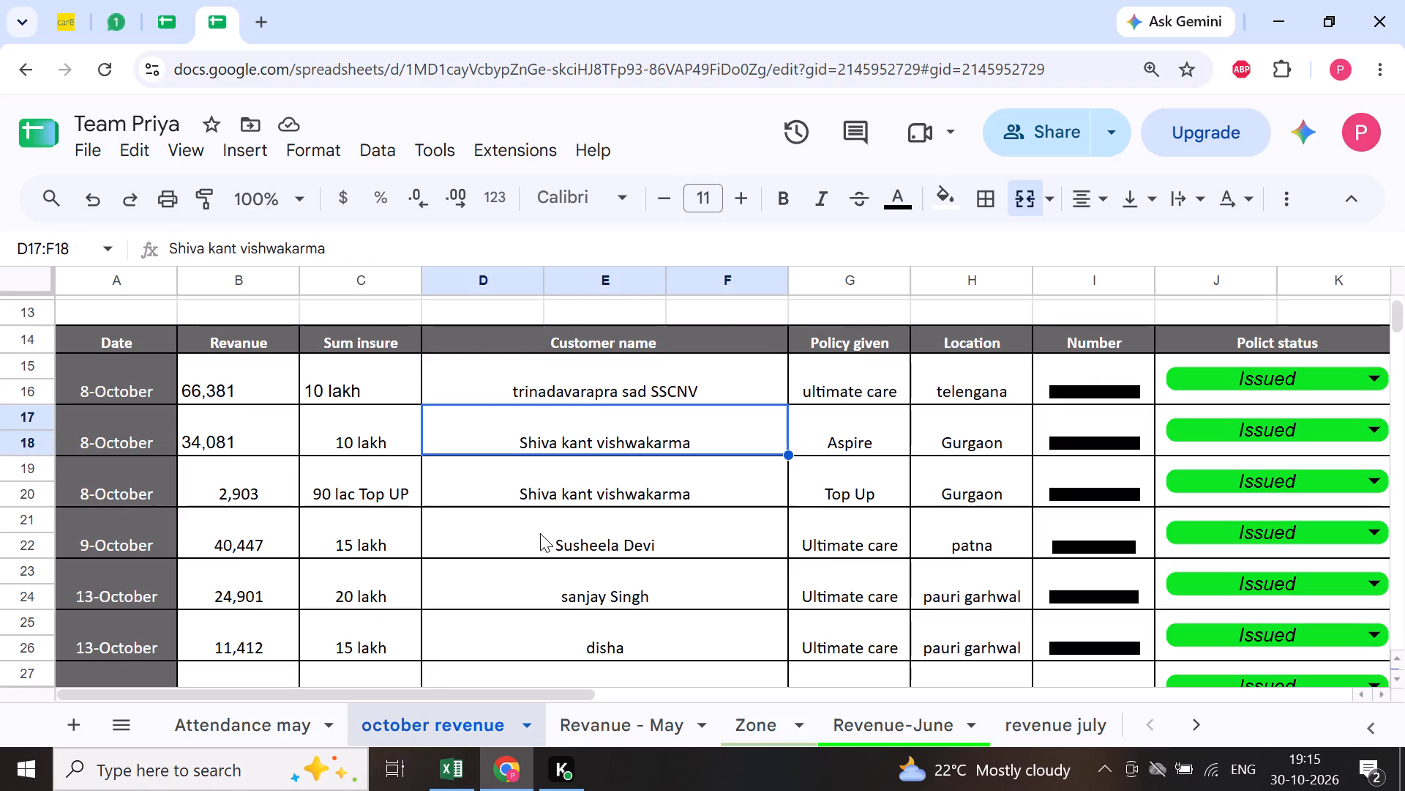
Examine the first 8-October policy record across its revenue, policy status, agent, zone and net amount columns.
key(Left)
key(Up)
key(Left)
key(Left)
key(Right)
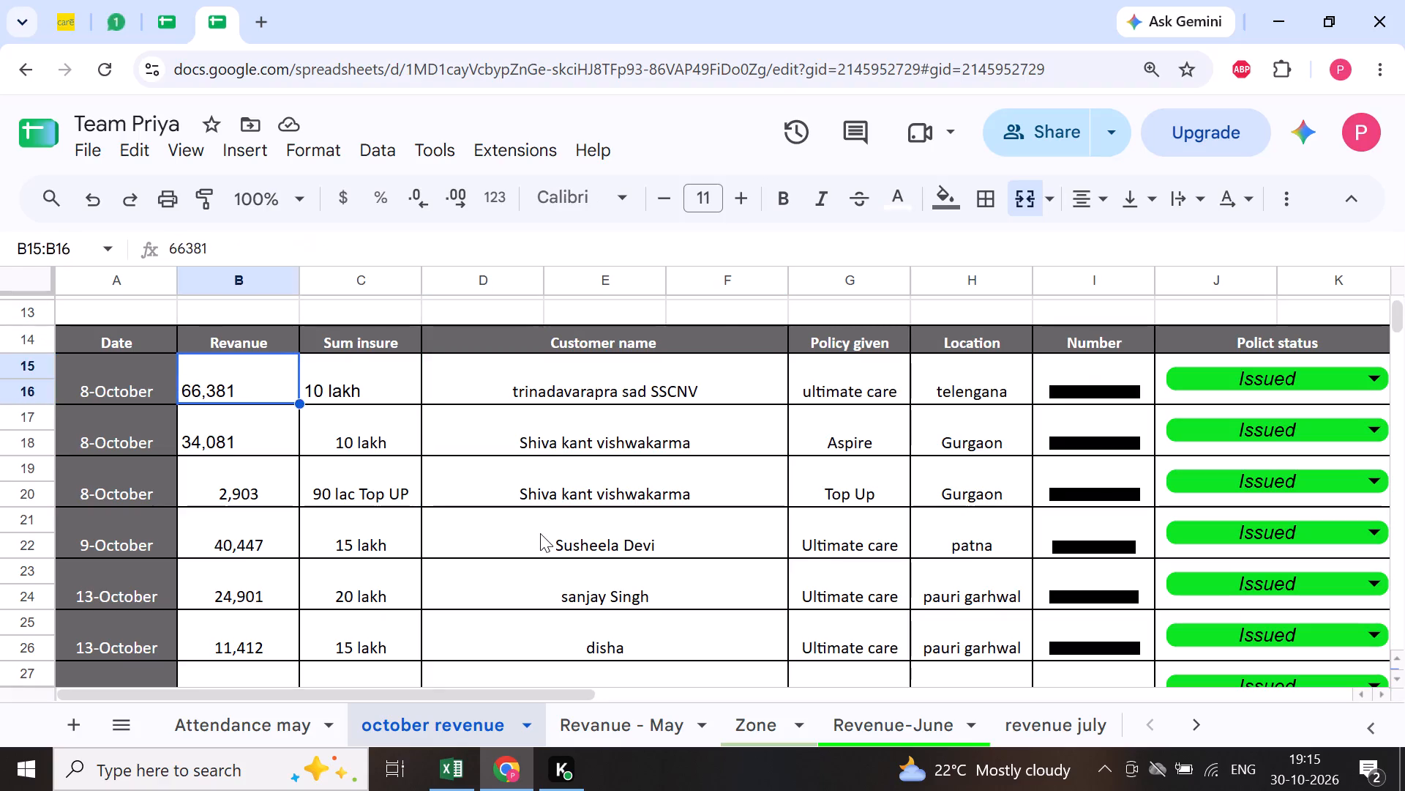
key(Right)
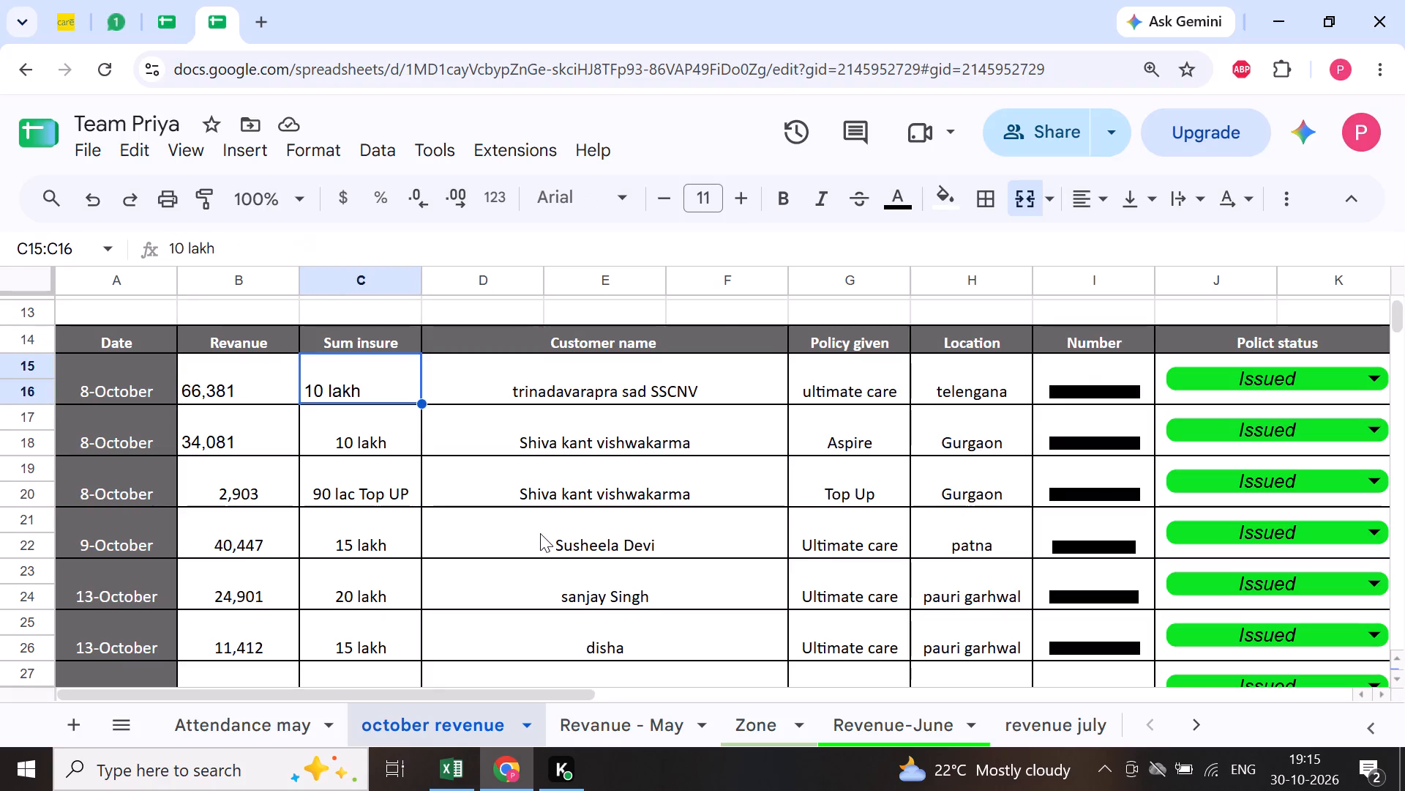
key(Right)
key(Right)
key(Right)
key(Right)
key(Right)
key(Right)
key(Right)
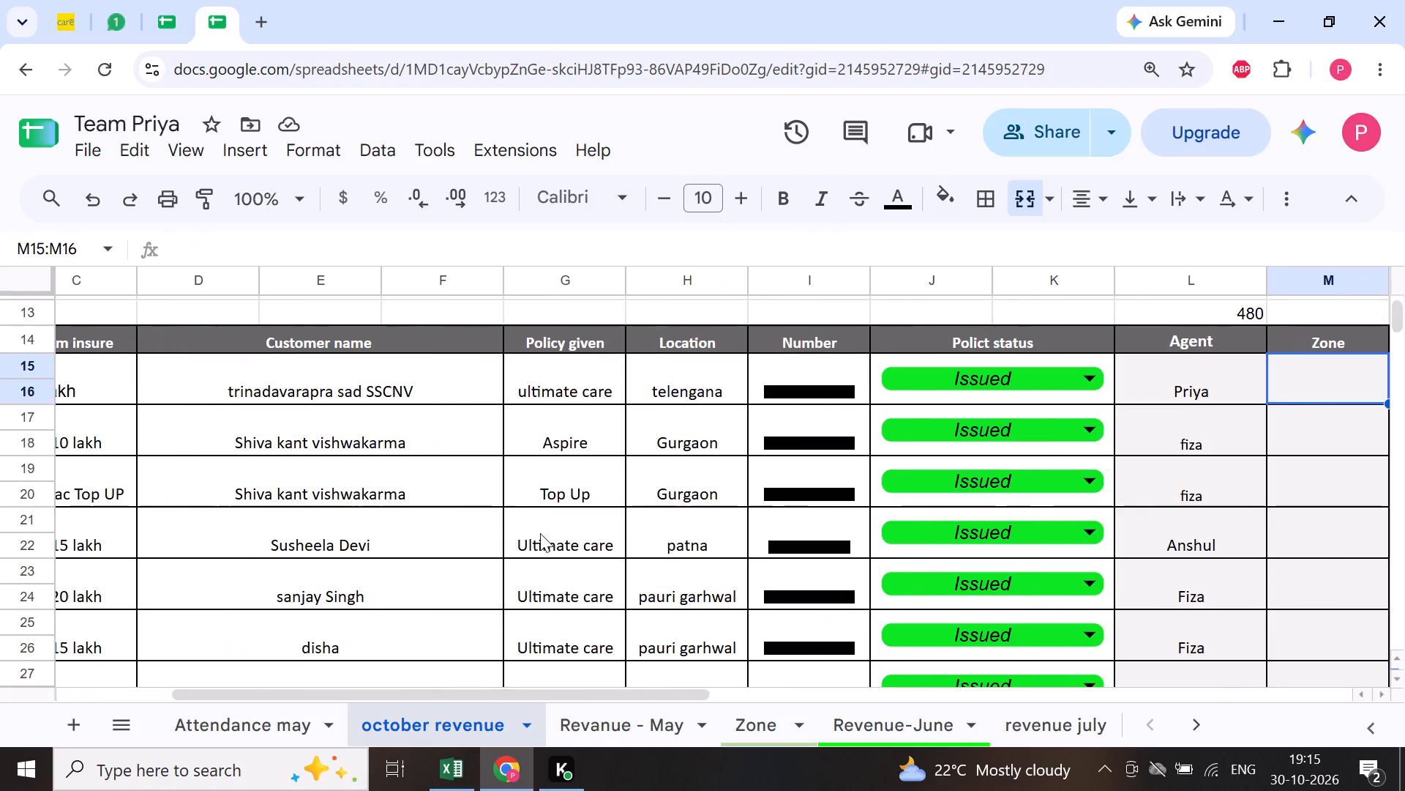
key(Right)
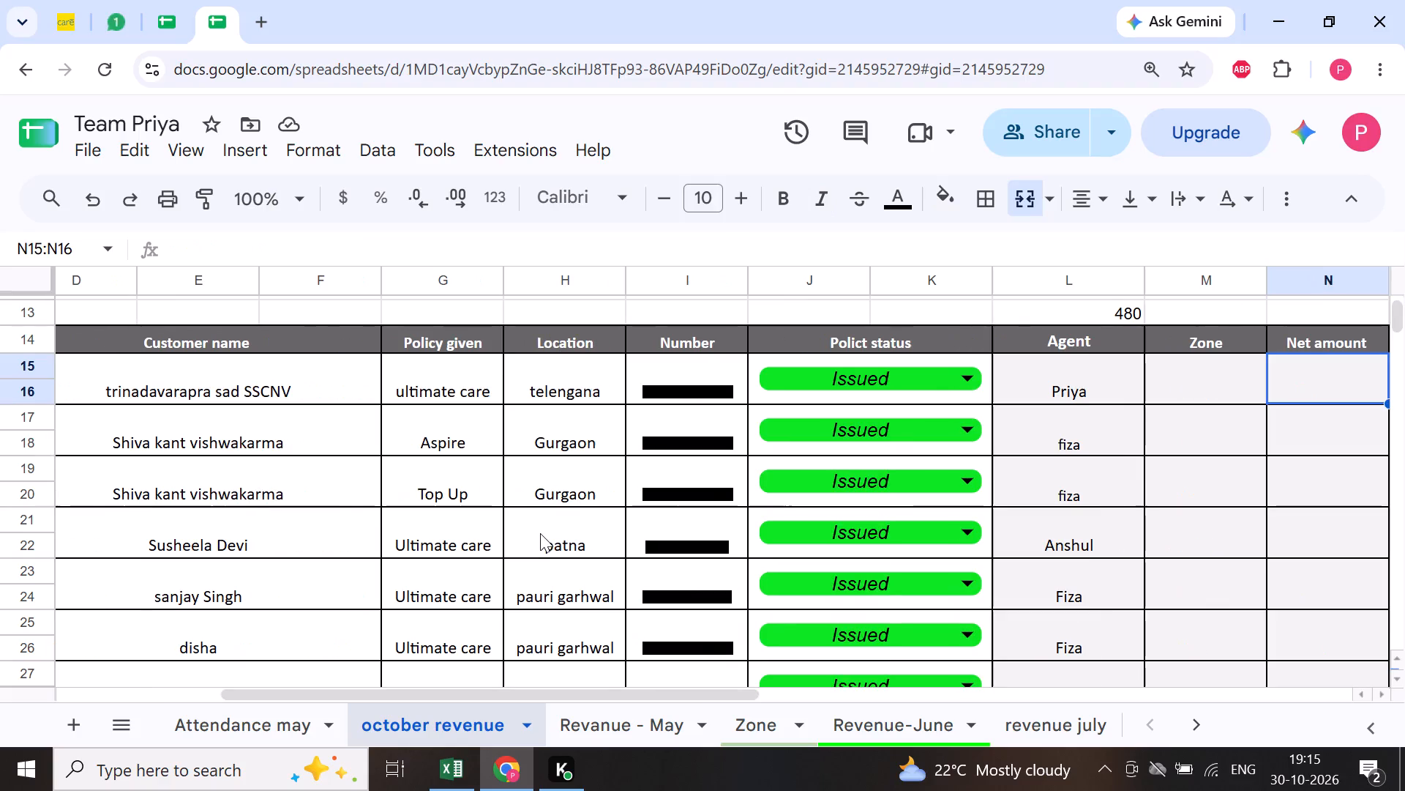
key(Left)
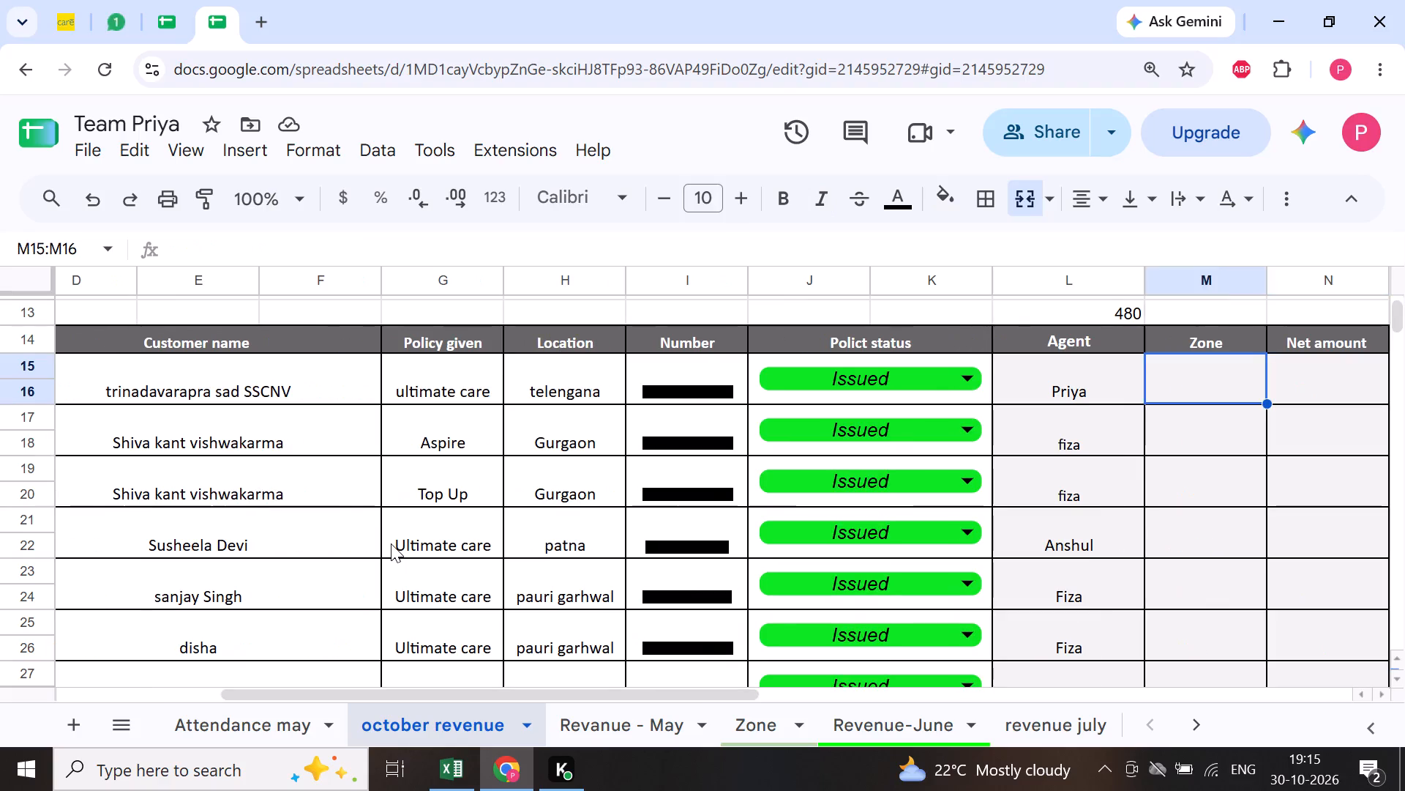
key(Left)
key(Left)
key(Left)
key(Left)
key(Left)
key(Left)
key(Left)
key(Left)
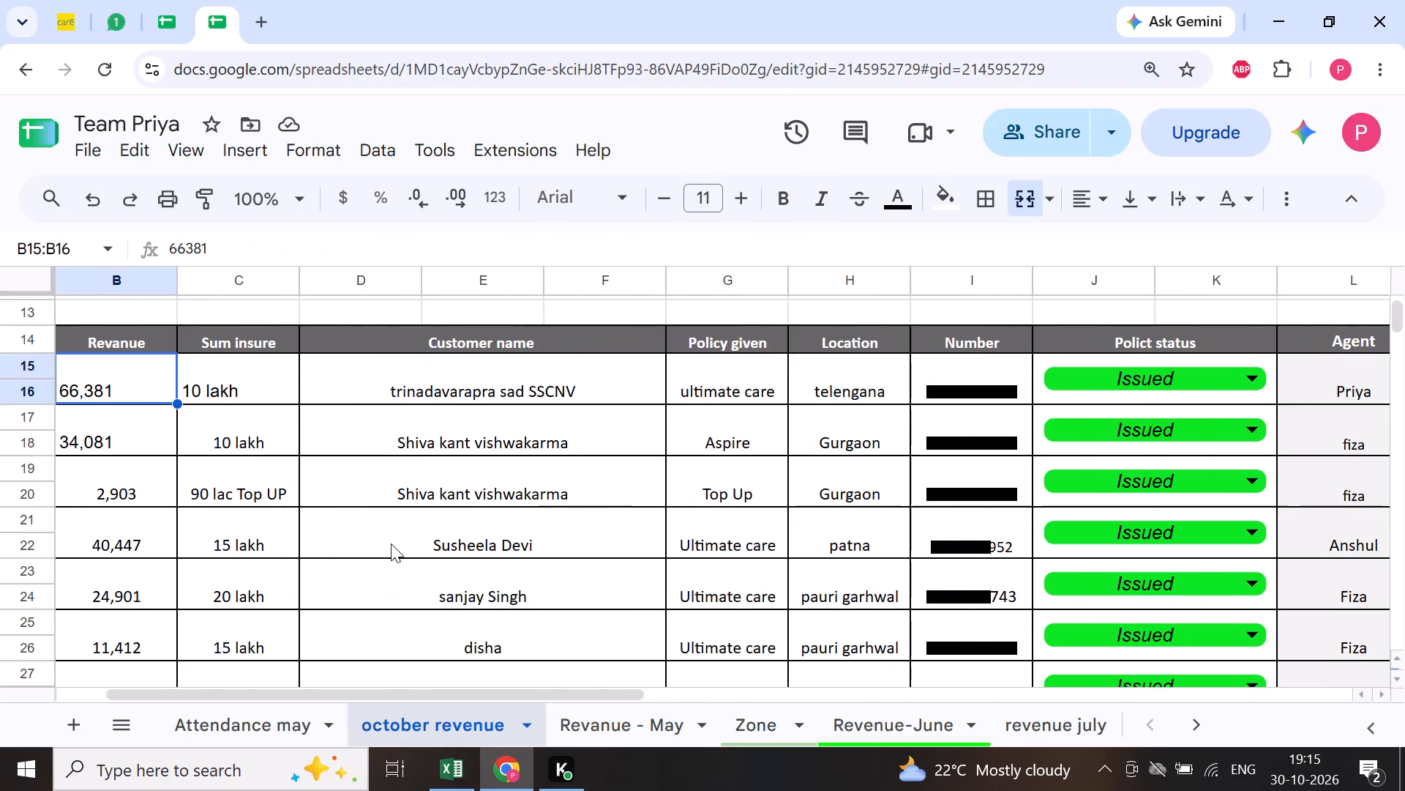
Switch back to Excel and insert an entire row above the first nisha entry, directly below the Sheet4 incentive table's header.
click(465, 760)
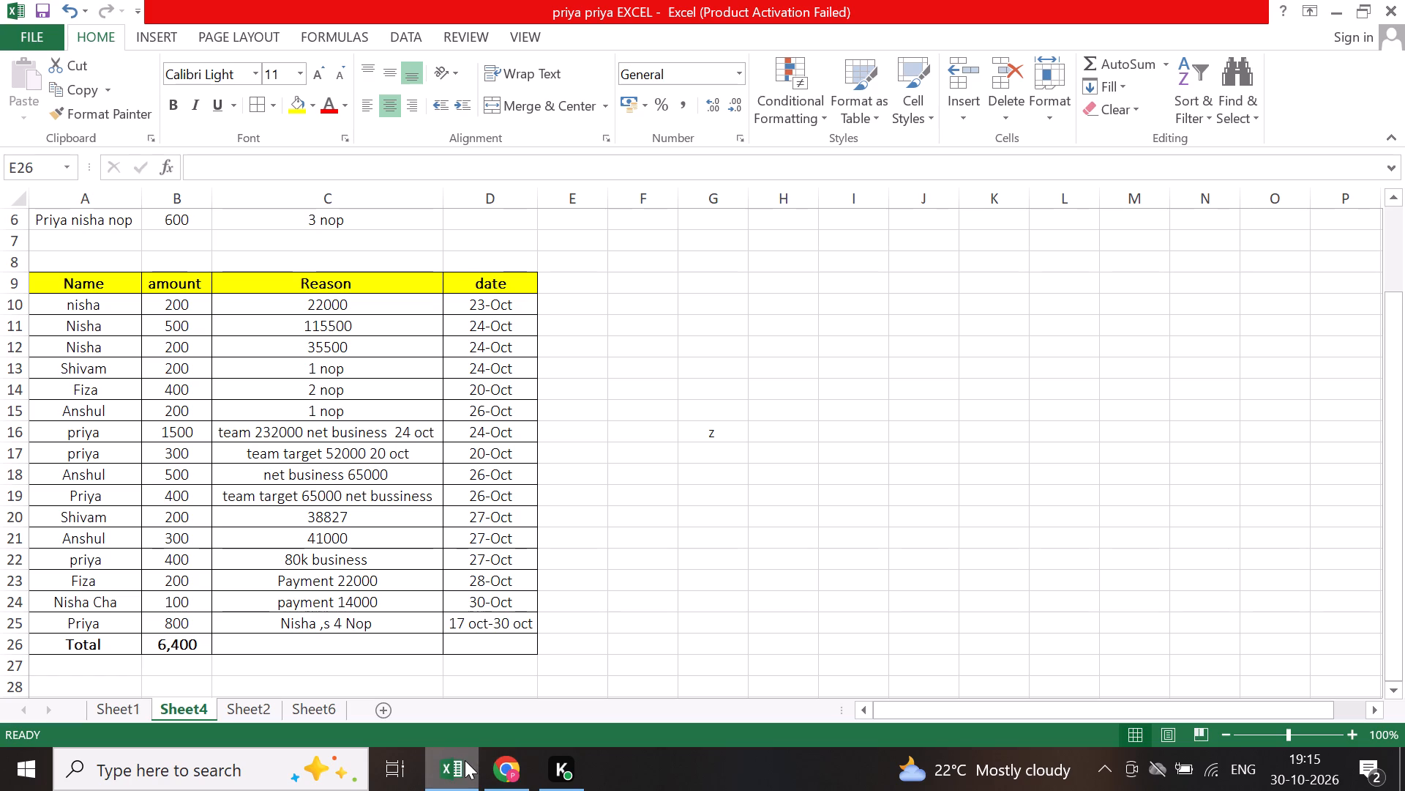
click(89, 313)
click(89, 313)
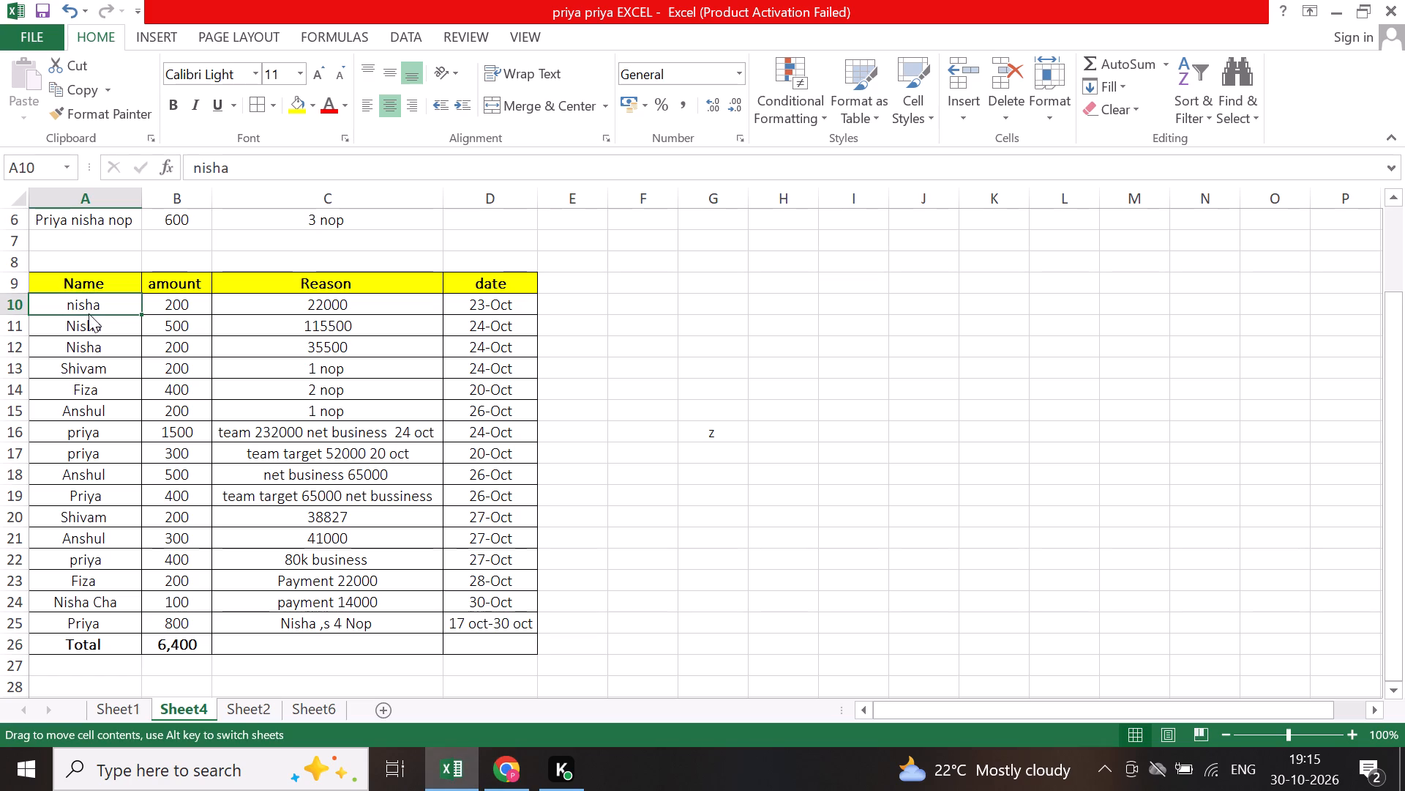
click(206, 305)
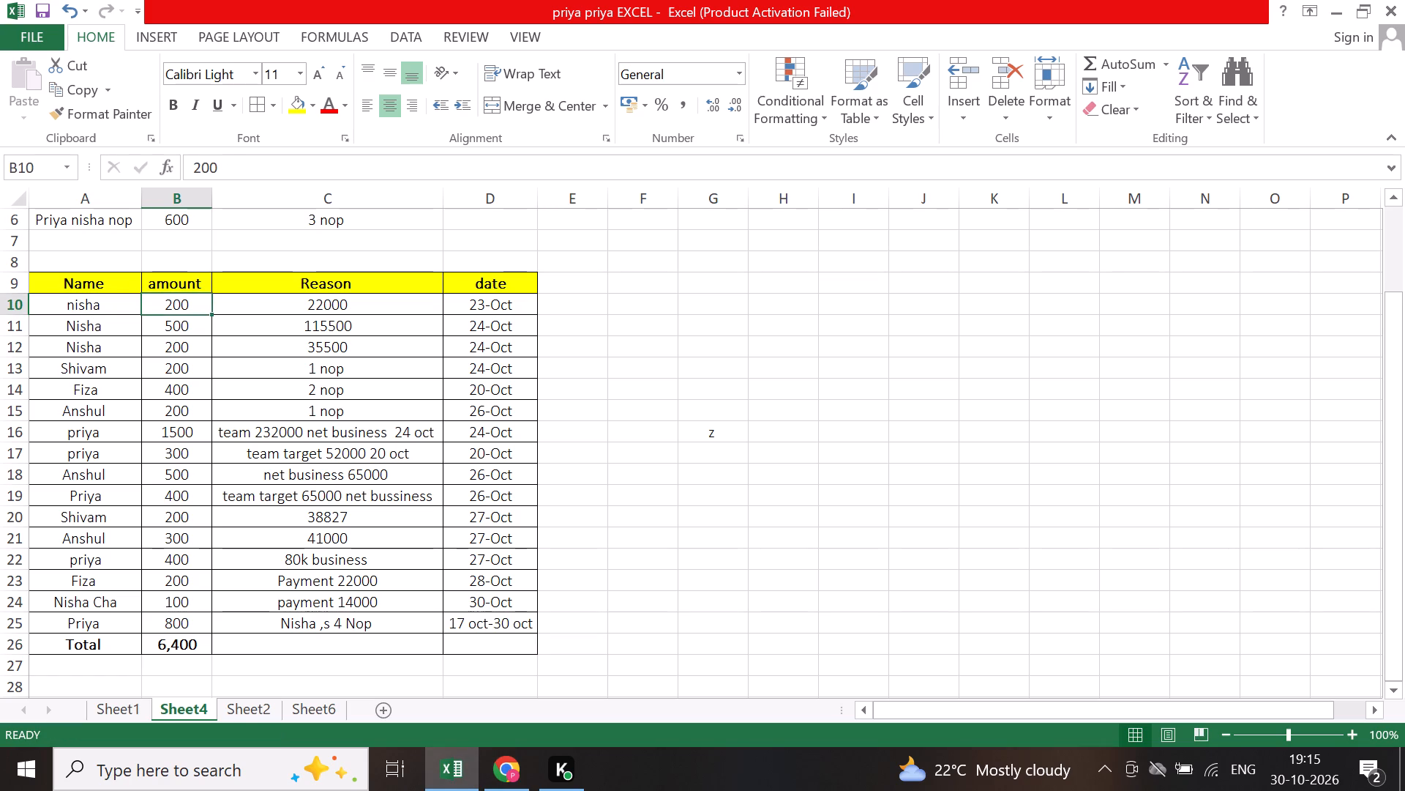
click(106, 303)
right_click(106, 303)
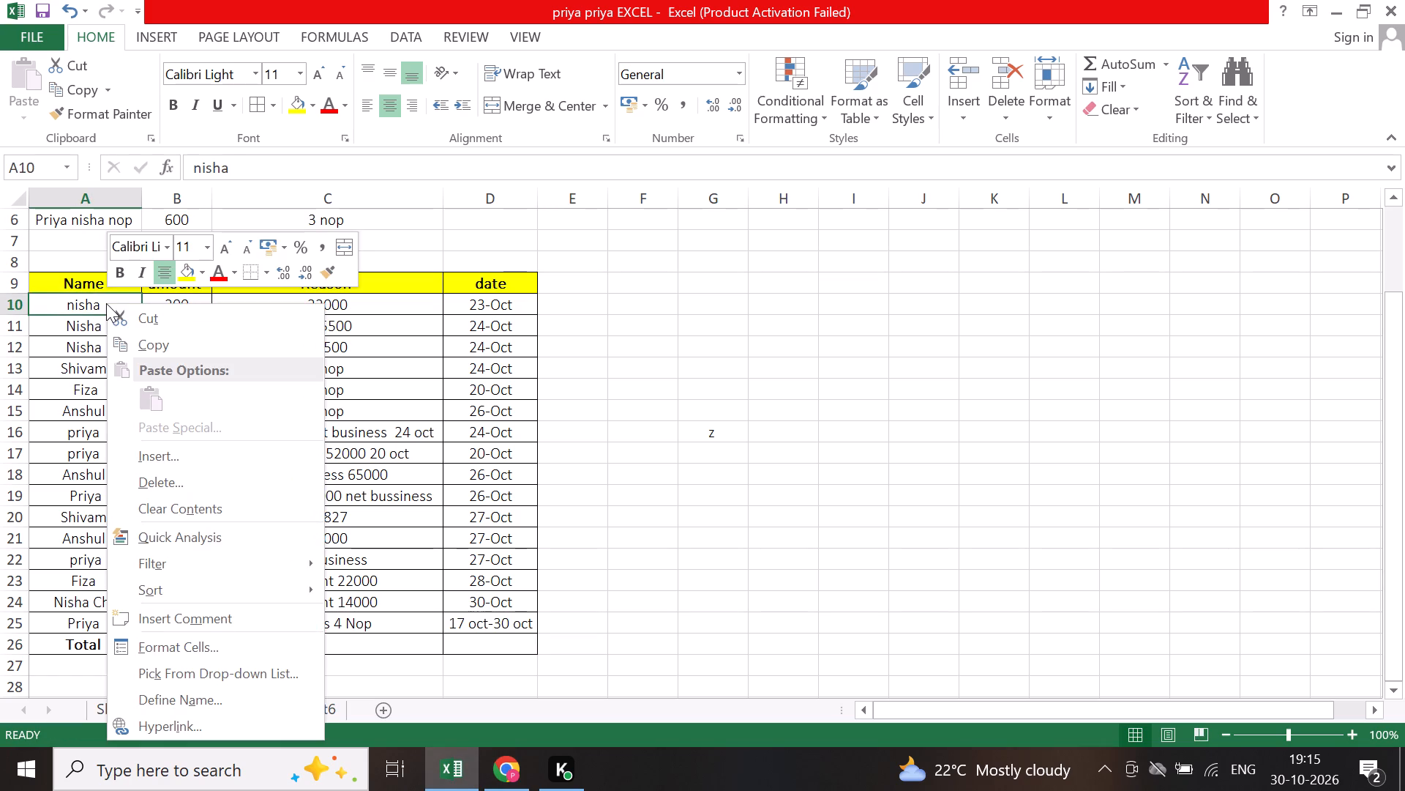
click(197, 453)
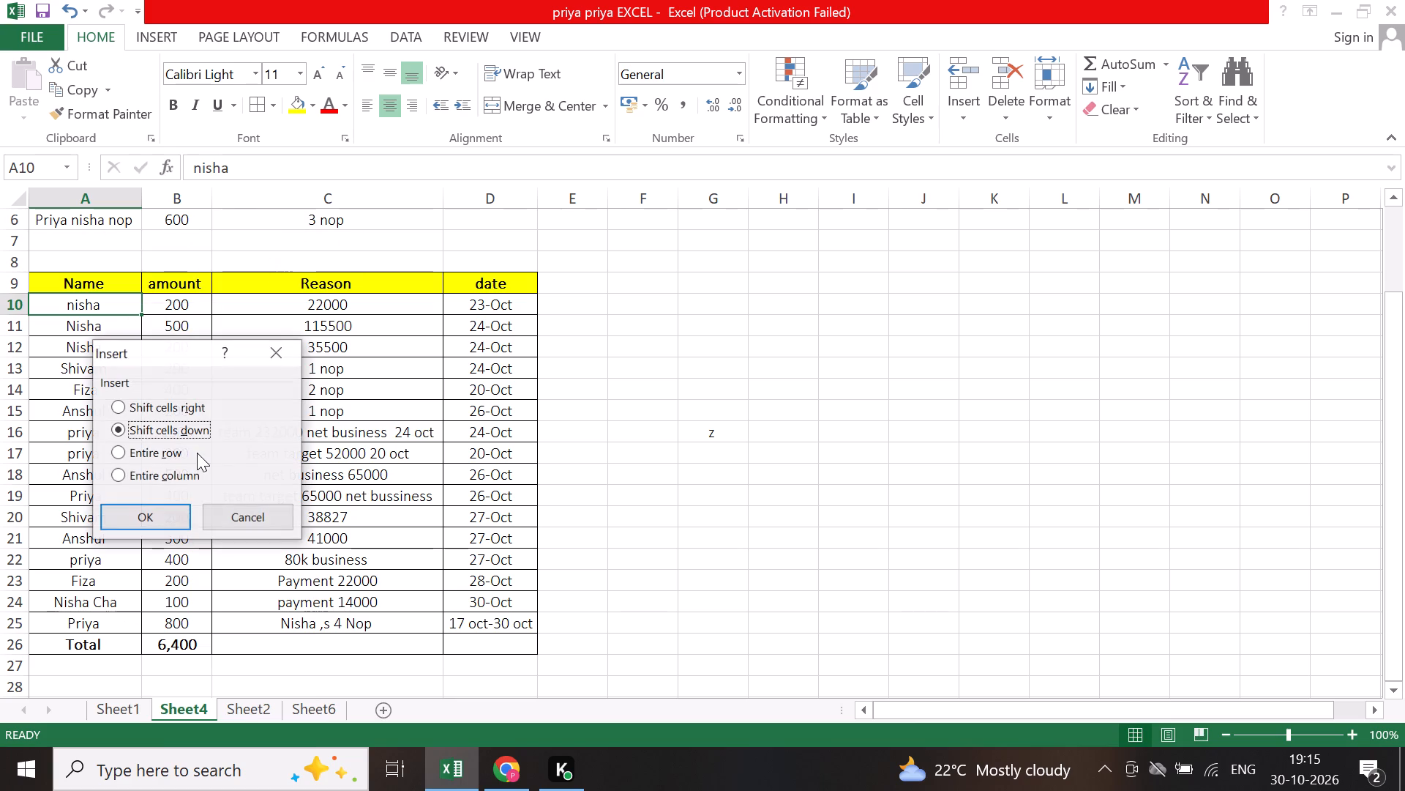
click(154, 453)
click(151, 511)
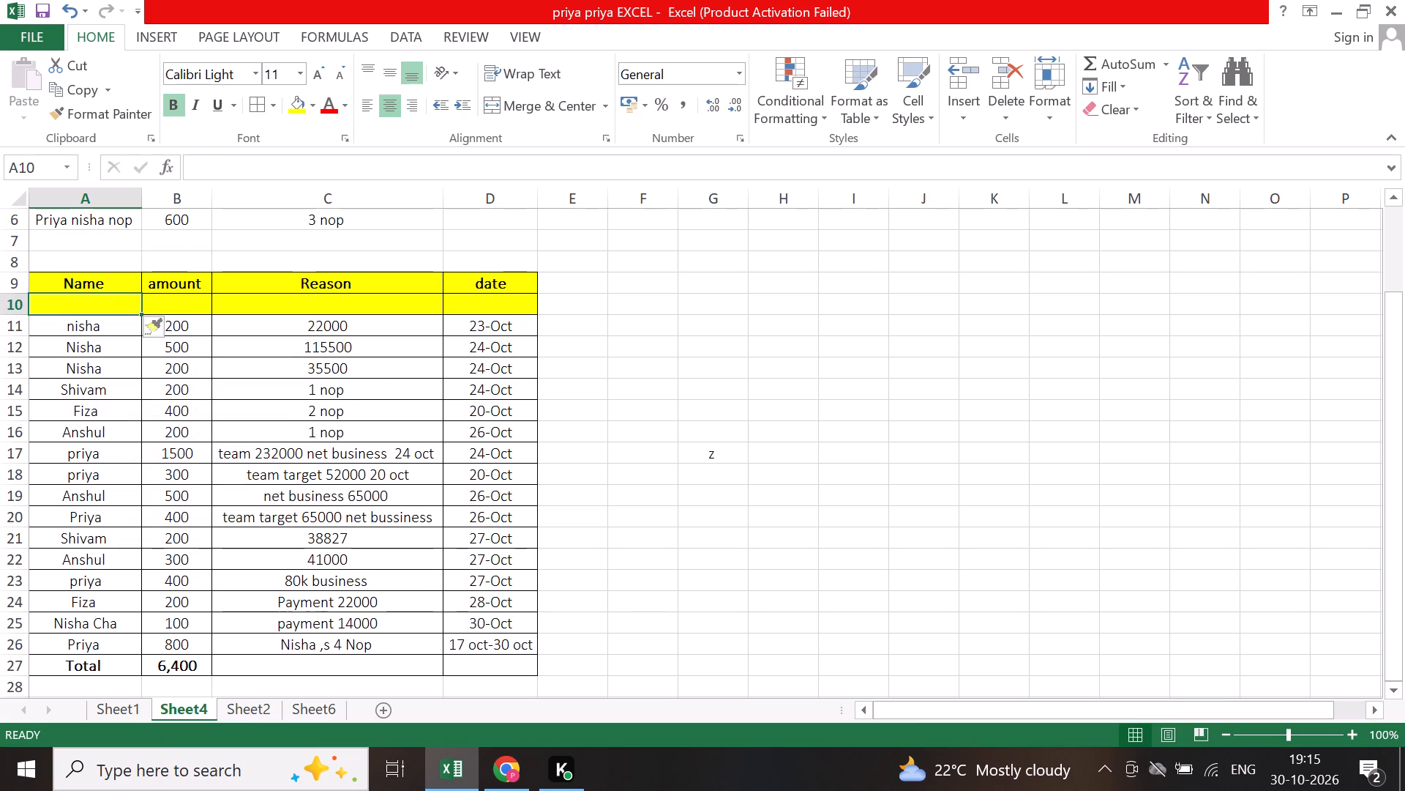
Fill the inserted row 10 with the name Priya and the amount 300.
text(Prit)
key(BackSpace)
text(ya)
key(space)
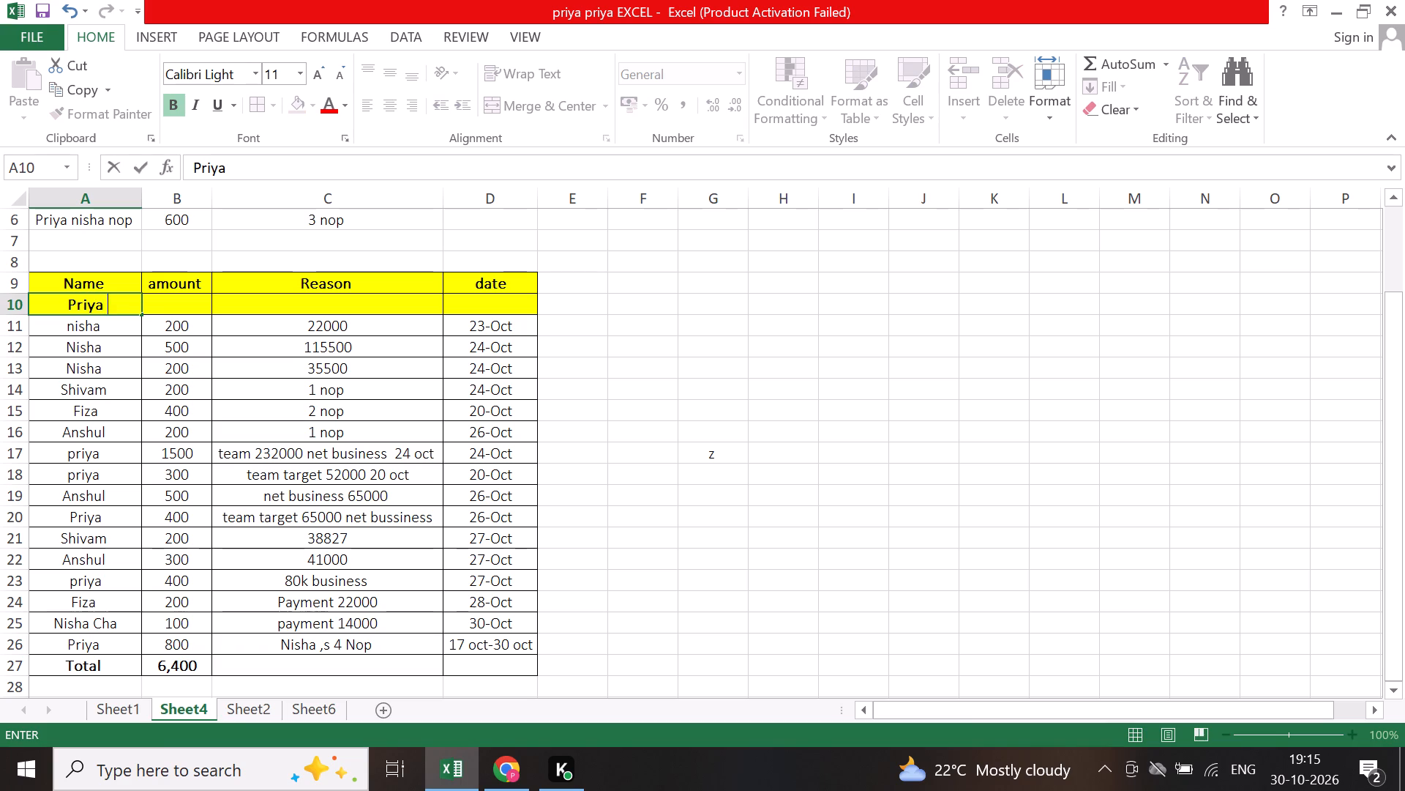
key(Right)
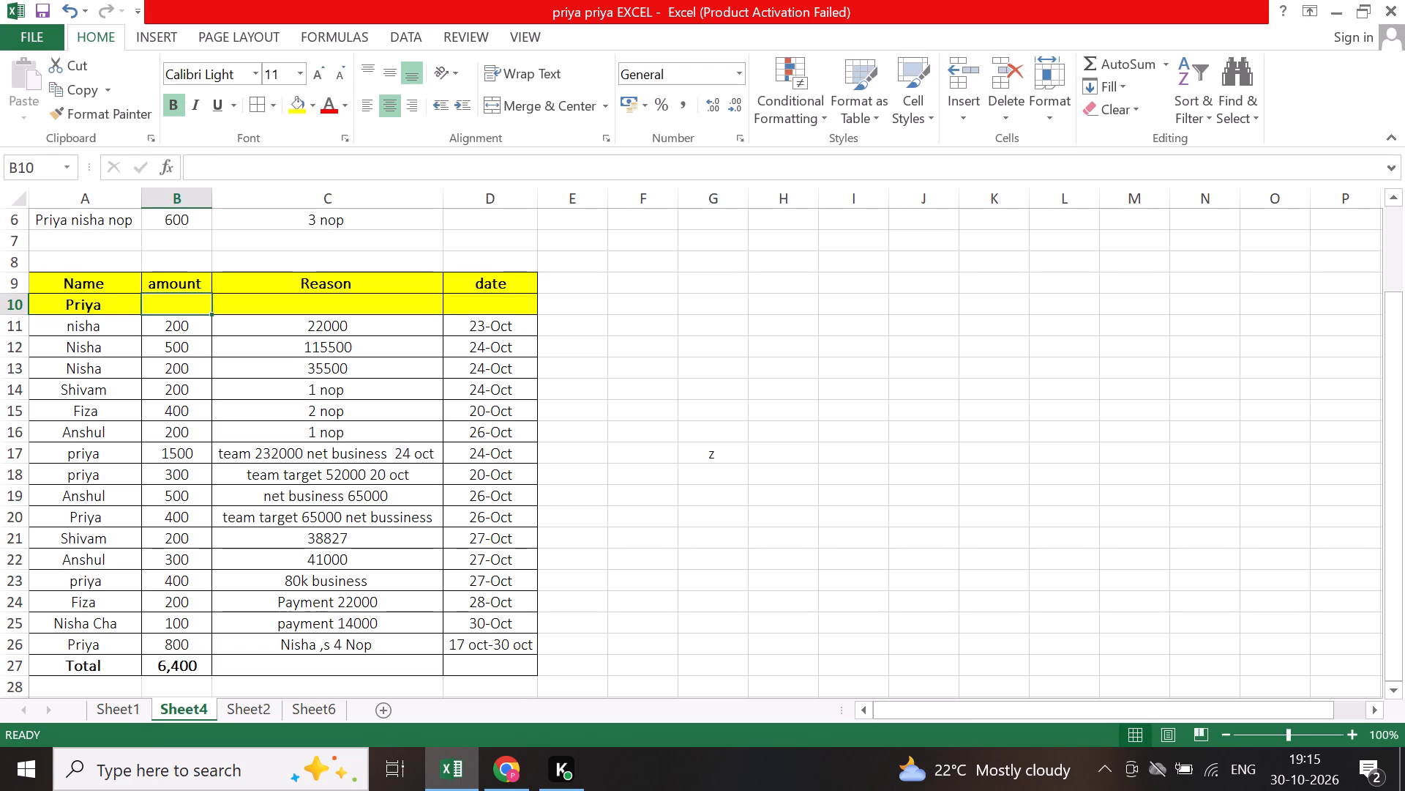
click(497, 774)
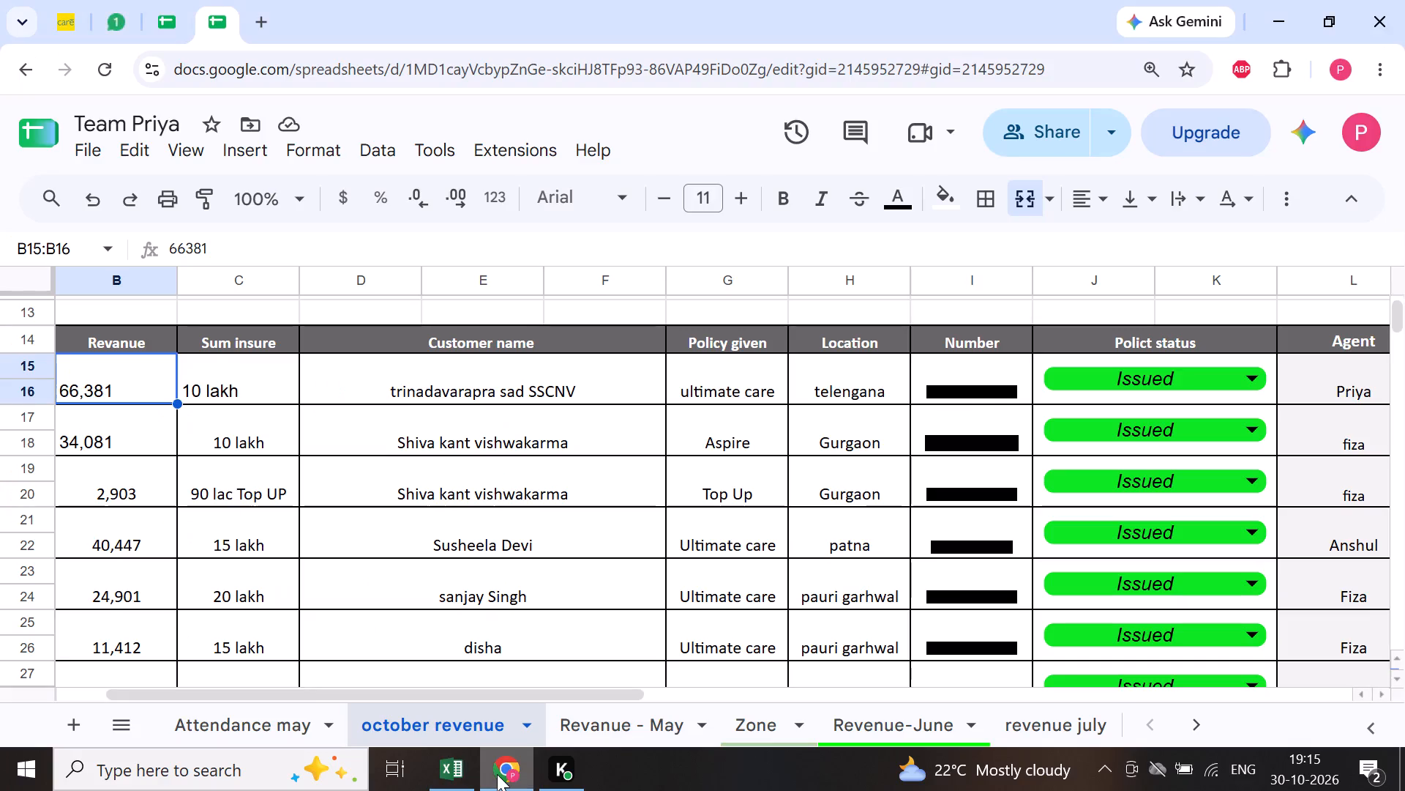
click(497, 774)
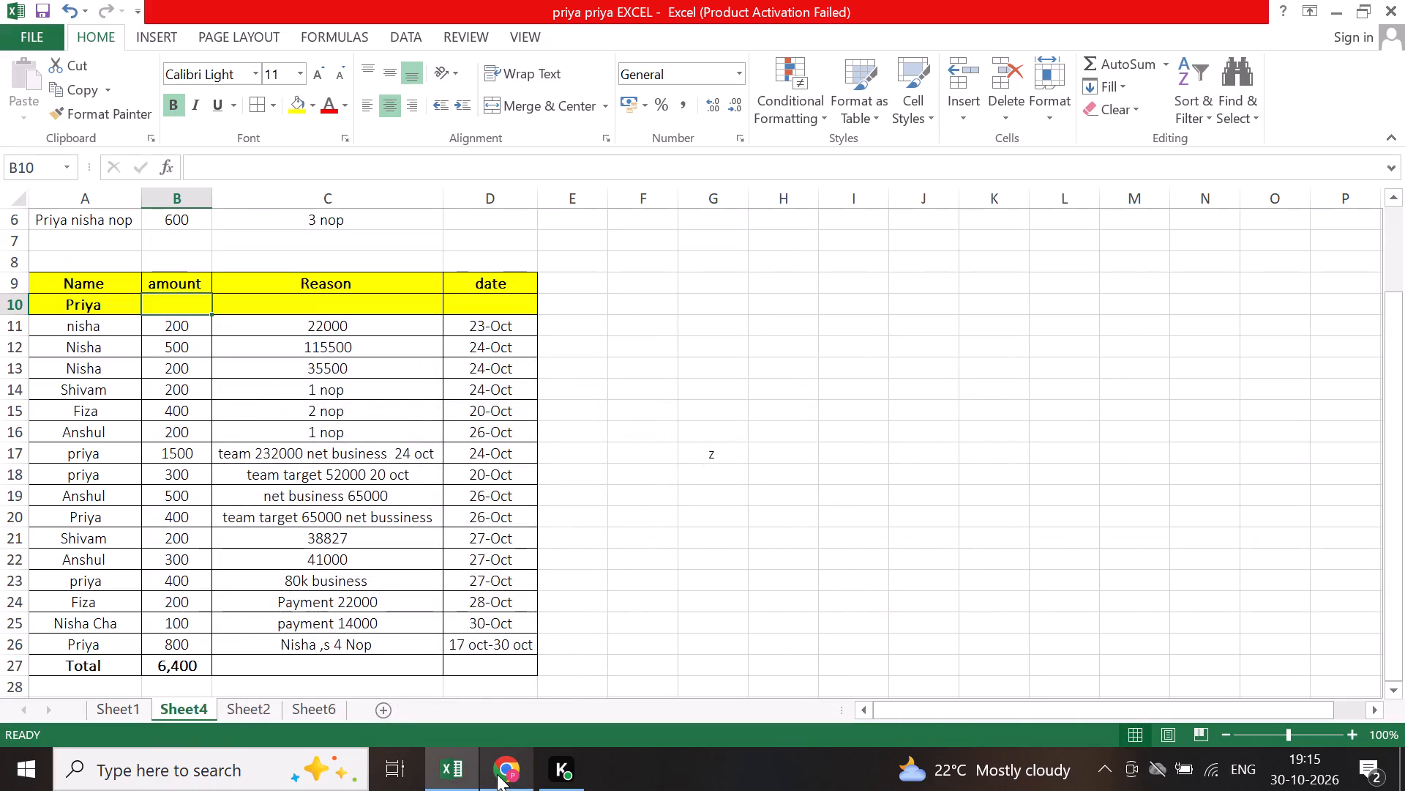
text(300)
key(Page_Down)
Return to the new Priya row and select its empty date cell, D10.
key(Right)
key(Up)
key(Up)
key(Up)
key(Up)
key(Up)
key(Up)
key(Up)
key(Up)
key(Up)
key(Up)
key(Up)
key(Up)
key(Up)
key(Up)
key(Up)
key(Up)
key(Up)
key(Up)
key(Up)
key(Up)
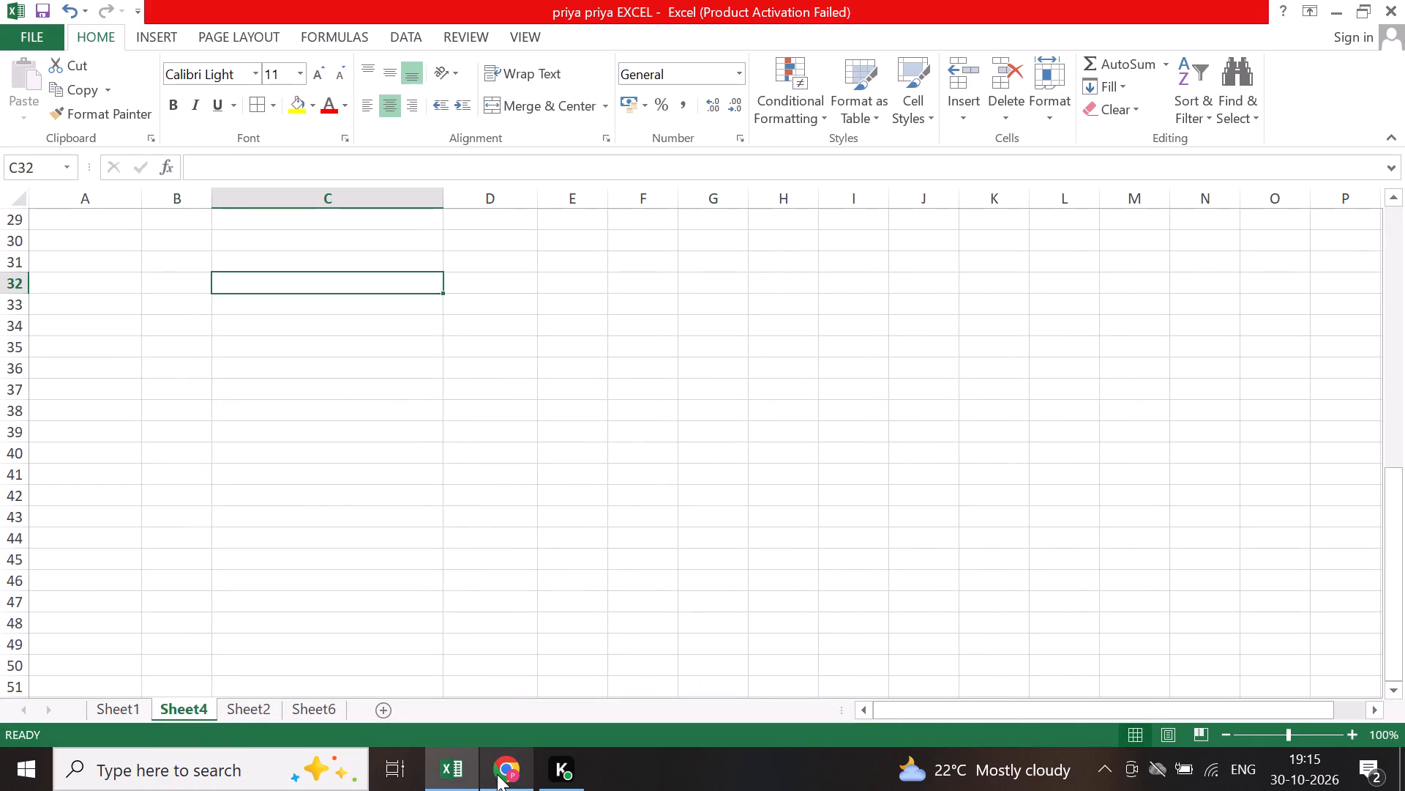
key(Up)
key(Up)
key(Up)
key(Down)
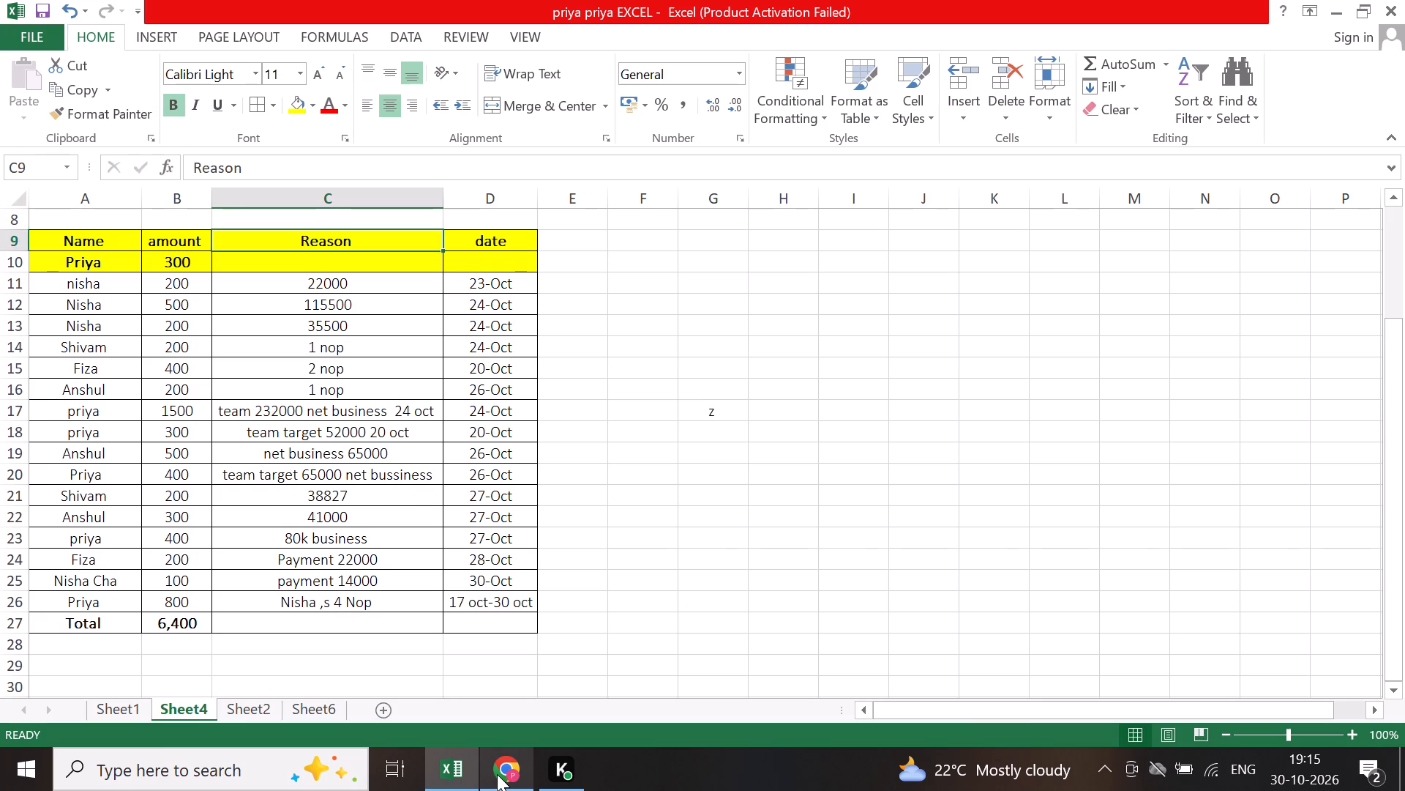
key(Down)
key(Right)
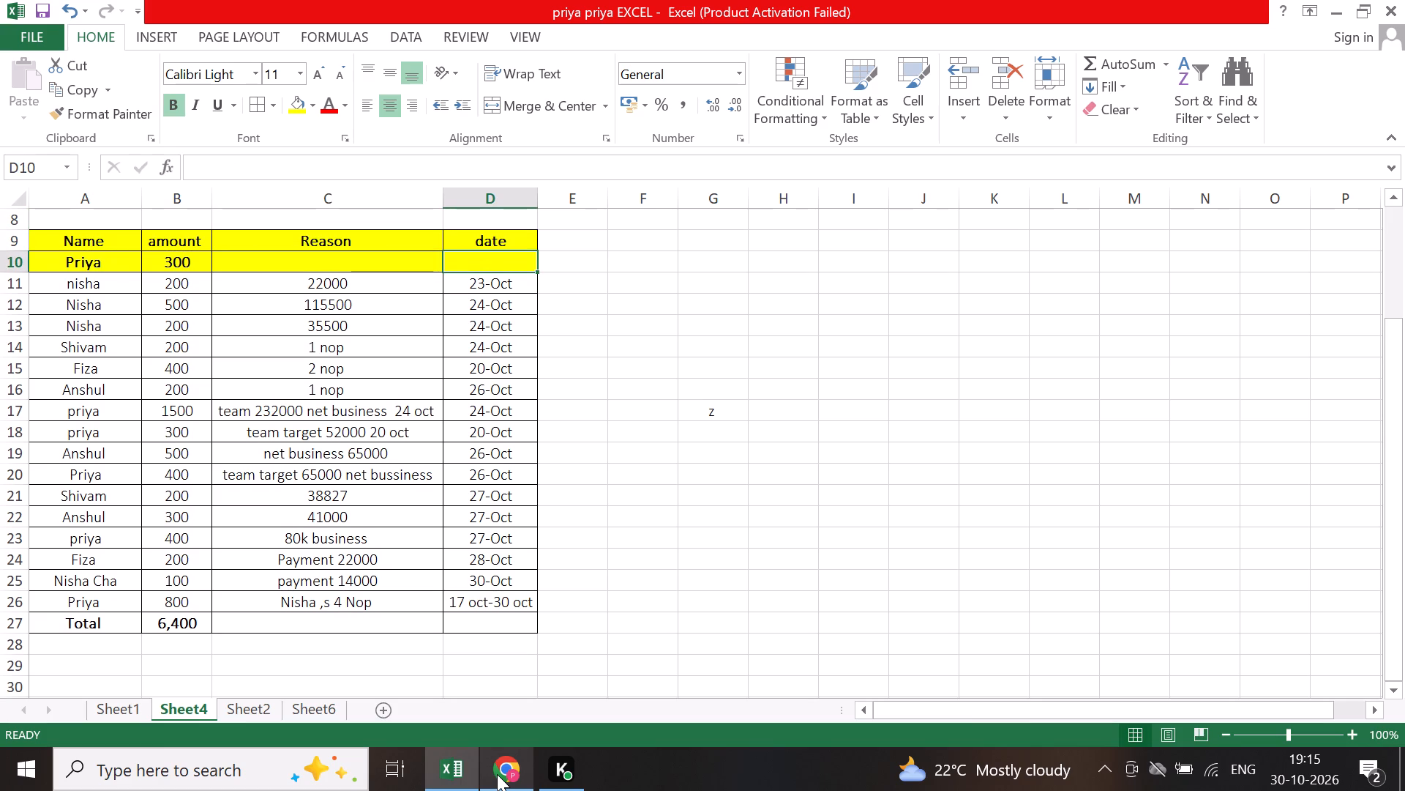
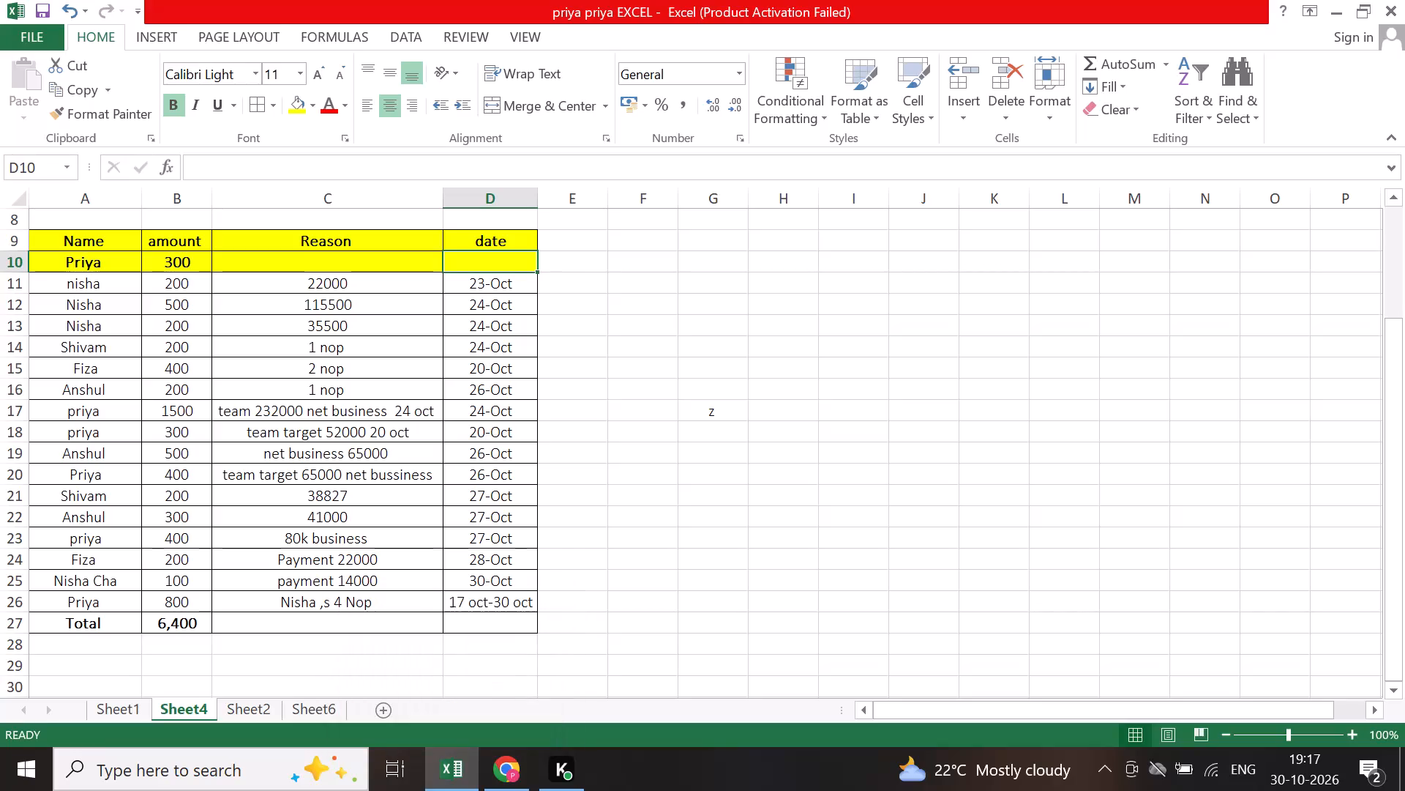
Undo the Priya and 300 entries in row 10 together with the row's insertion.
click(201, 264)
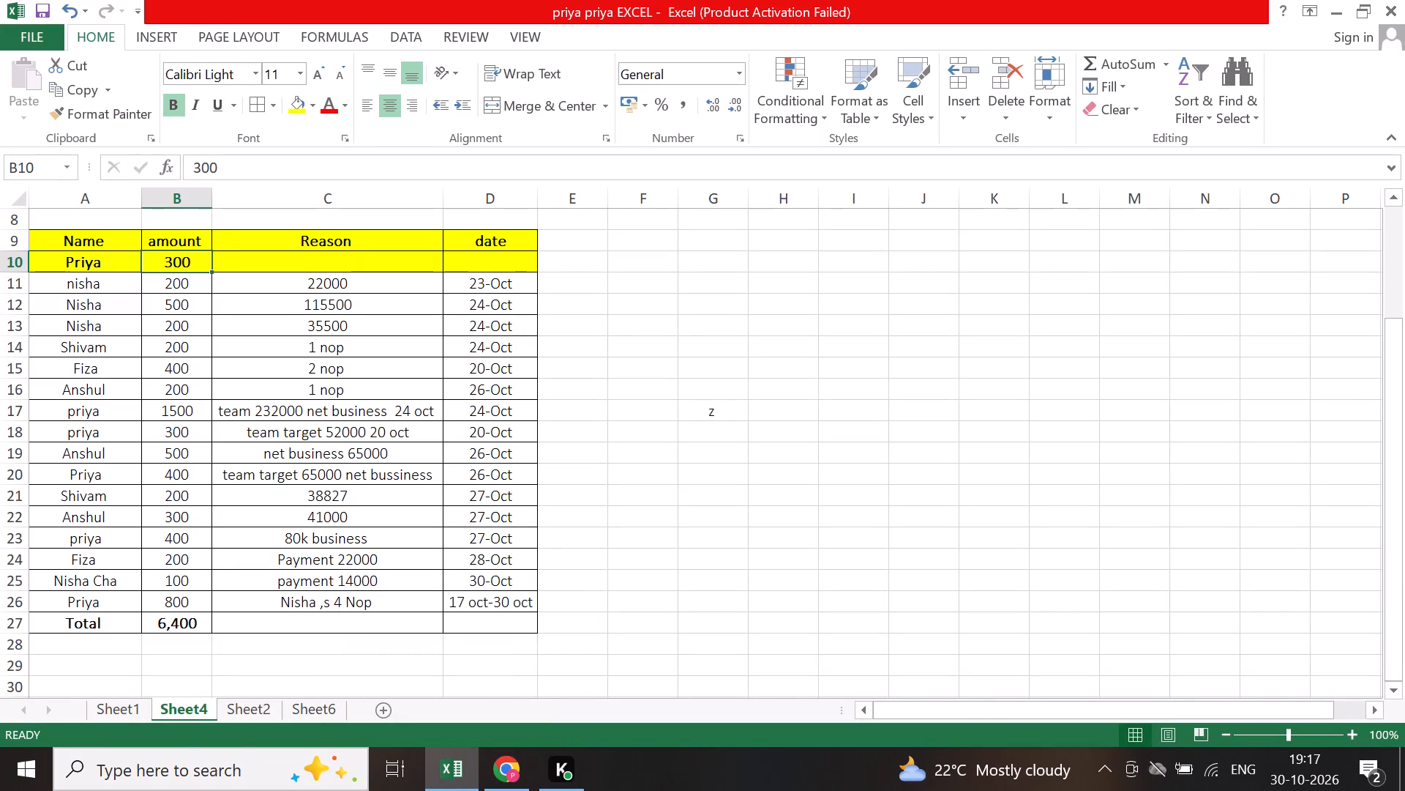
key(ctrl+z)
key(ctrl+z)
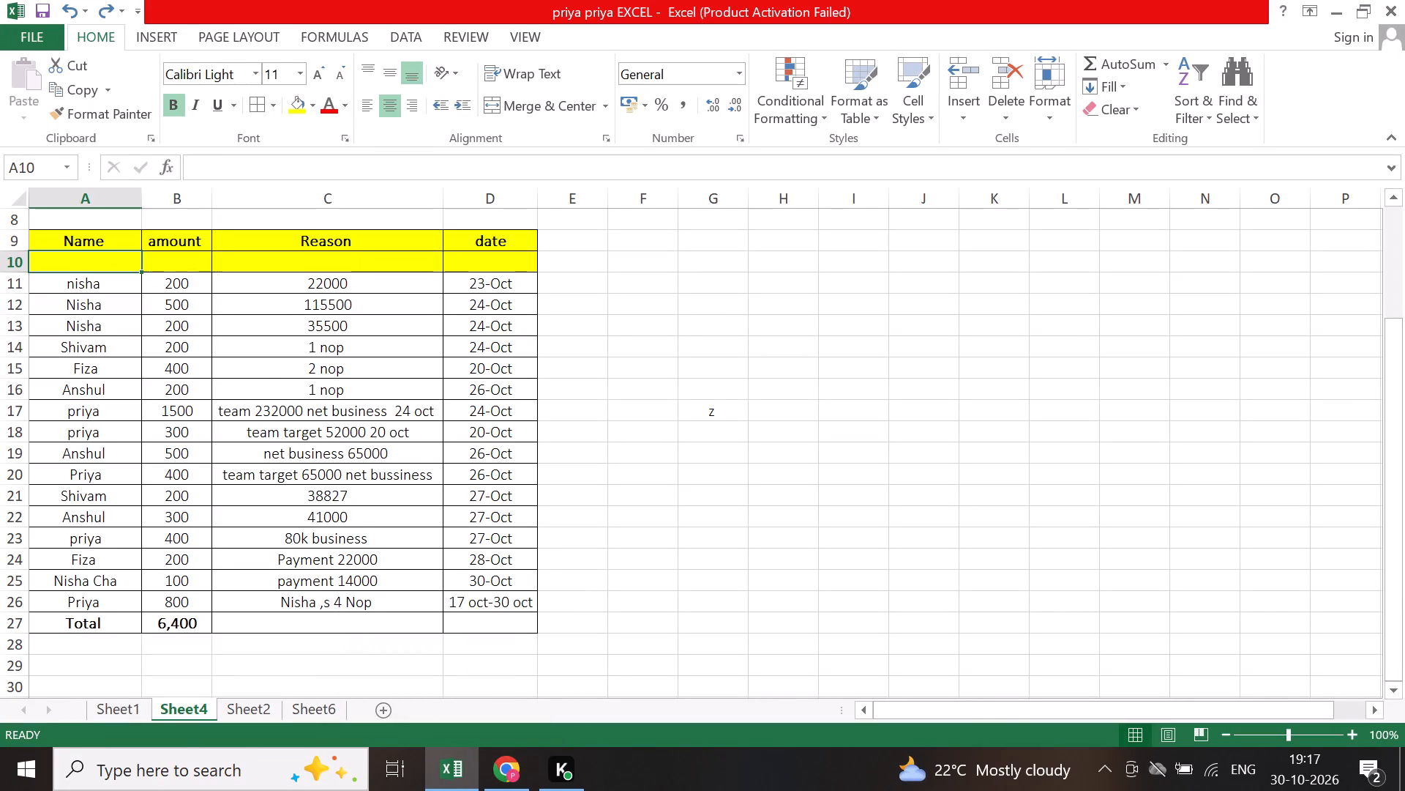
key(ctrl+z)
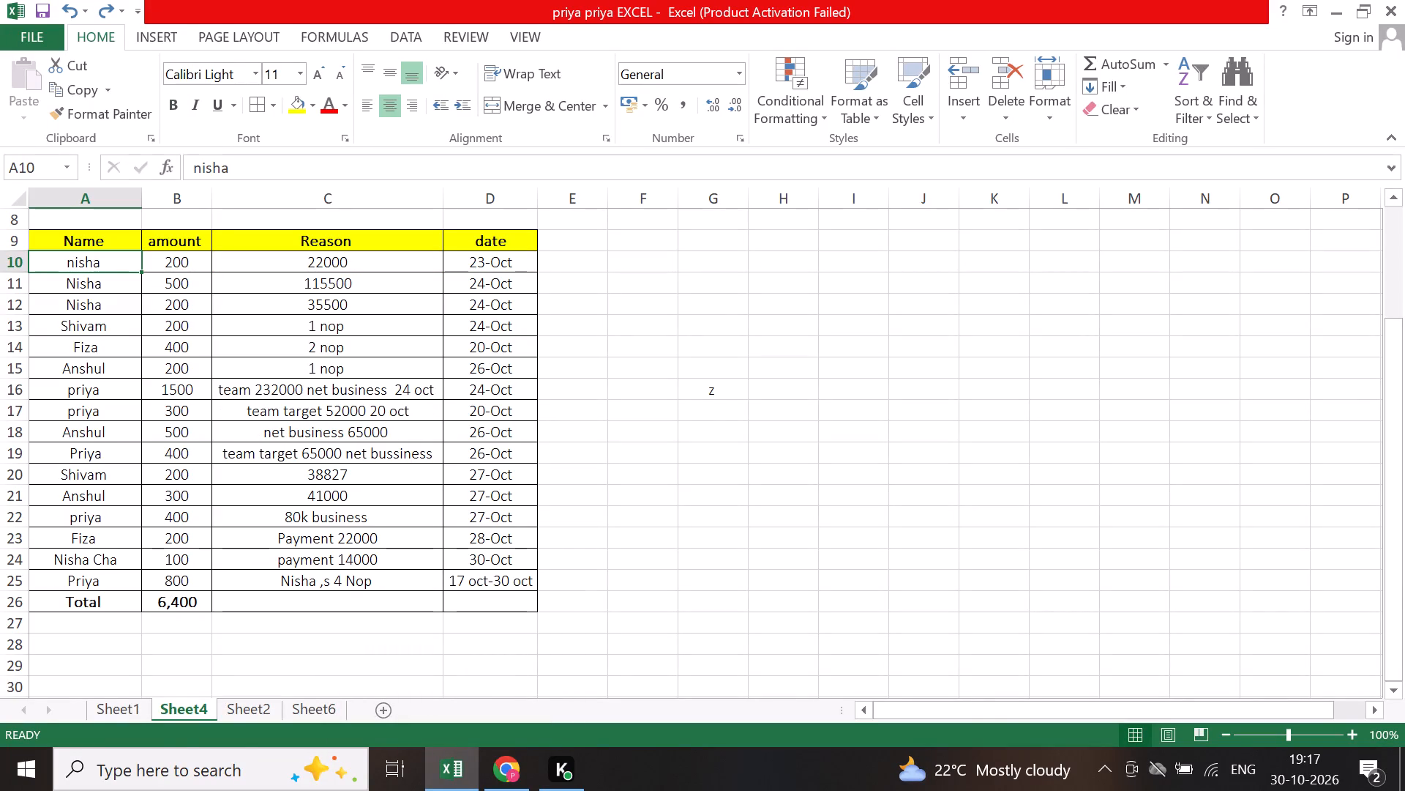
Insert an entire row above the last Priya entry, the one for Nisha's 4 Nop near the table's bottom.
click(115, 582)
right_click(115, 582)
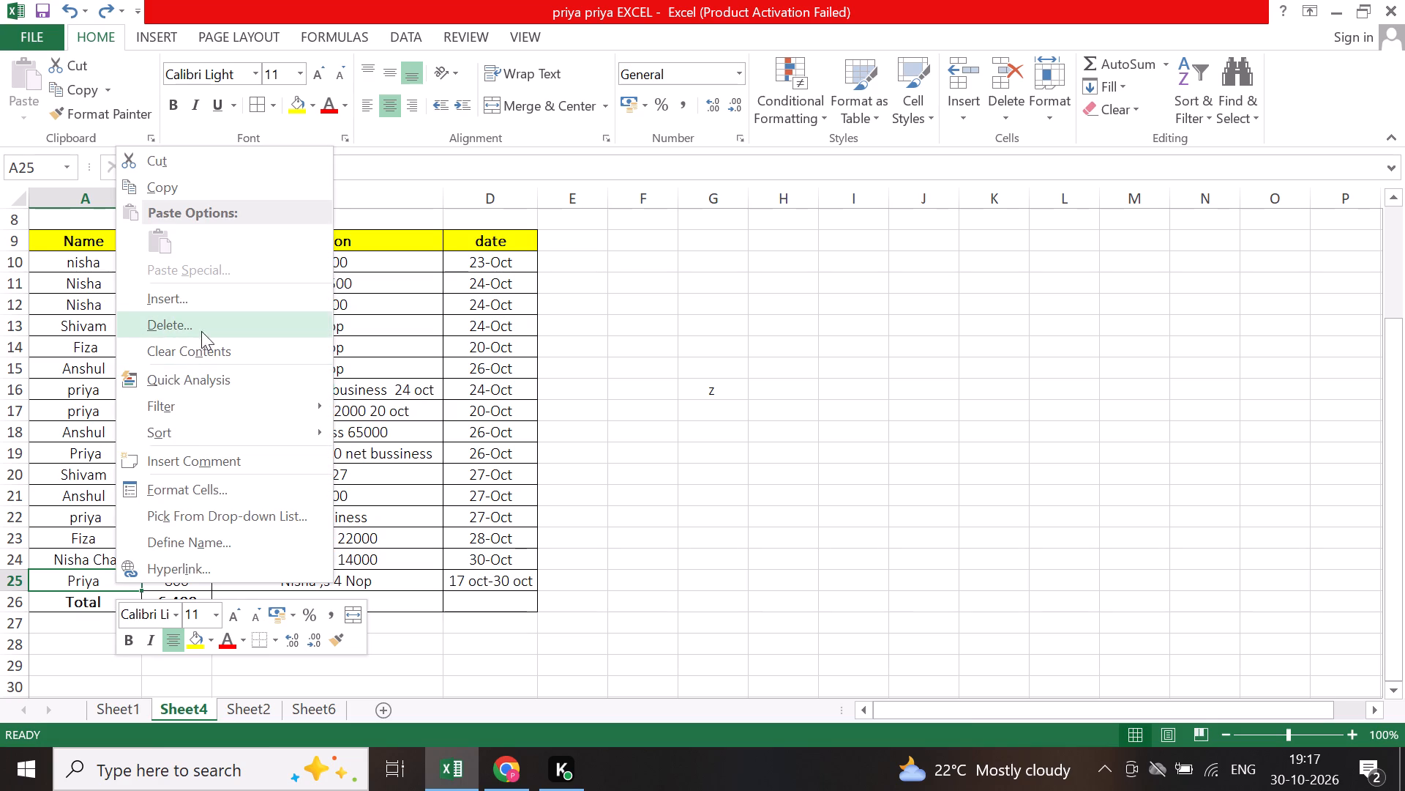
click(186, 297)
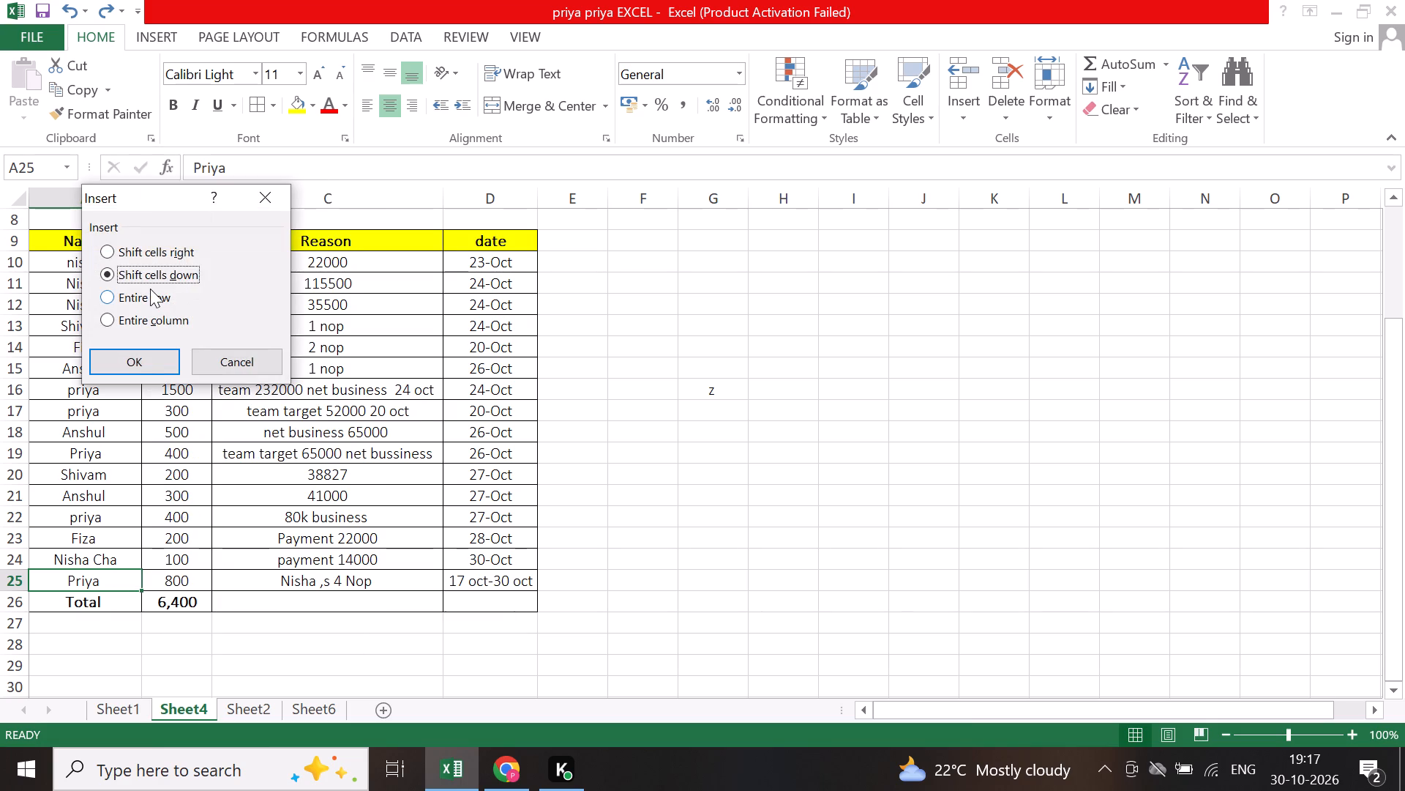
click(150, 289)
click(143, 354)
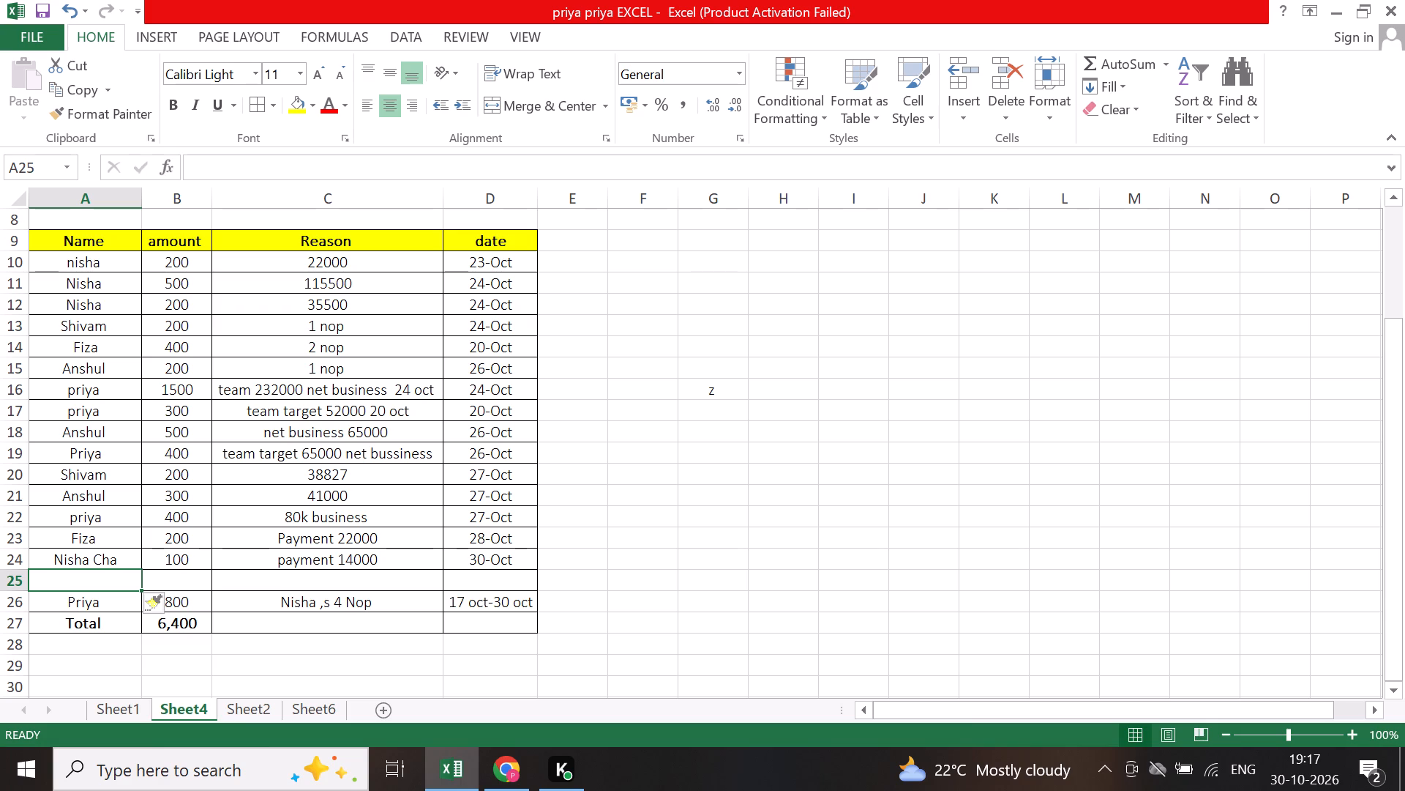
Switch to the Team Priya sheet in Chrome and examine the first 8-October record from sum insured to net amount, including its date.
click(495, 770)
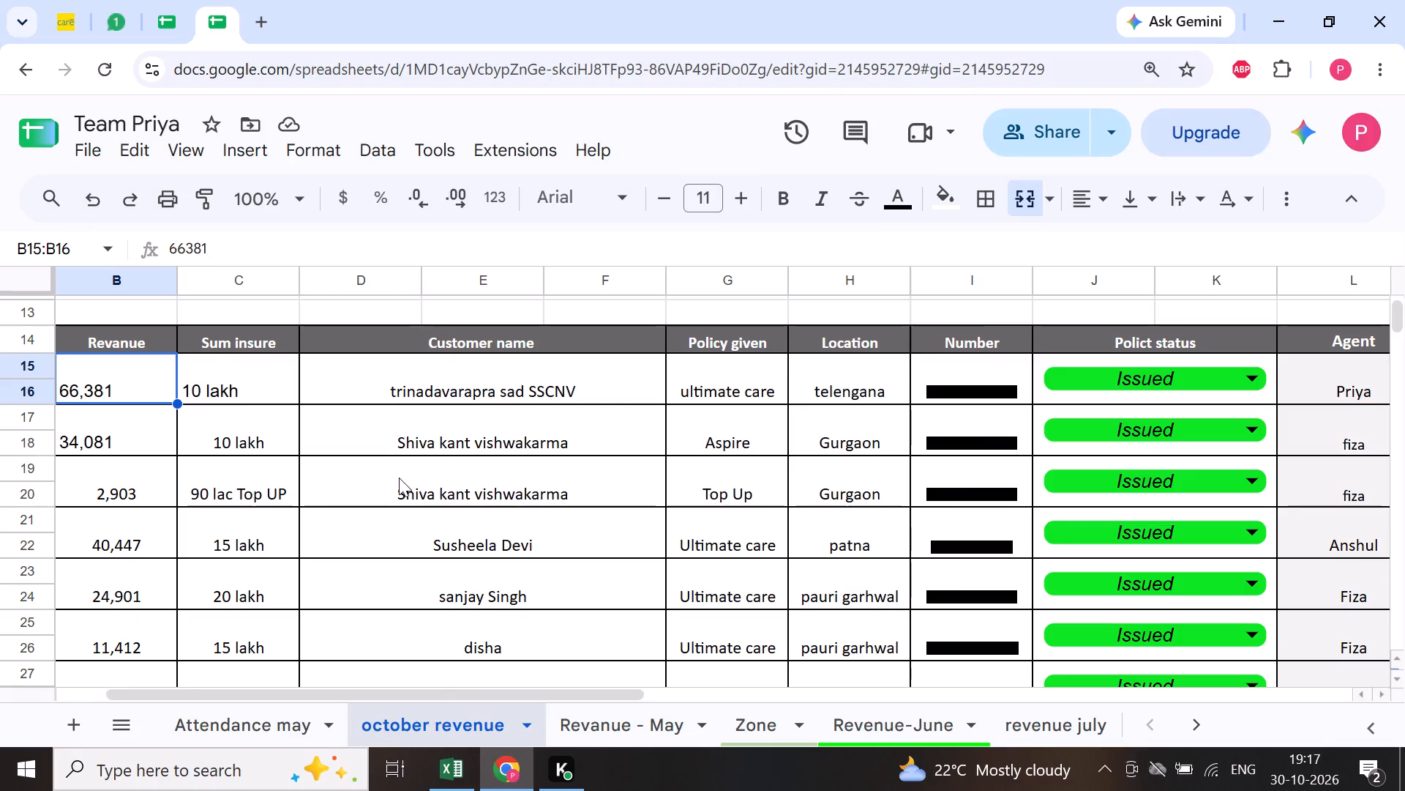
click(277, 379)
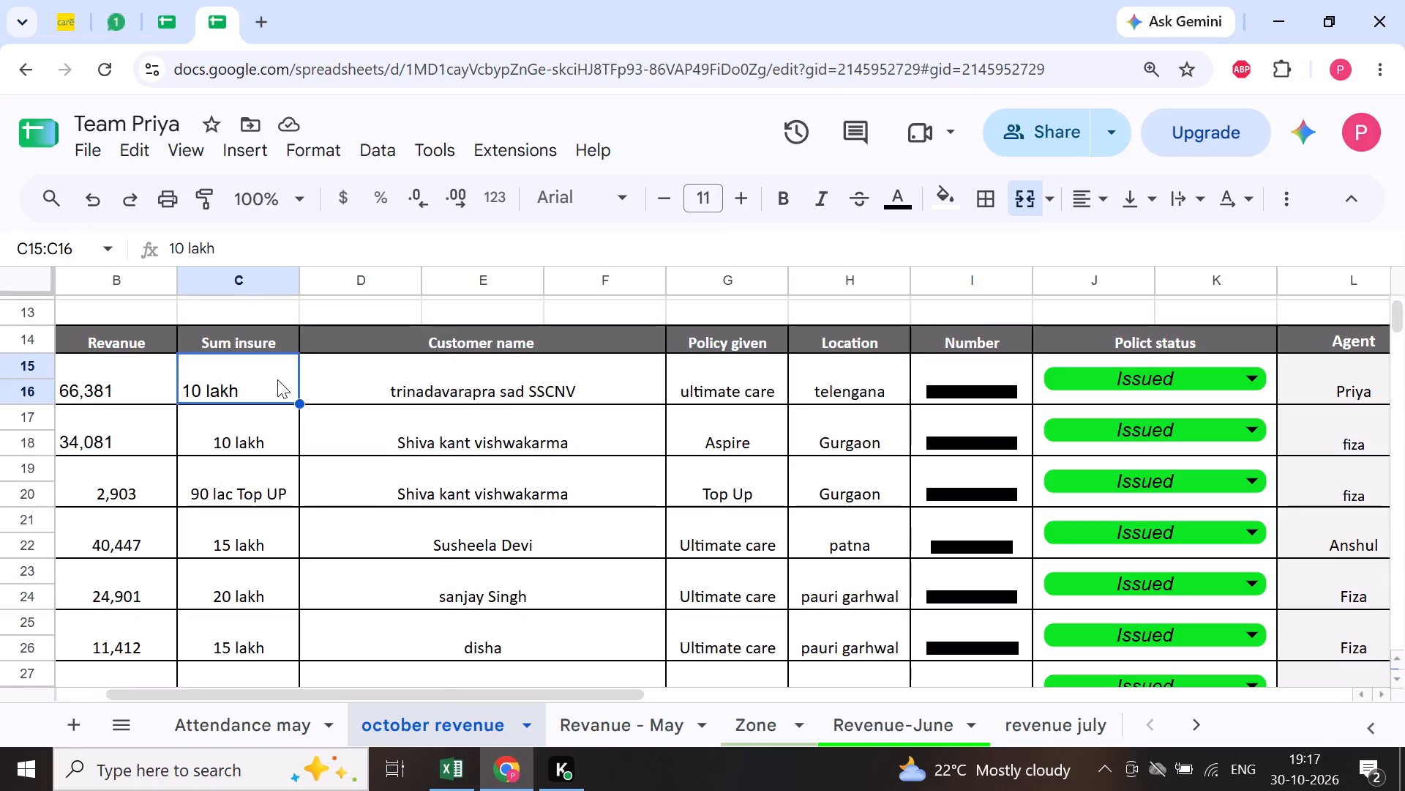
key(Right)
key(Right)
key(Right)
key(Right)
key(Right)
key(Right)
key(Right)
key(Right)
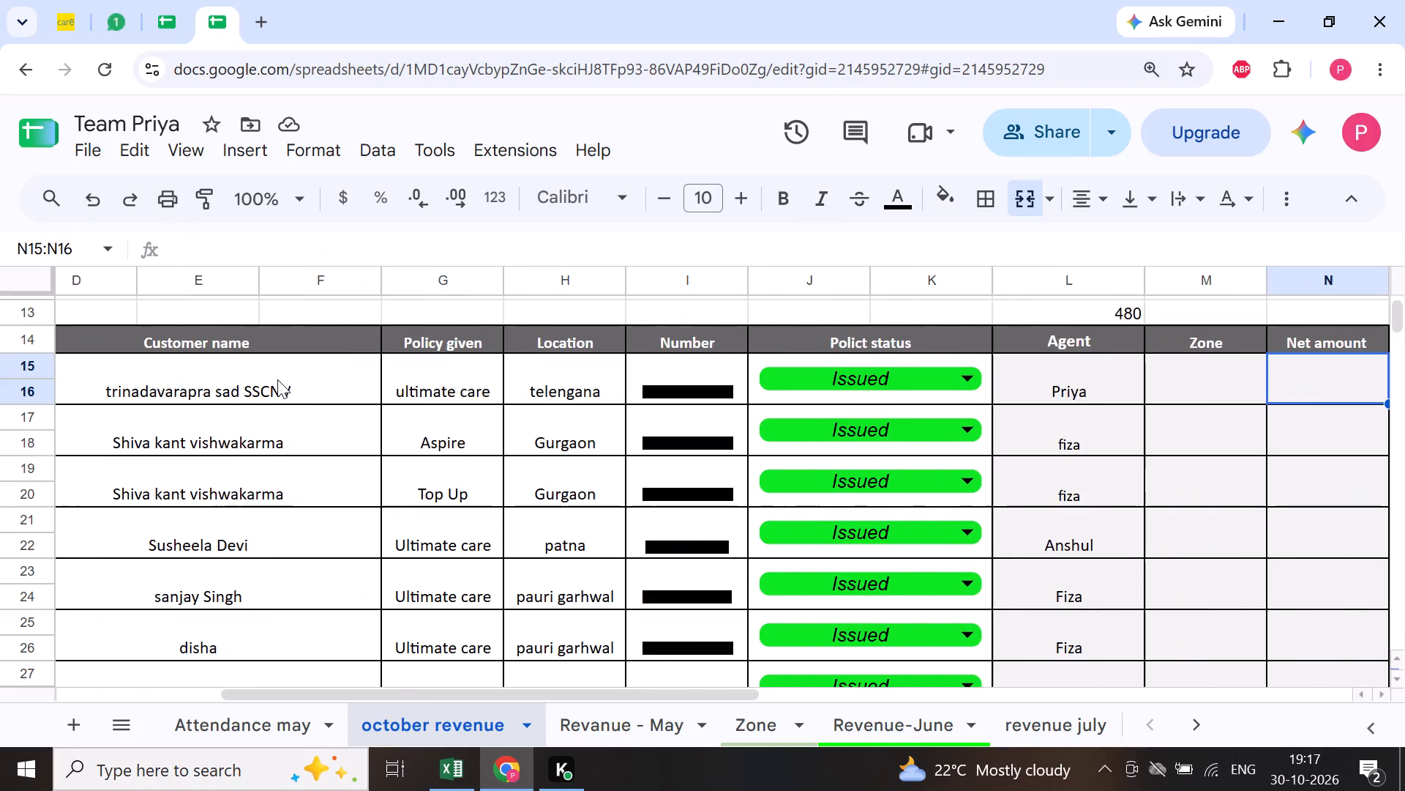
key(Right)
key(Down)
key(Left)
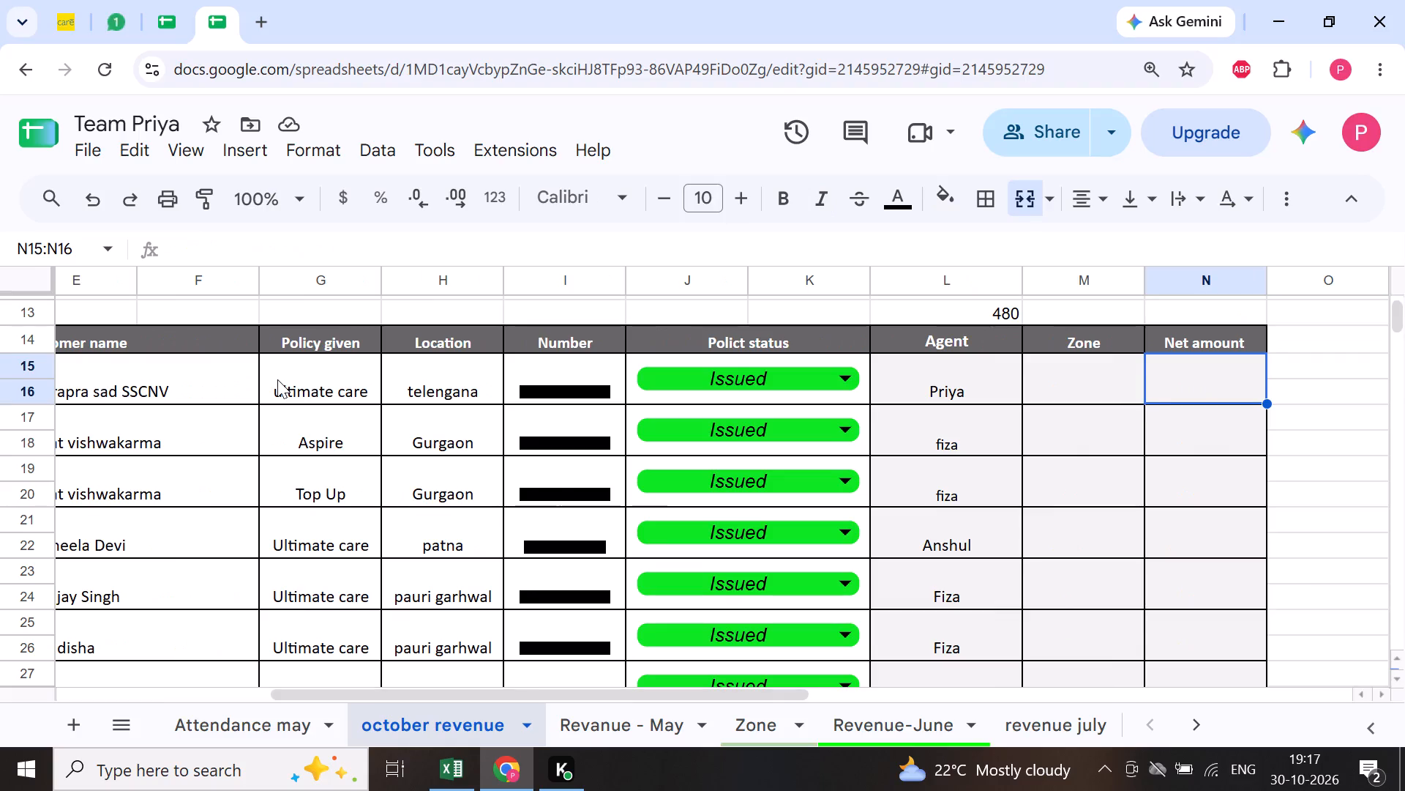
key(Left)
key(Left)
key(Left)
key(Left)
key(Left)
key(Left)
key(Left)
key(Left)
key(Left)
key(Left)
key(Left)
key(Left)
key(Left)
key(Left)
key(Left)
key(Left)
key(Left)
key(Left)
key(Left)
key(Left)
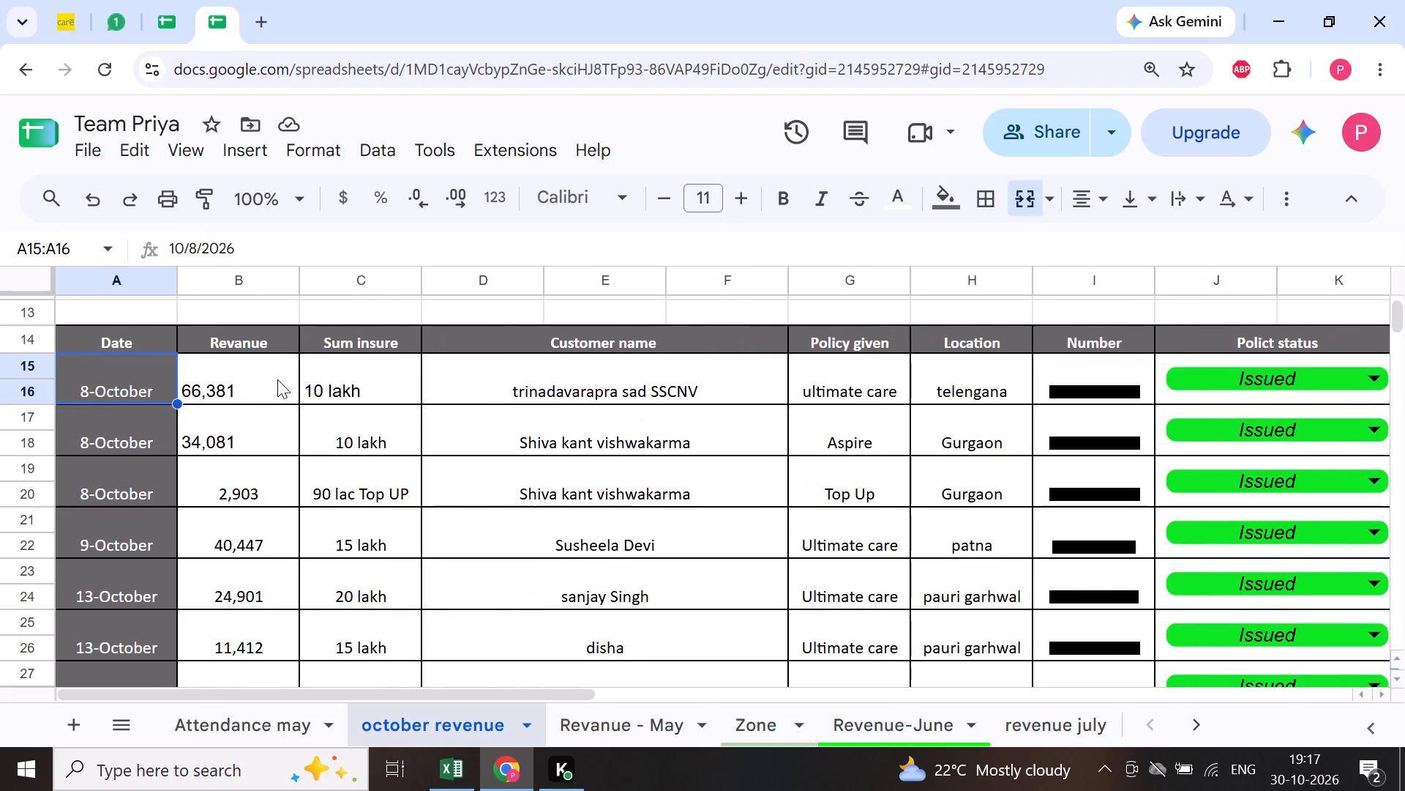
Switch back to Excel and insert an entire row above the first nisha entry, directly below the Sheet4 table's header.
click(460, 774)
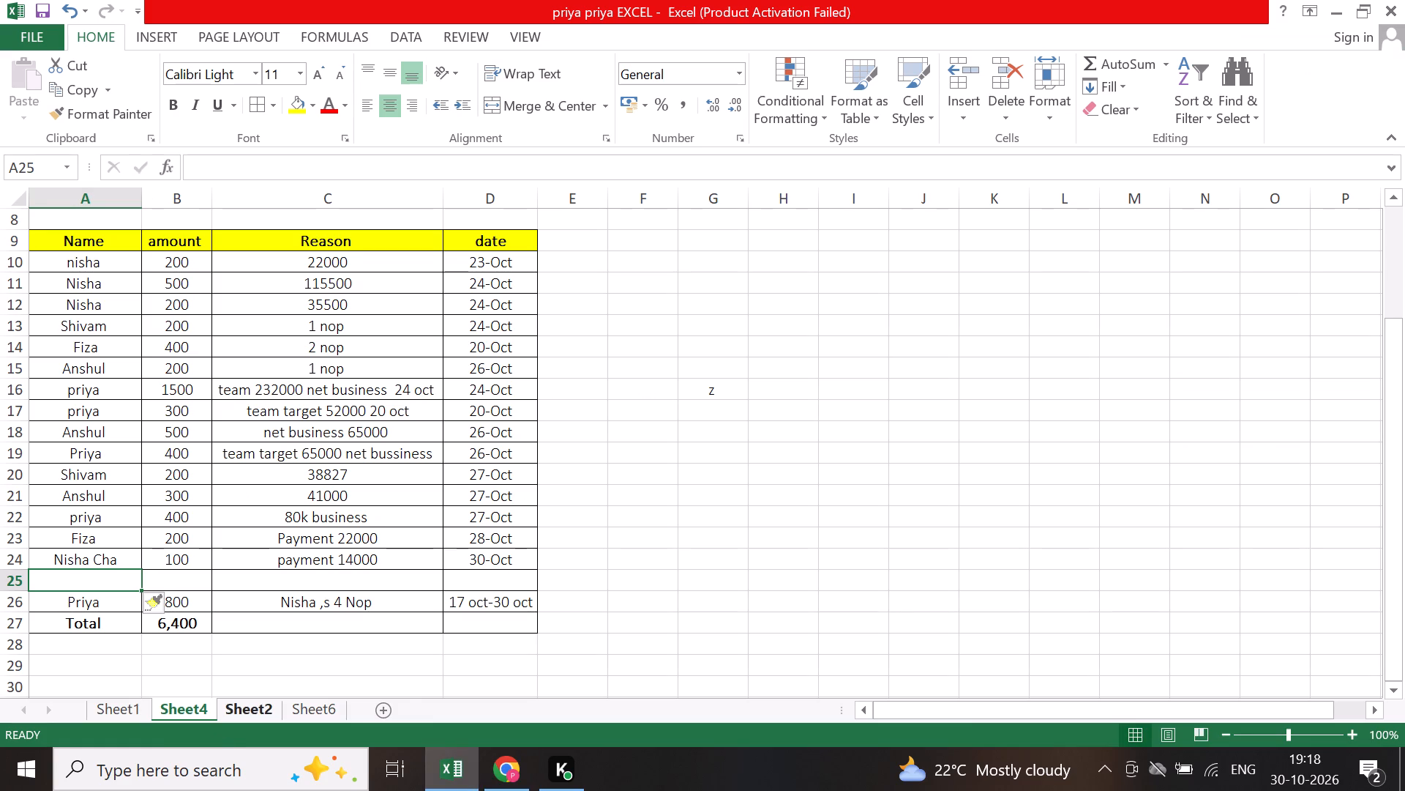
click(74, 263)
right_click(74, 263)
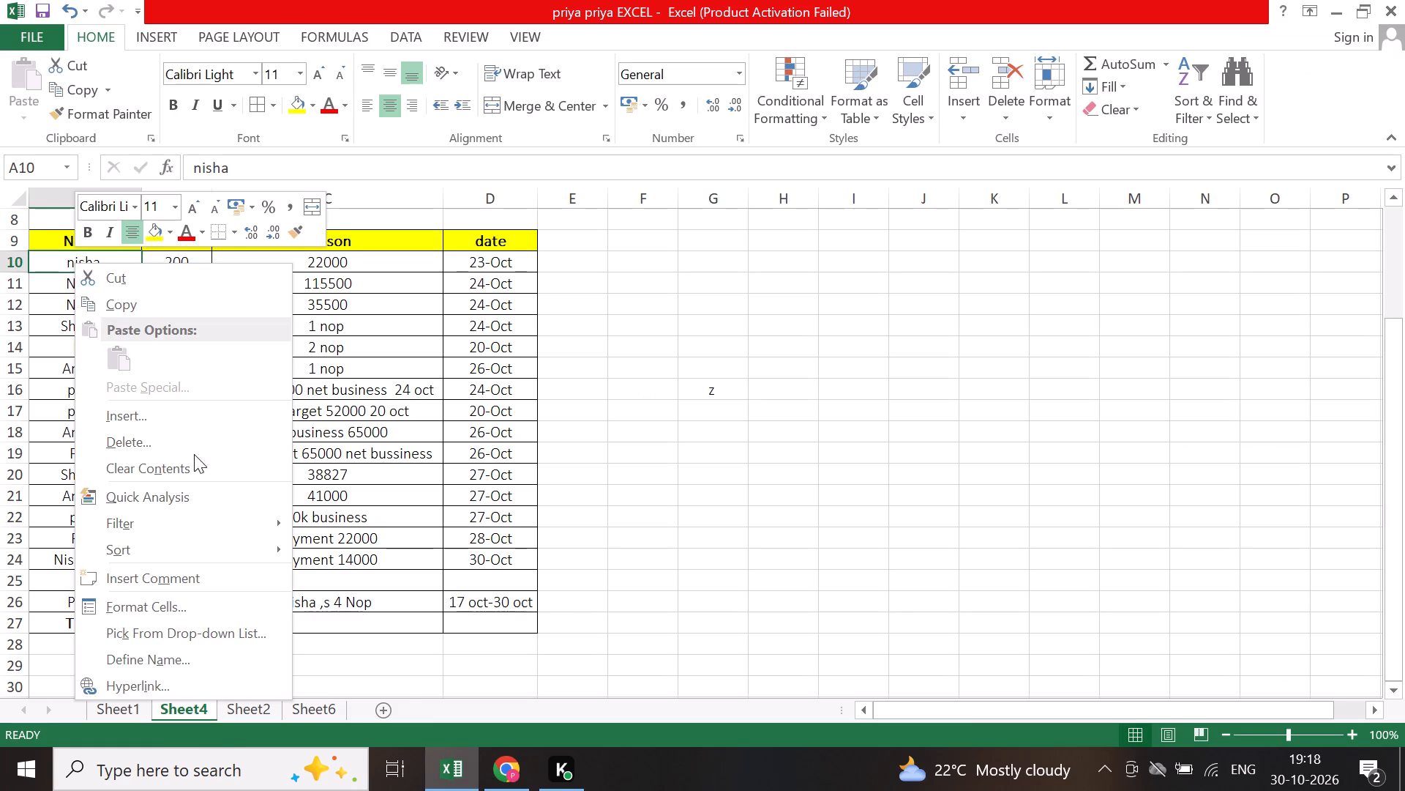
click(192, 413)
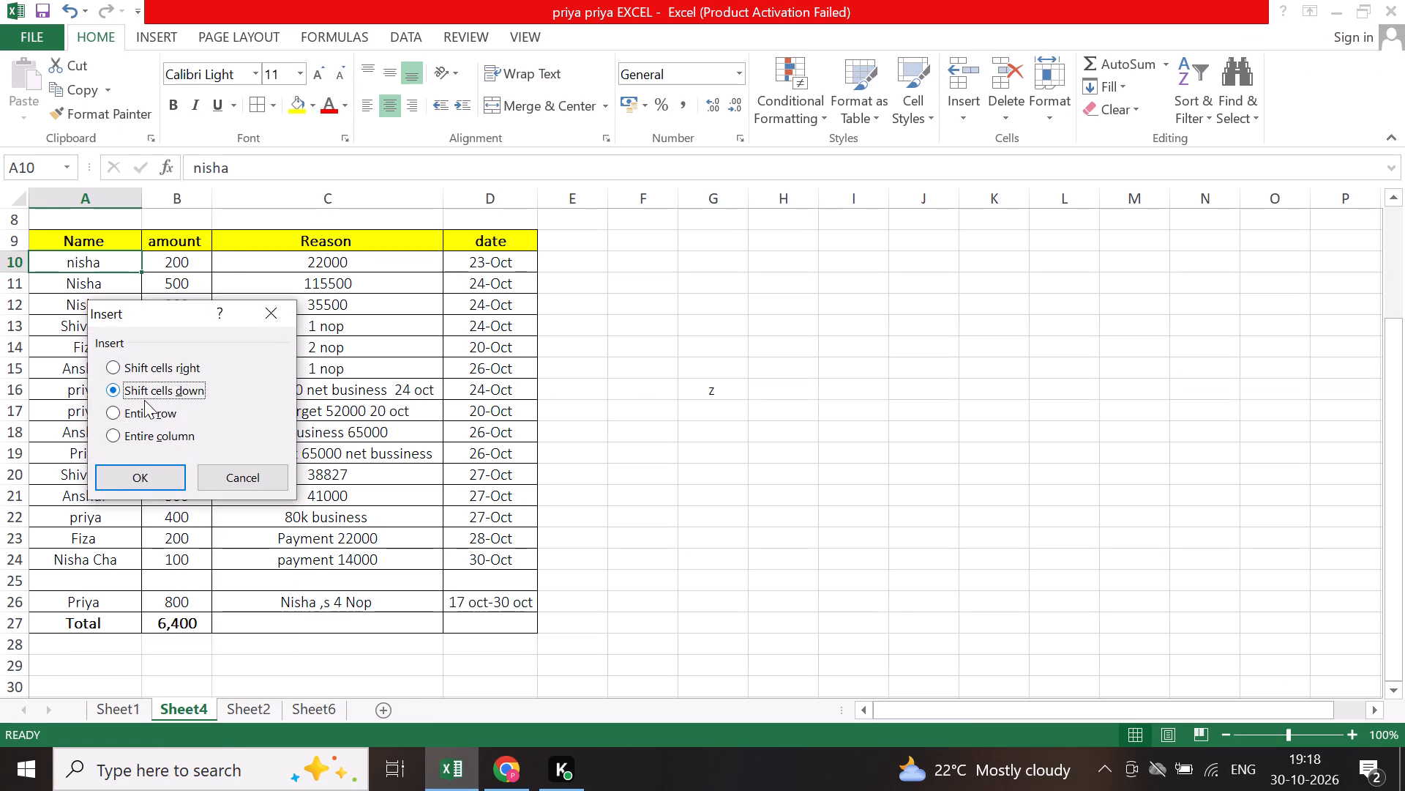
click(143, 400)
click(142, 404)
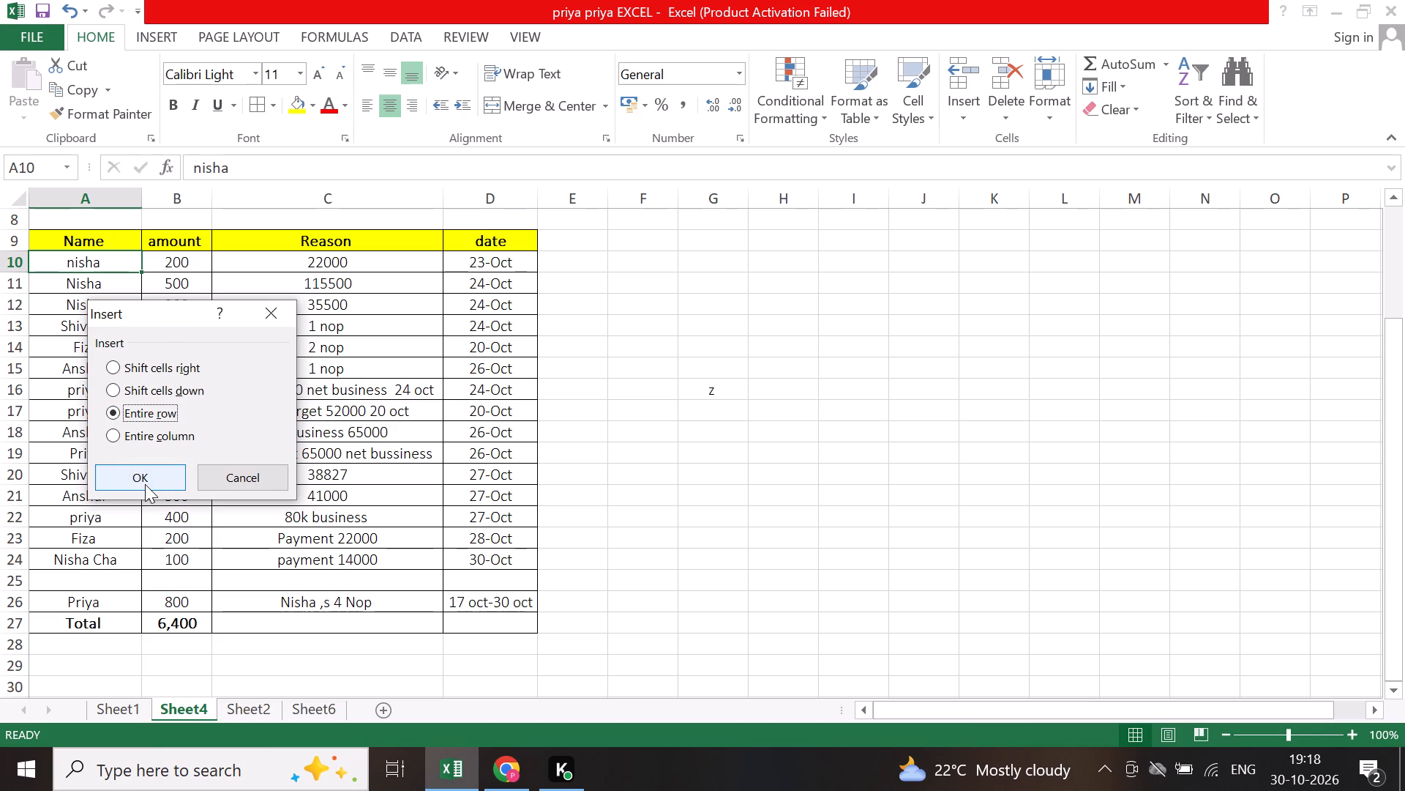
double_click(146, 483)
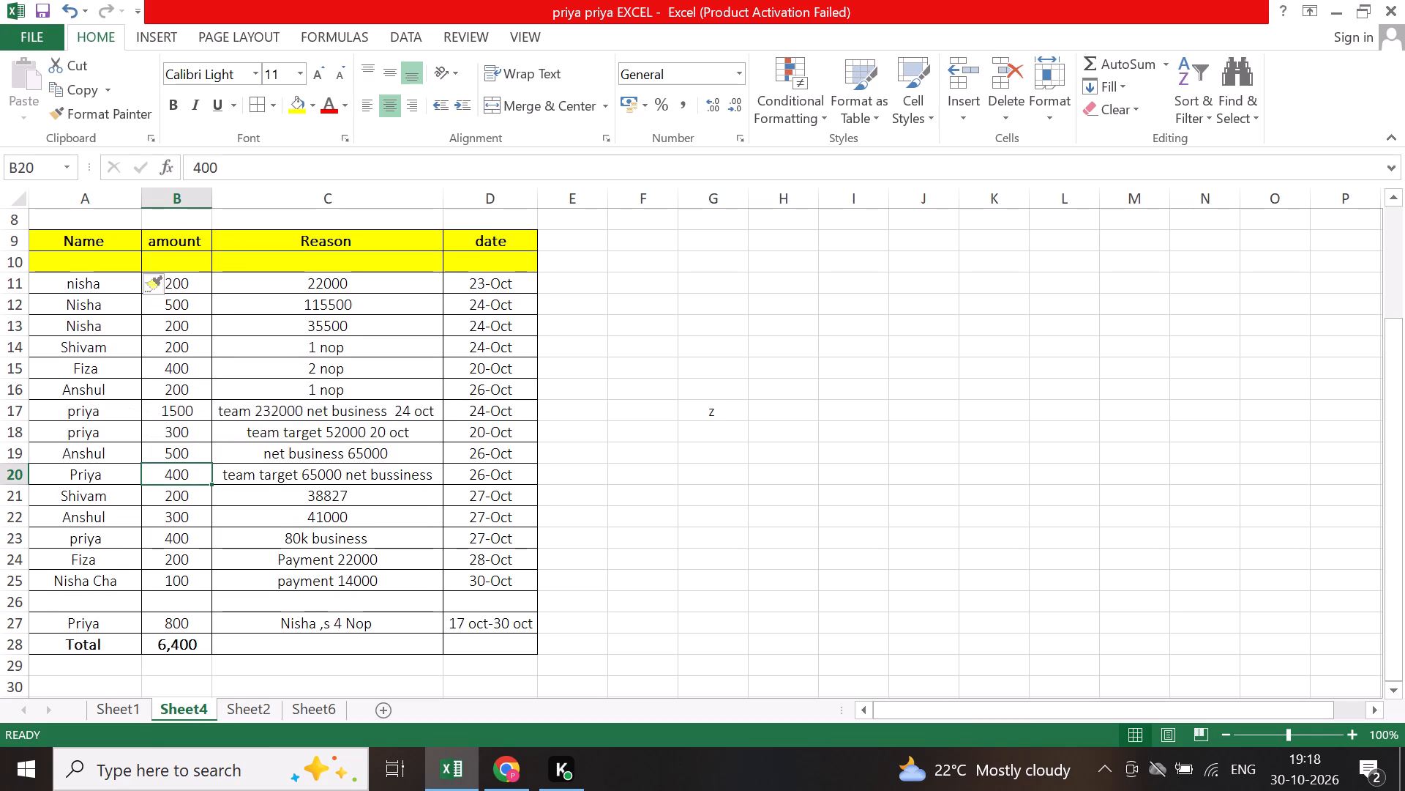
Fill the new row 10 with name Priya, amount 300, reason "per nop 300" and date 8 oct.
click(122, 257)
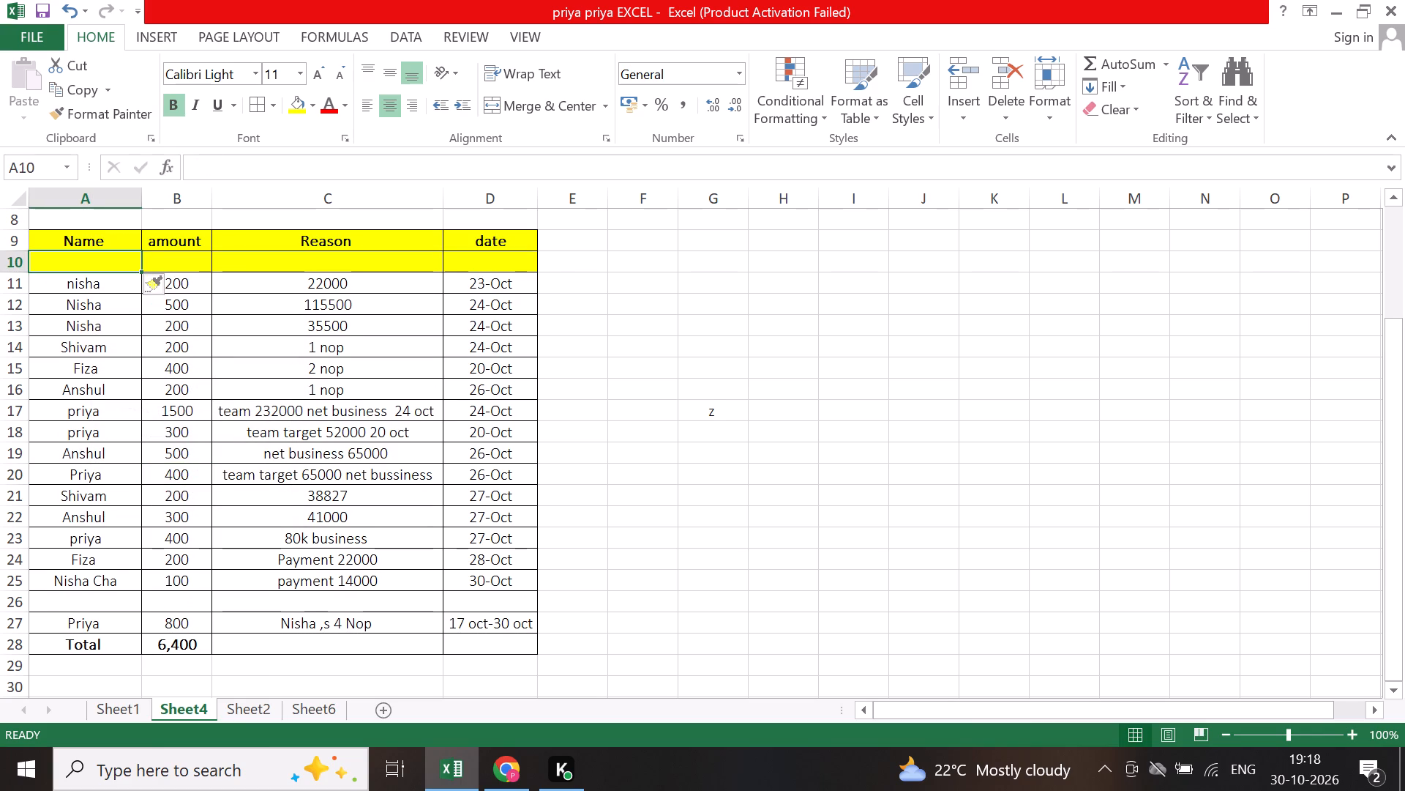
text(Priya)
key(space)
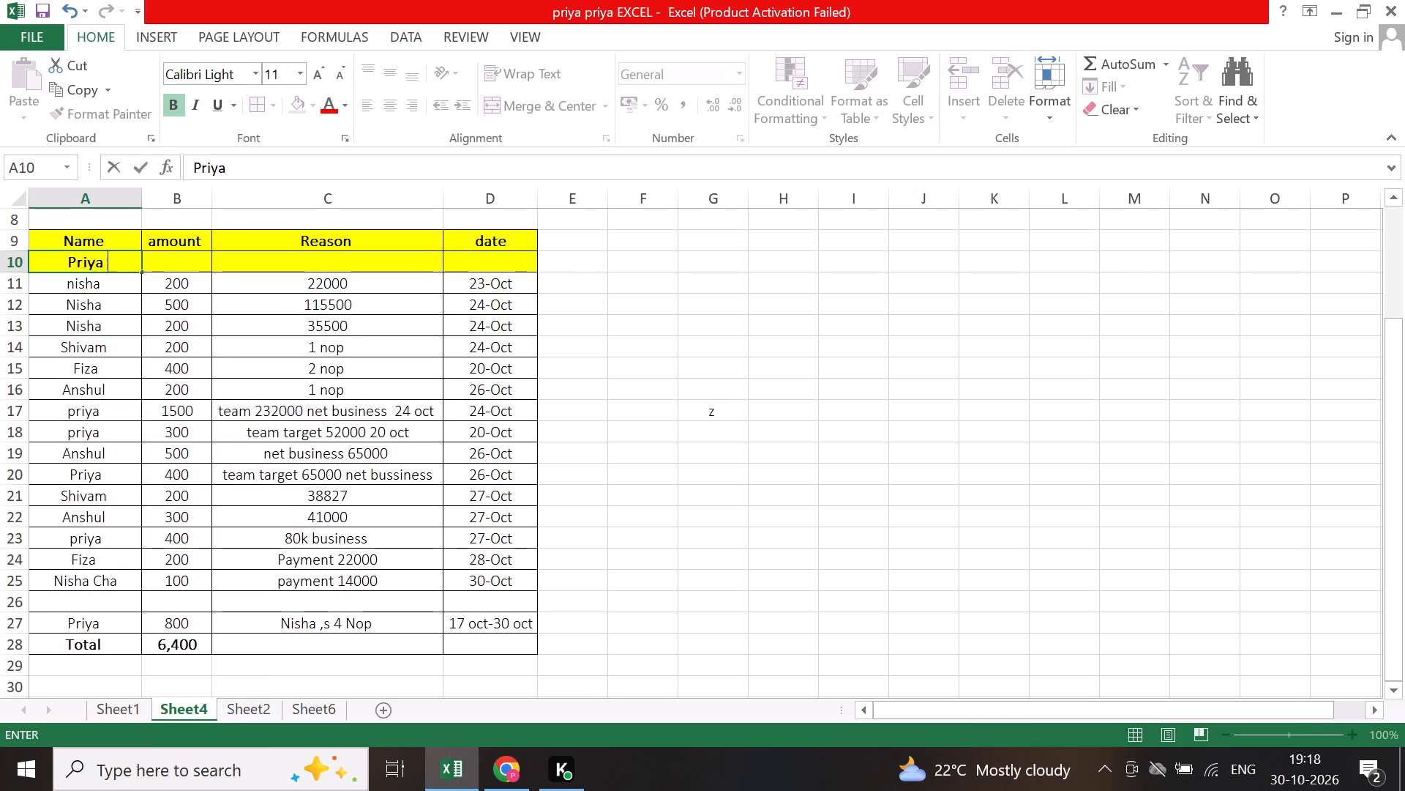
key(Right)
text(300)
key(Right)
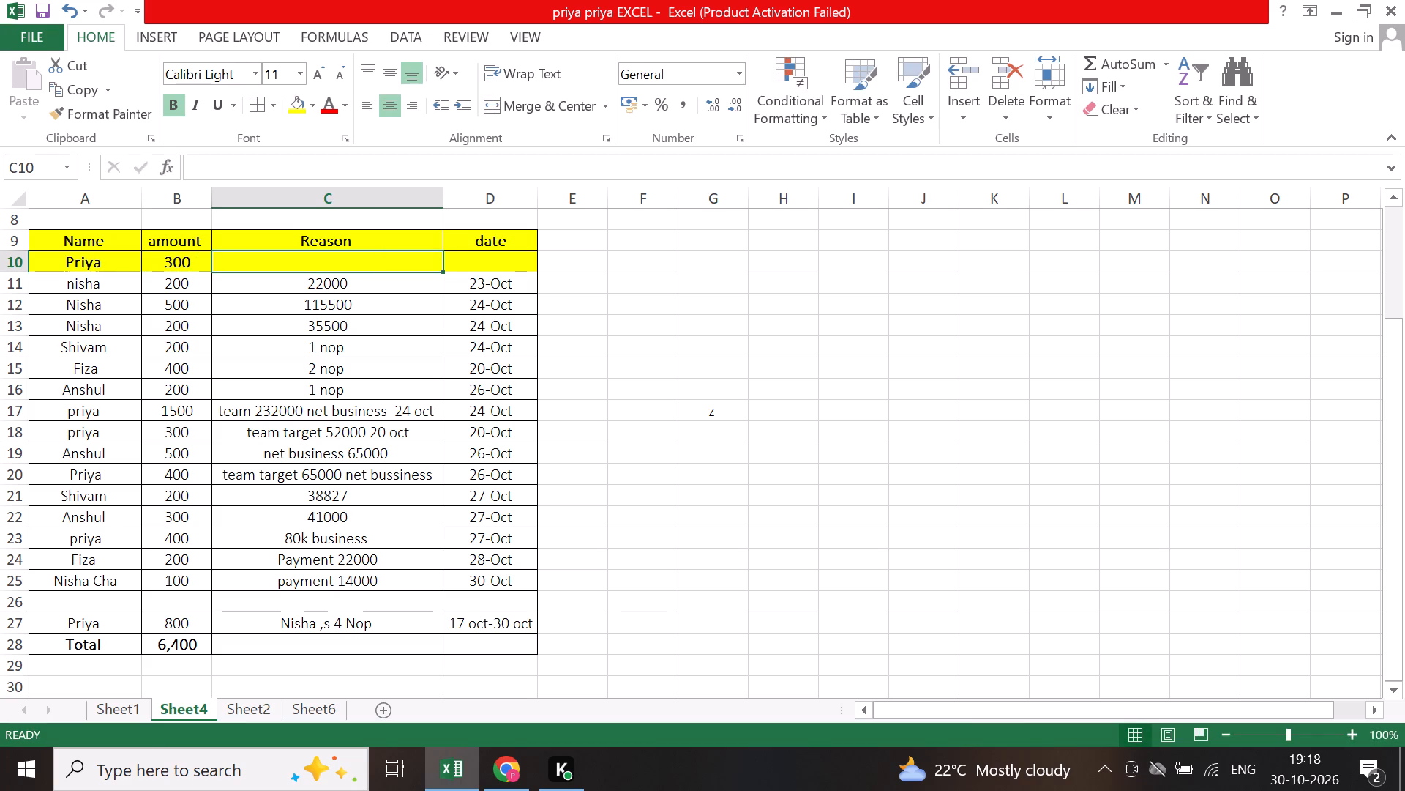
text(per nop 3)
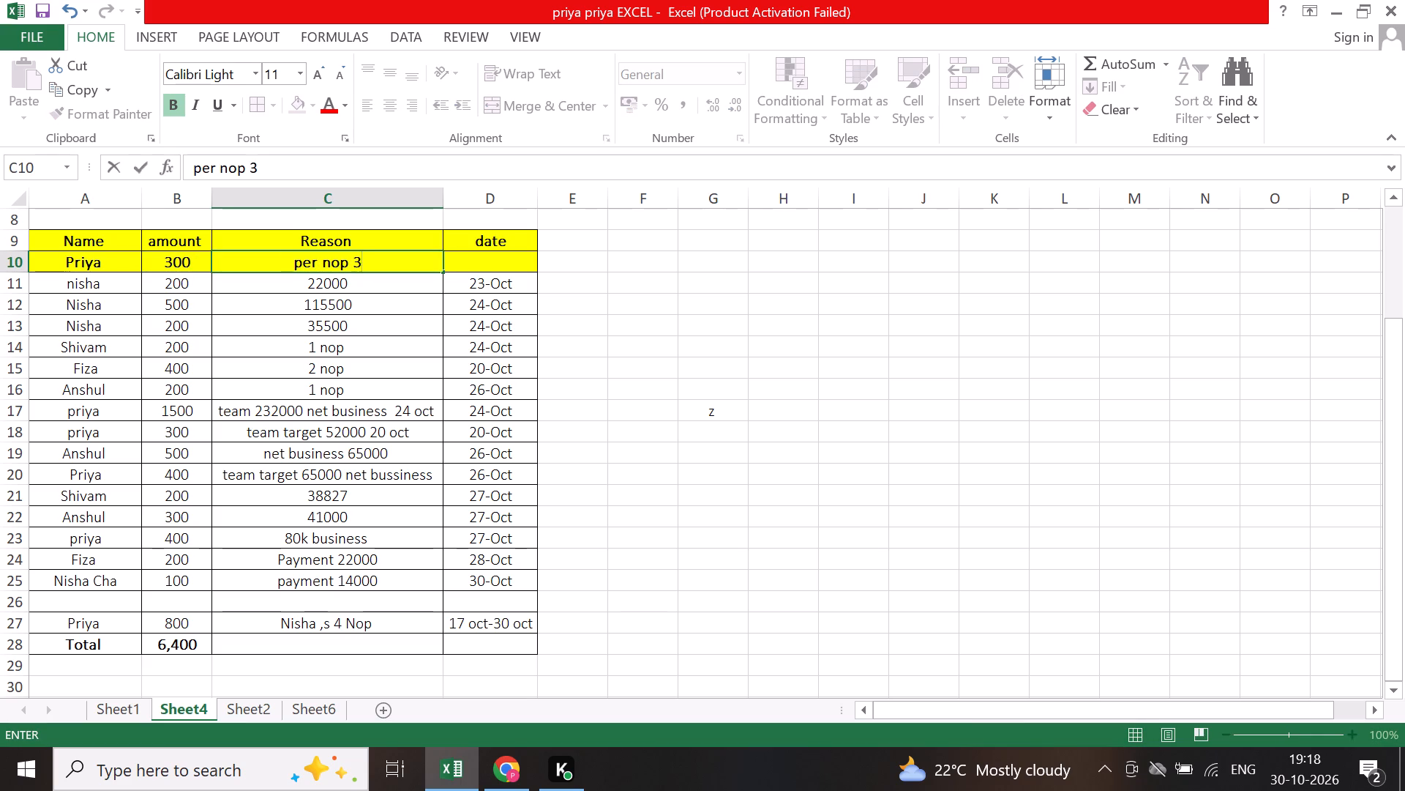
text(00)
key(Right)
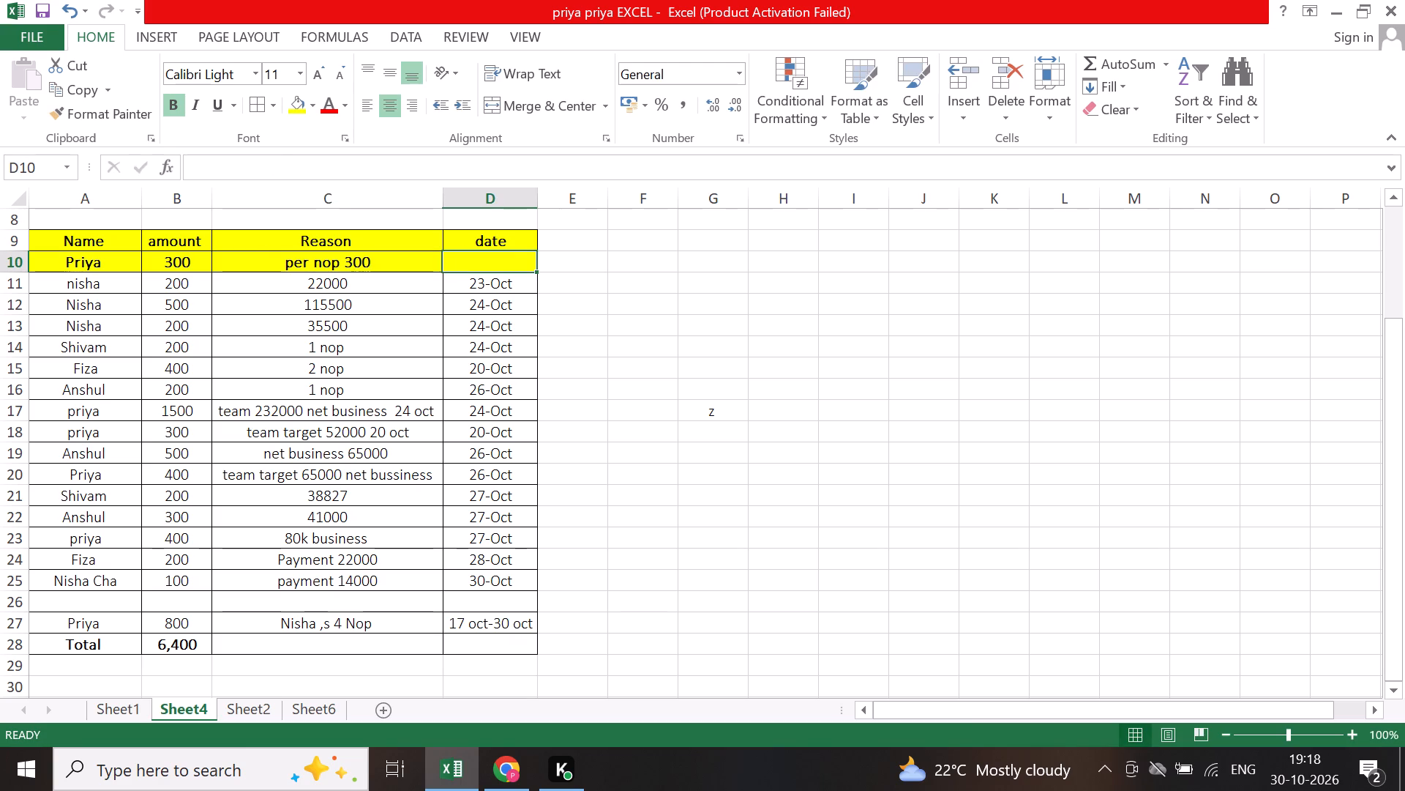
text(8 oct)
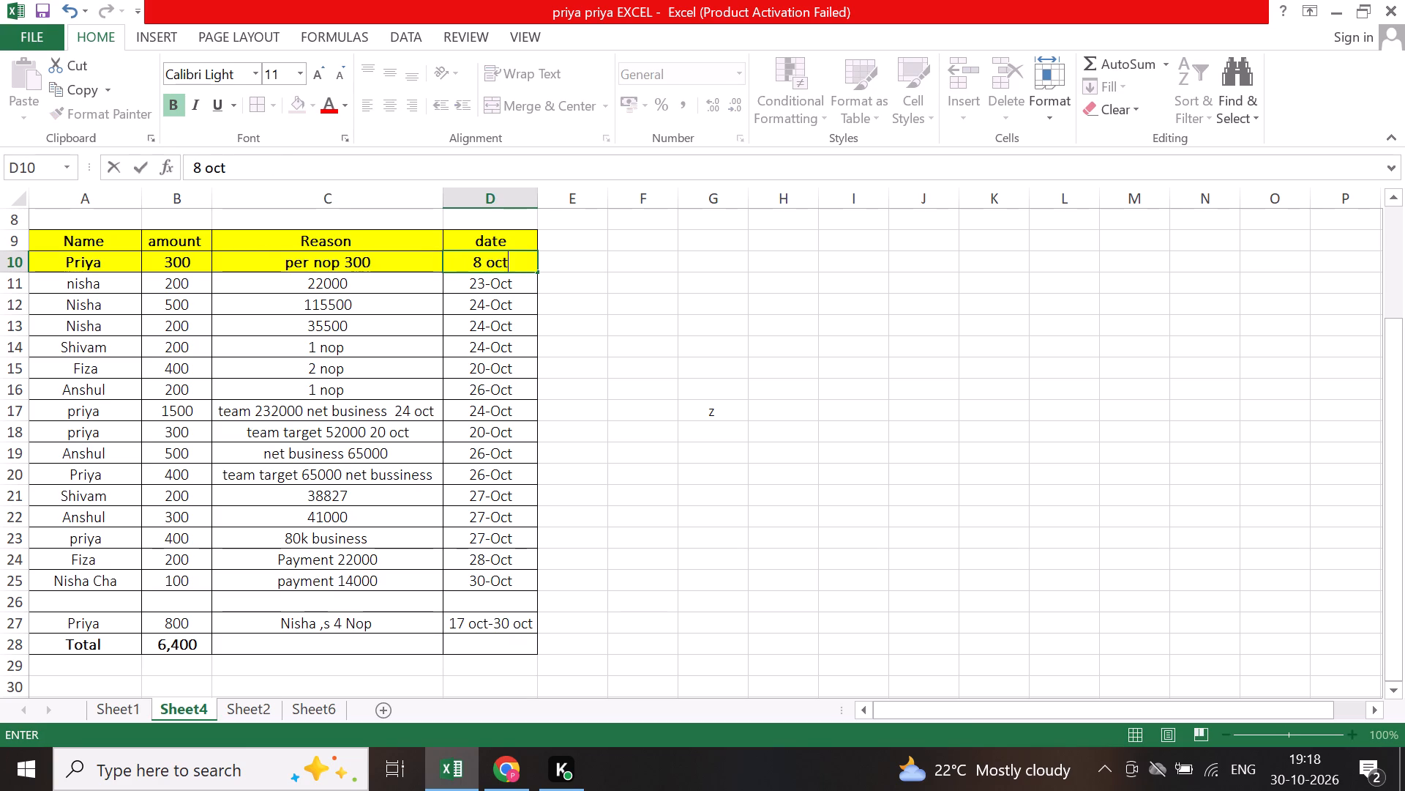
key(space)
key(Left)
Append "Team leader" to the reason in C10 so it reads "per nop 300 Team leader".
click(313, 163)
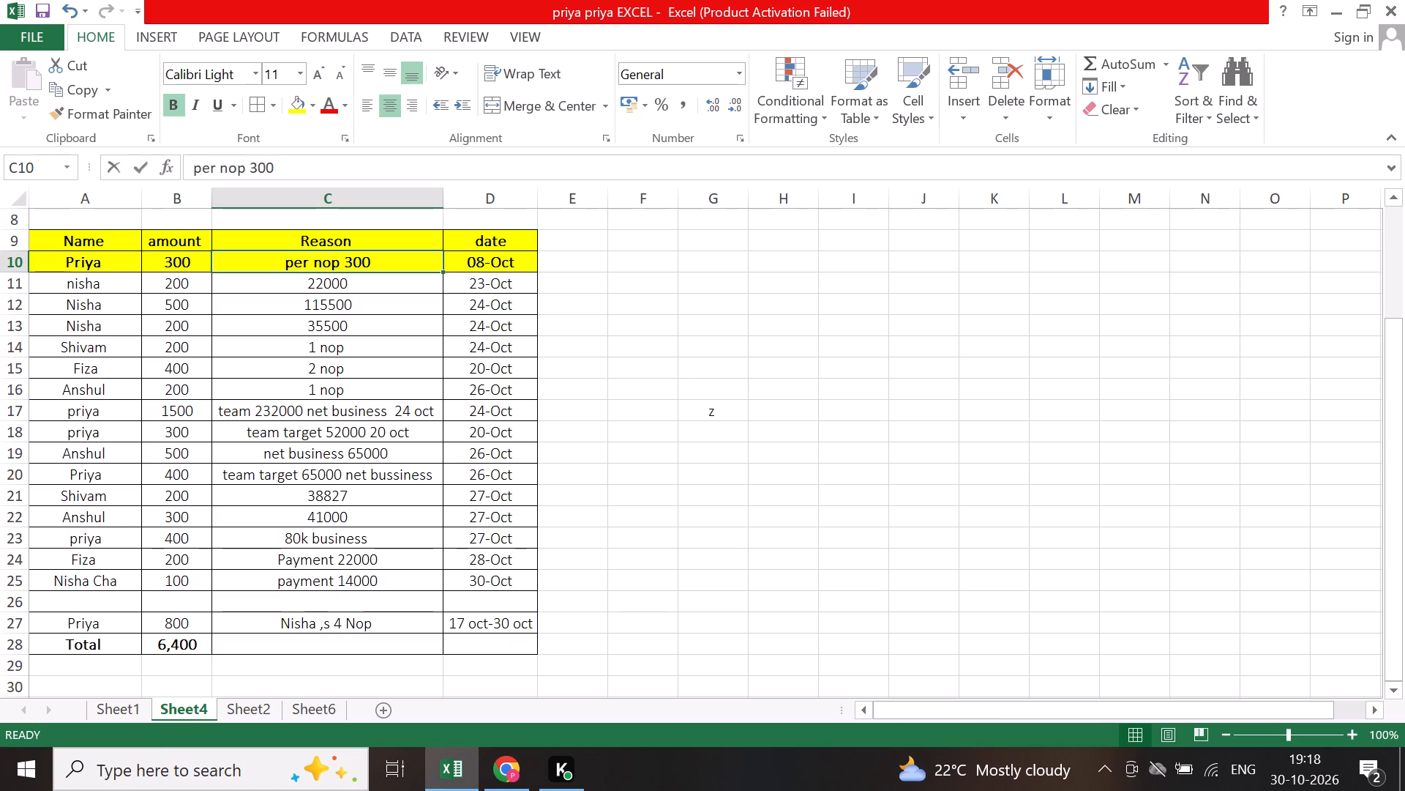
key(space)
text(Team)
key(space)
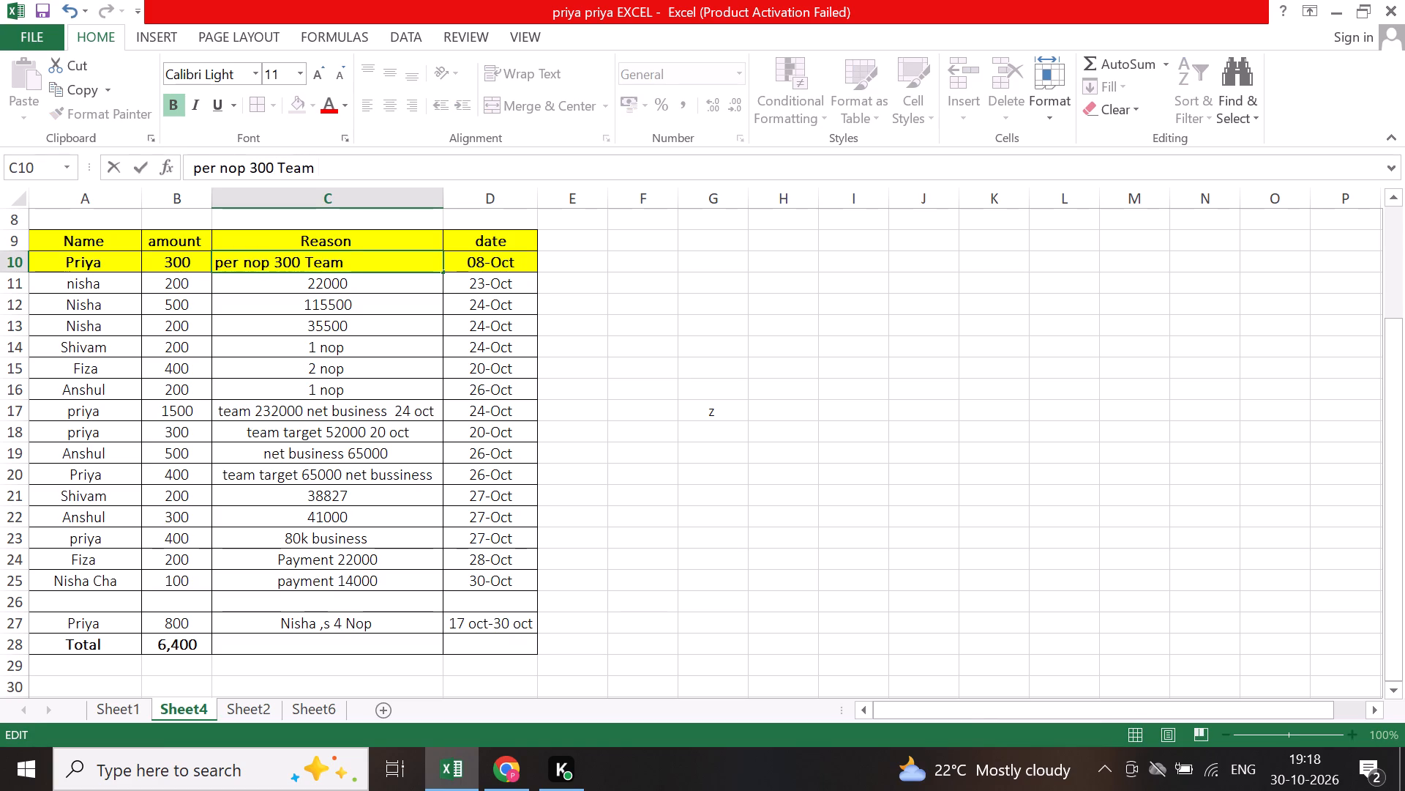
text(leader)
key(space)
click(129, 337)
Switch to the Team Priya sheet in Chrome and look through the October revenue records for Priya's next entry, including its status, date and revenue.
click(515, 787)
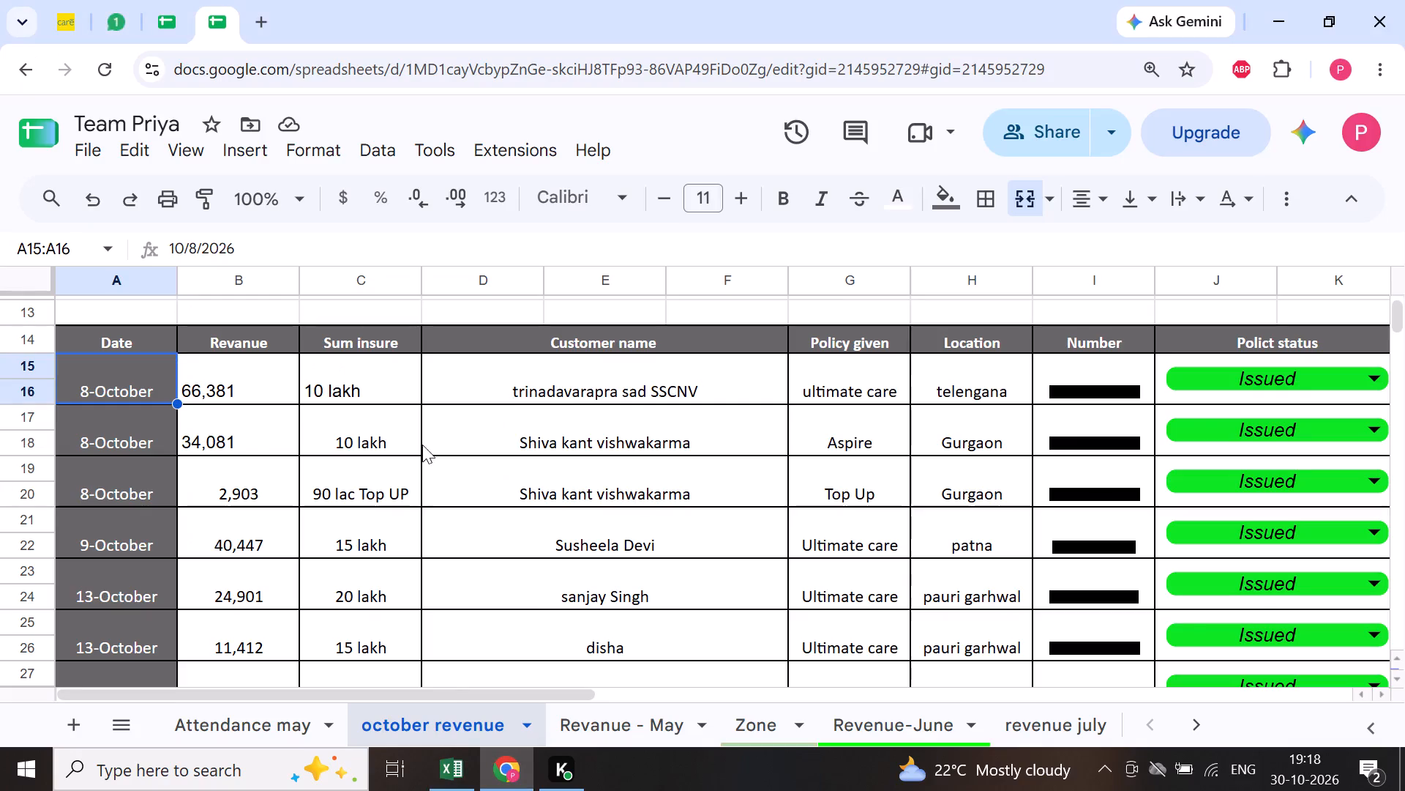
click(233, 444)
key(Right)
key(Right)
key(Right)
key(Right)
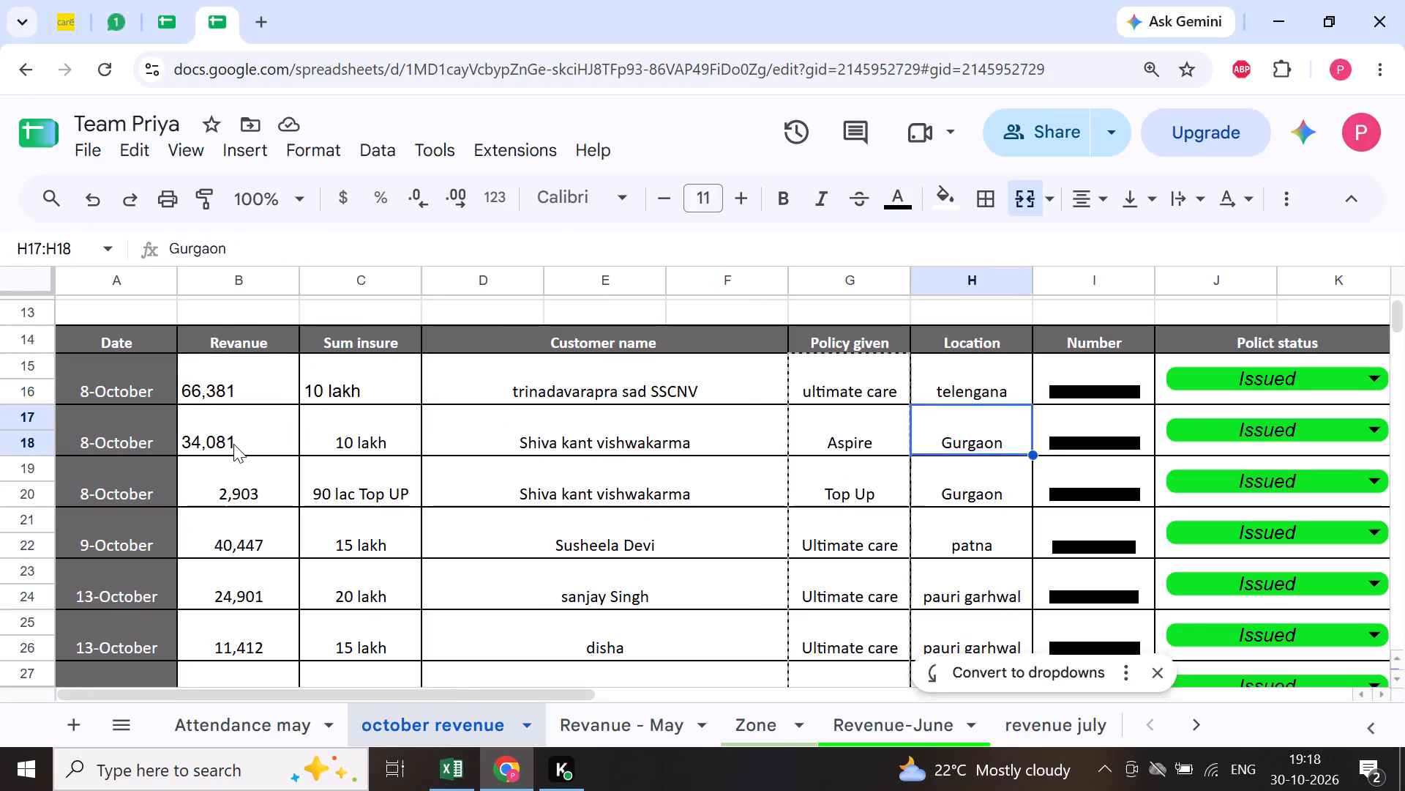
key(Right)
key(Right)
key(Right)
key(Right)
key(Down)
key(Down)
key(Down)
key(Down)
key(Down)
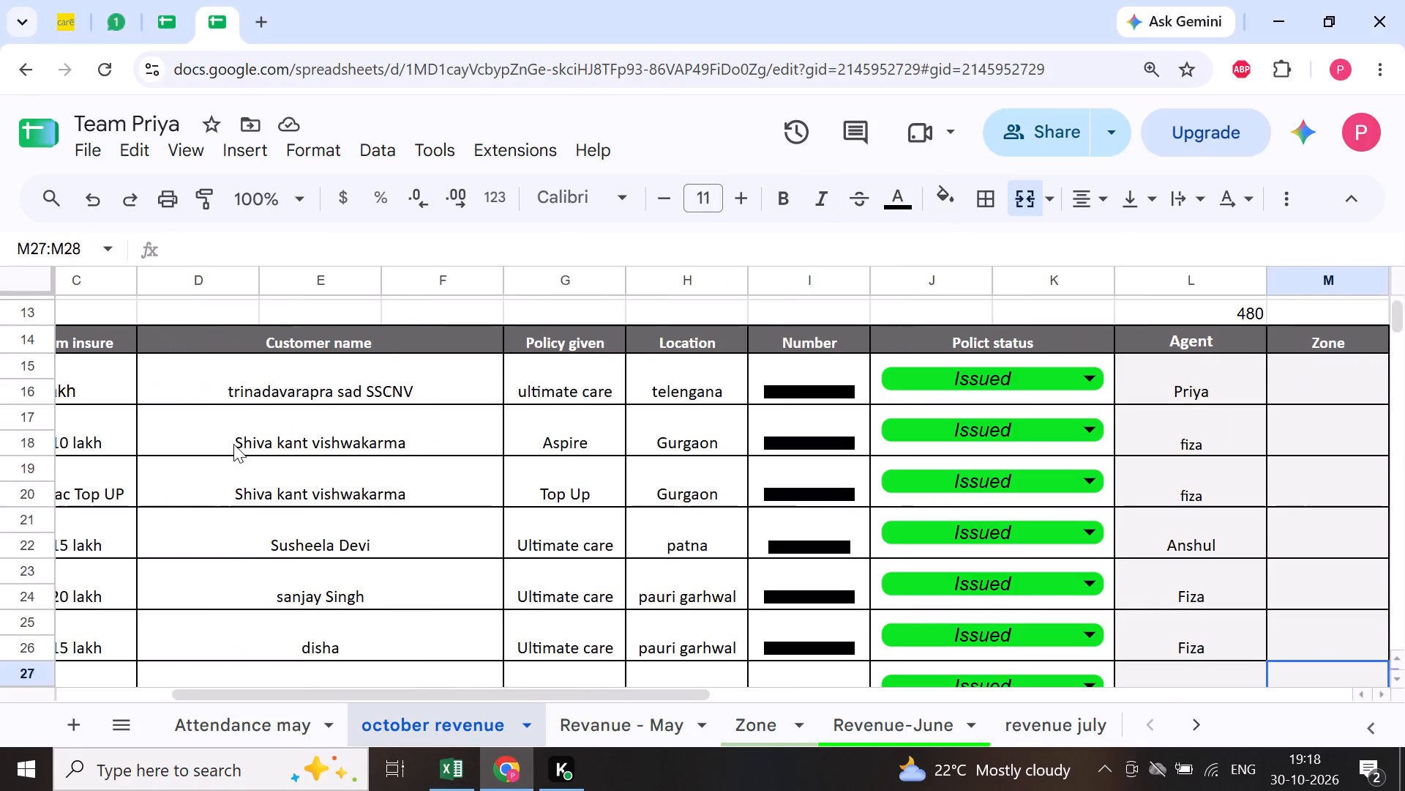
key(Down)
key(Down)
key(Down)
key(Down)
key(Down)
key(Down)
key(Down)
key(Down)
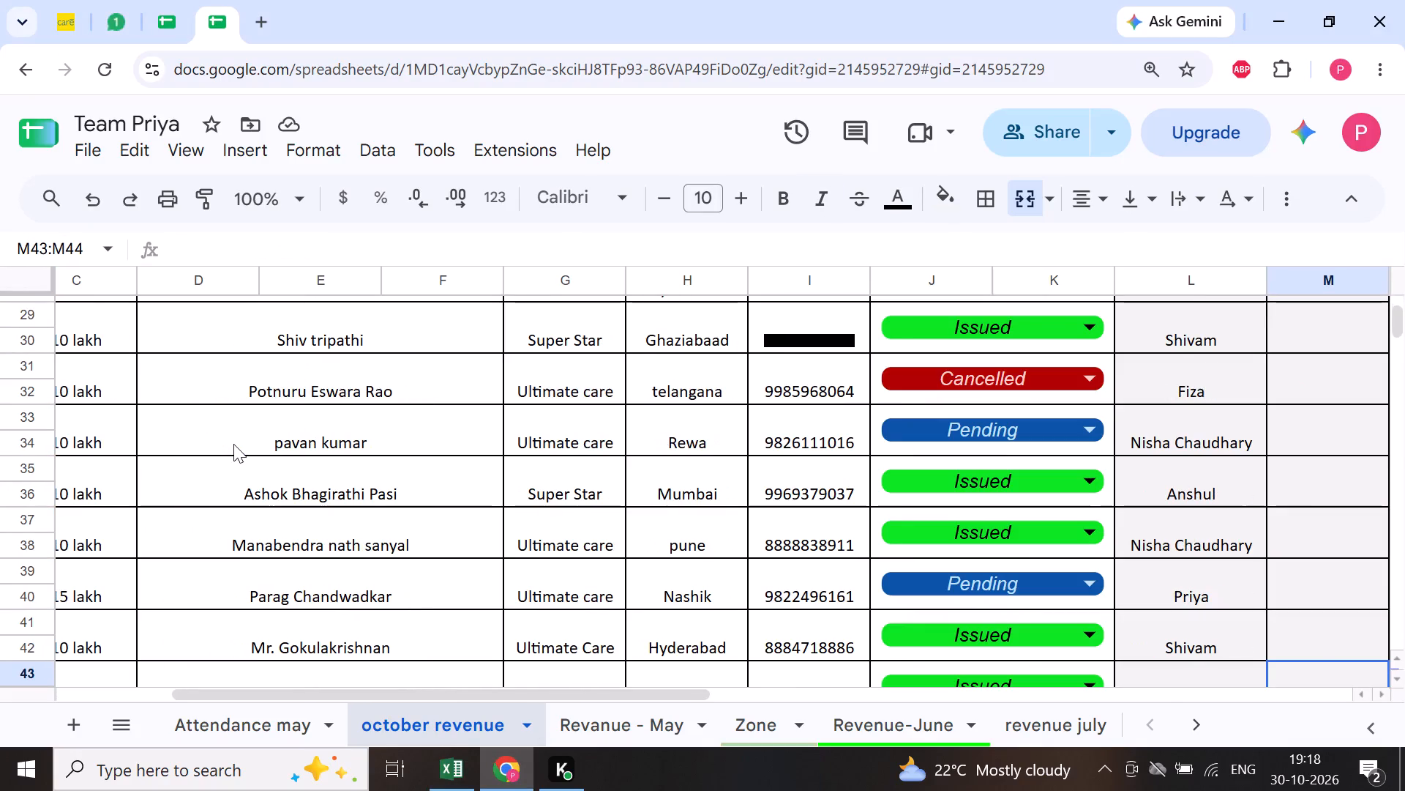
key(Up)
key(Left)
key(Up)
key(Left)
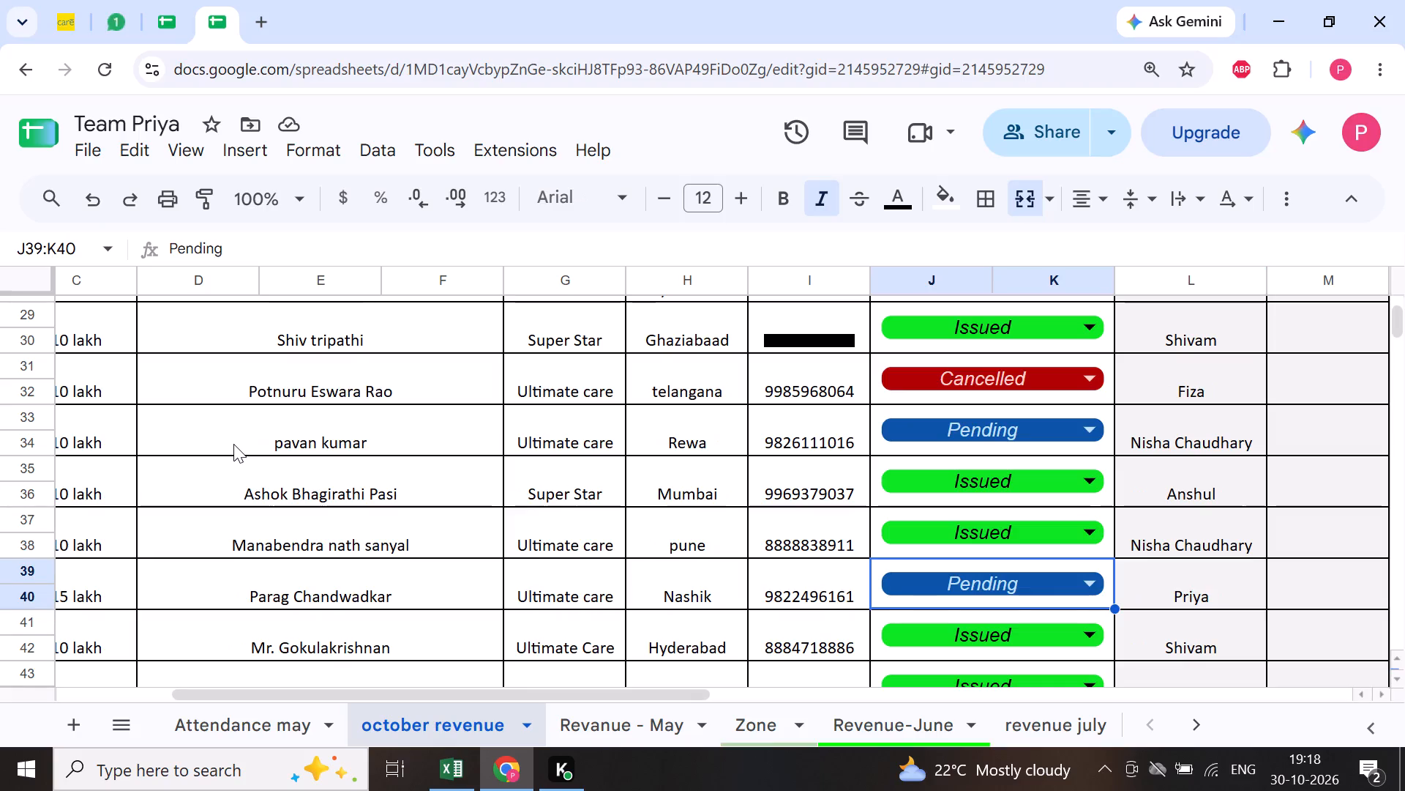
key(Left)
key(Left)
key(Left)
key(Left)
key(Left)
key(Left)
key(Left)
key(Left)
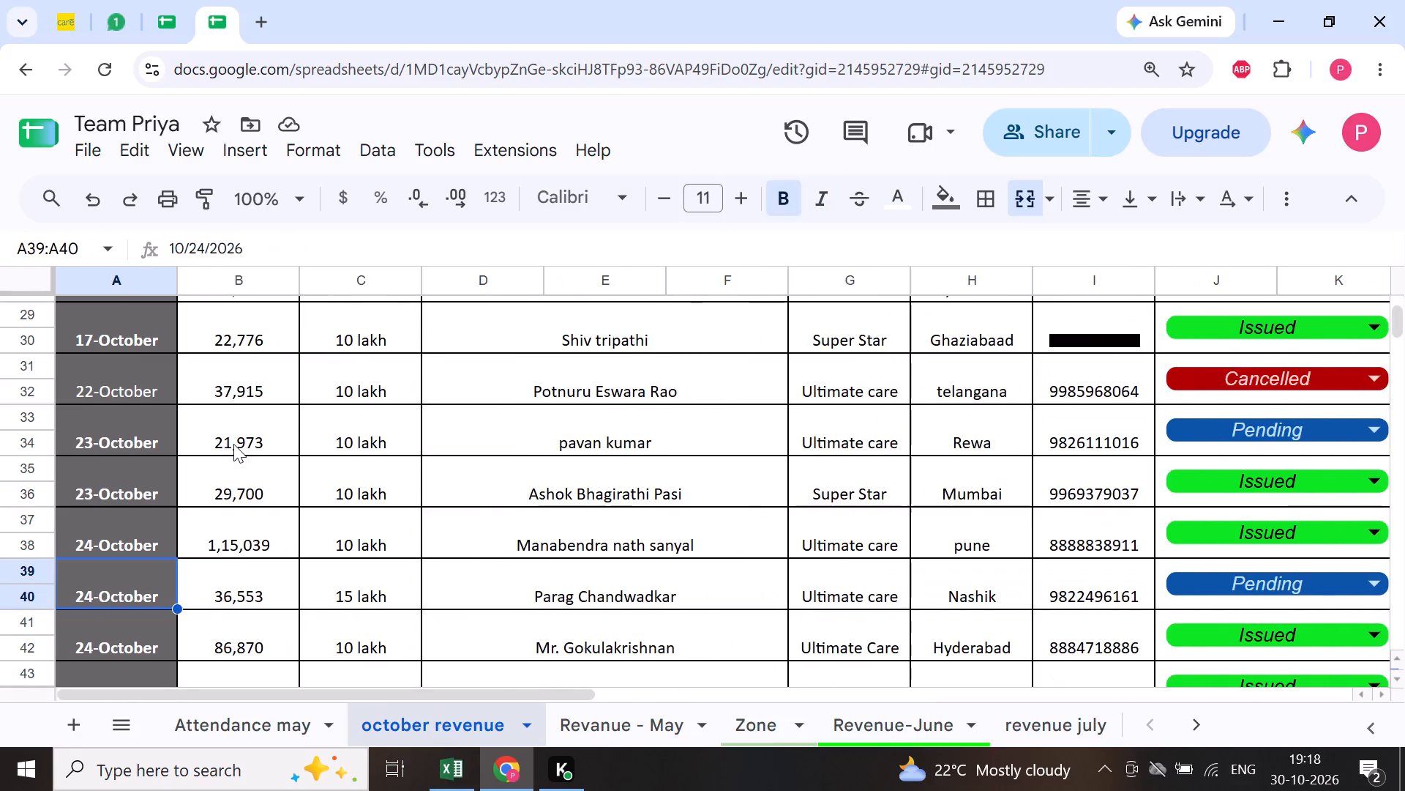
key(Right)
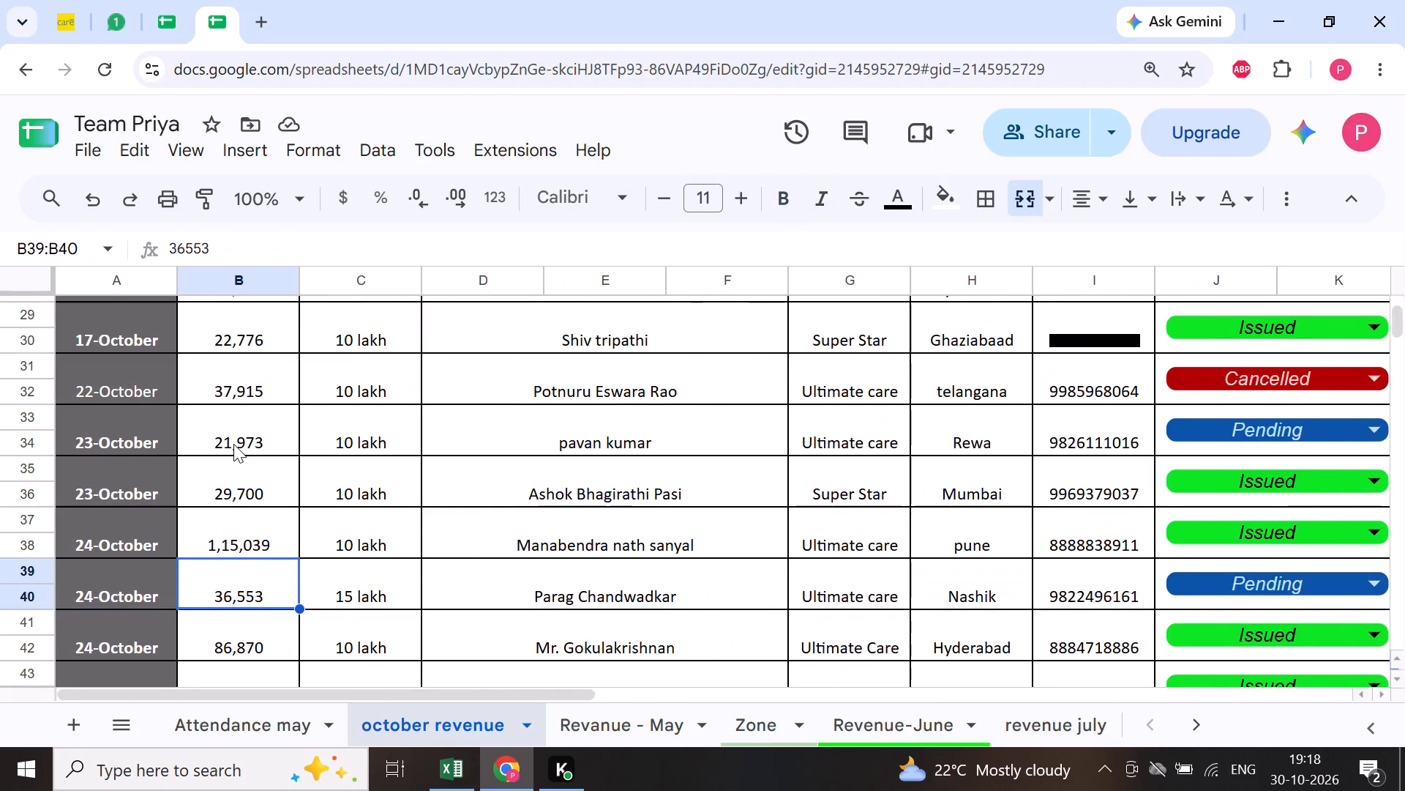
Return to the Team Priya sheet after a brief switch to Excel and recheck Priya's pending record in rows 39–40, from agent back to date.
double_click(465, 755)
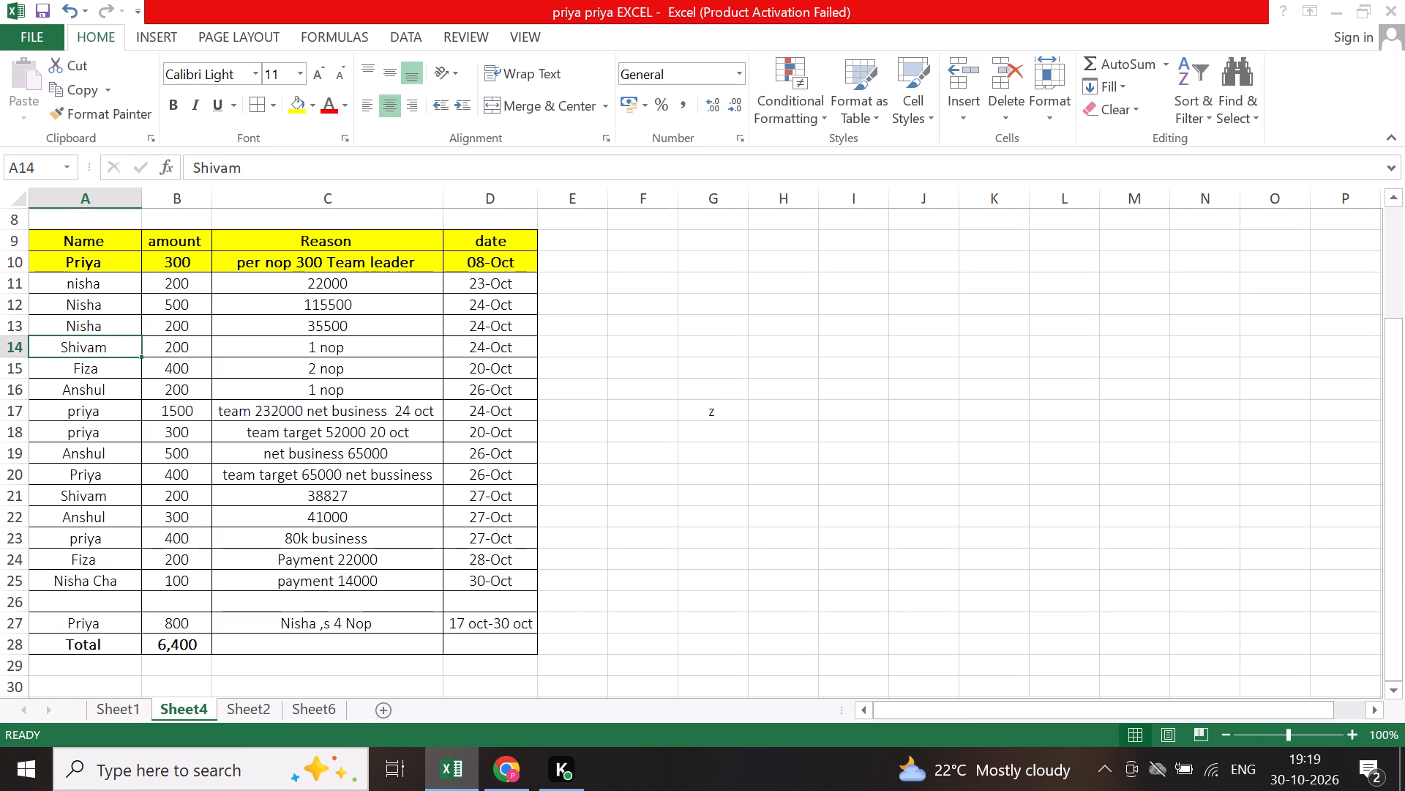
click(509, 784)
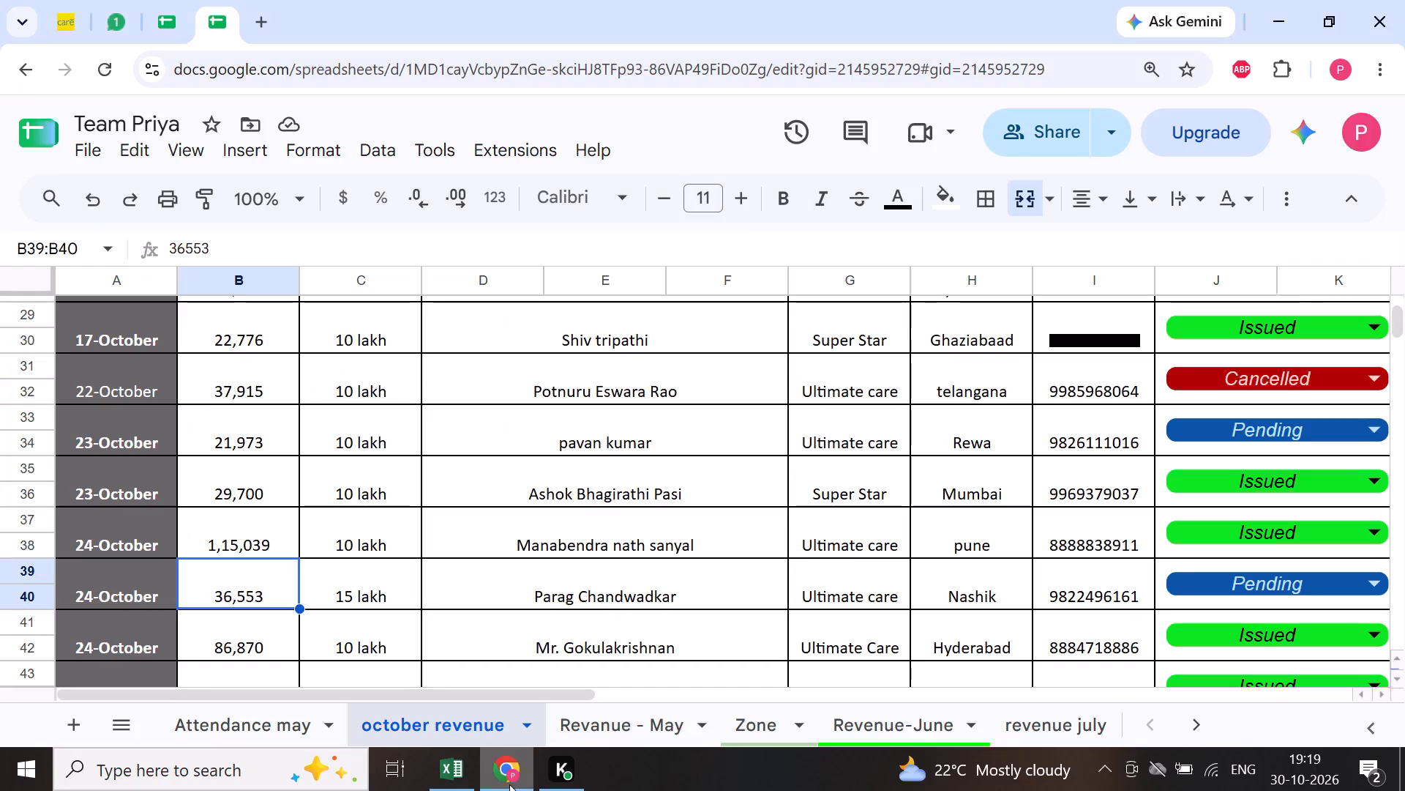
click(509, 784)
click(509, 784)
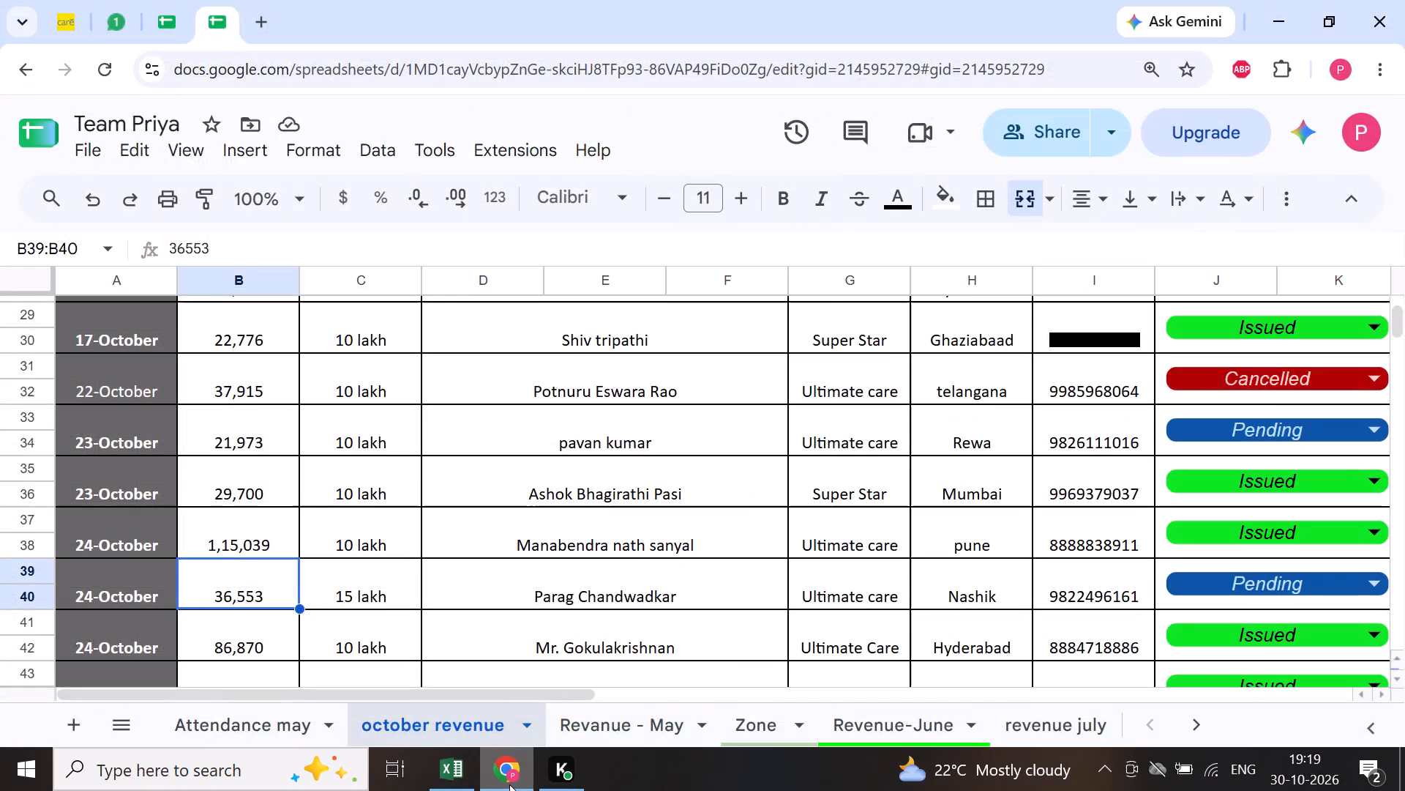
key(Right)
key(Right)
key(Right)
key(Right)
key(Right)
key(Right)
key(Right)
key(Right)
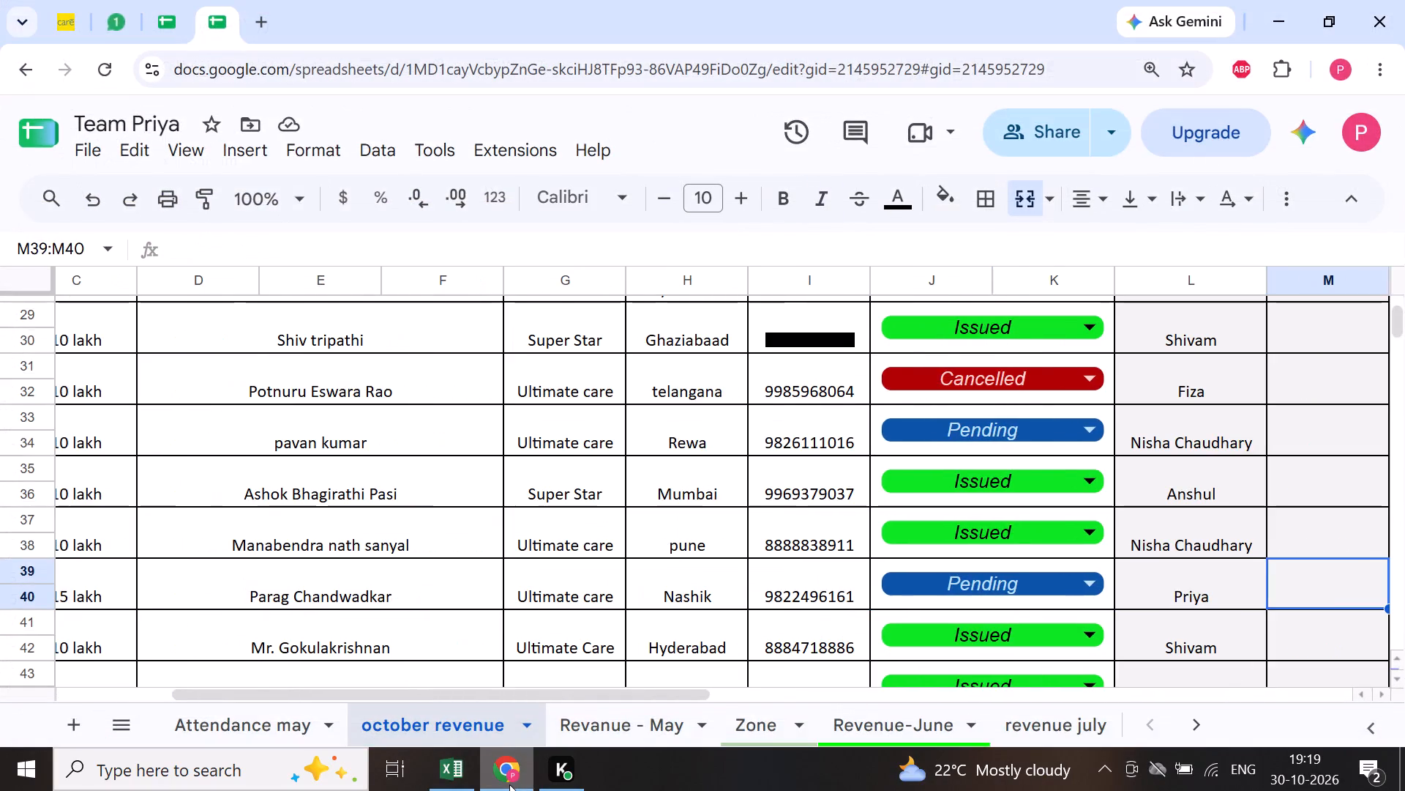
key(Left)
key(Left)
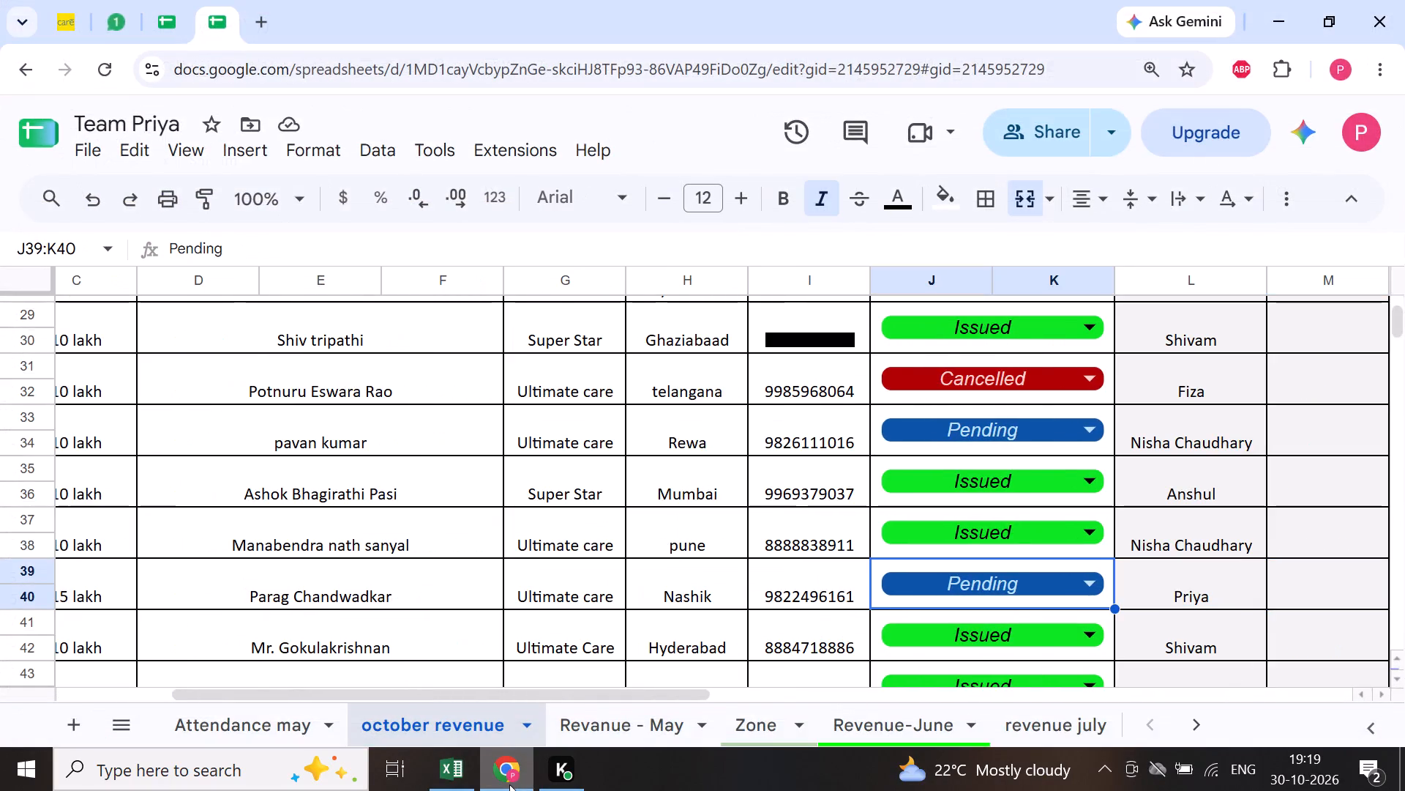
key(Left)
key(Left)
key(Left)
key(Left)
key(Left)
key(Left)
key(Left)
key(Left)
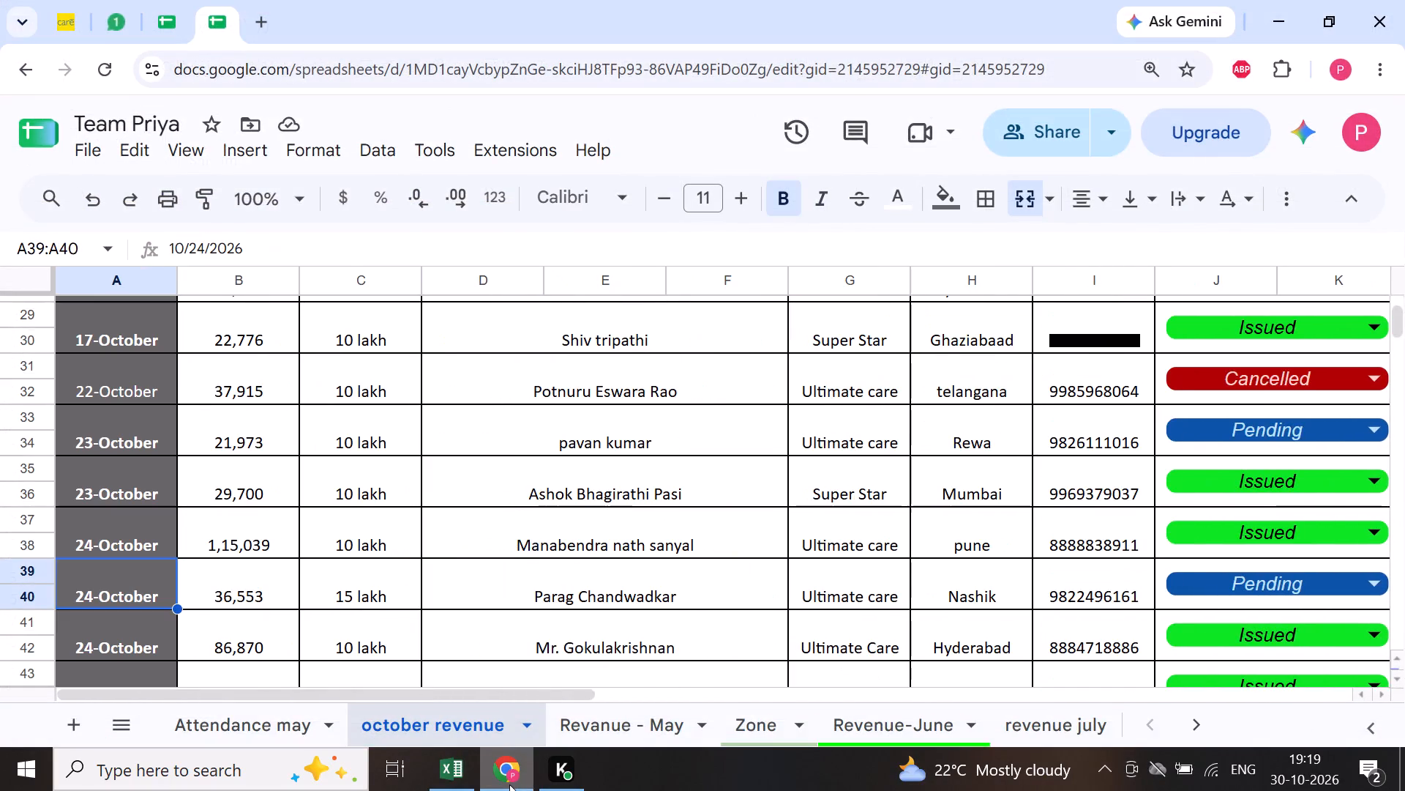
Switch back to Excel and insert an entire row above priya's "team target 52000 20 oct" entry in Sheet4.
click(465, 760)
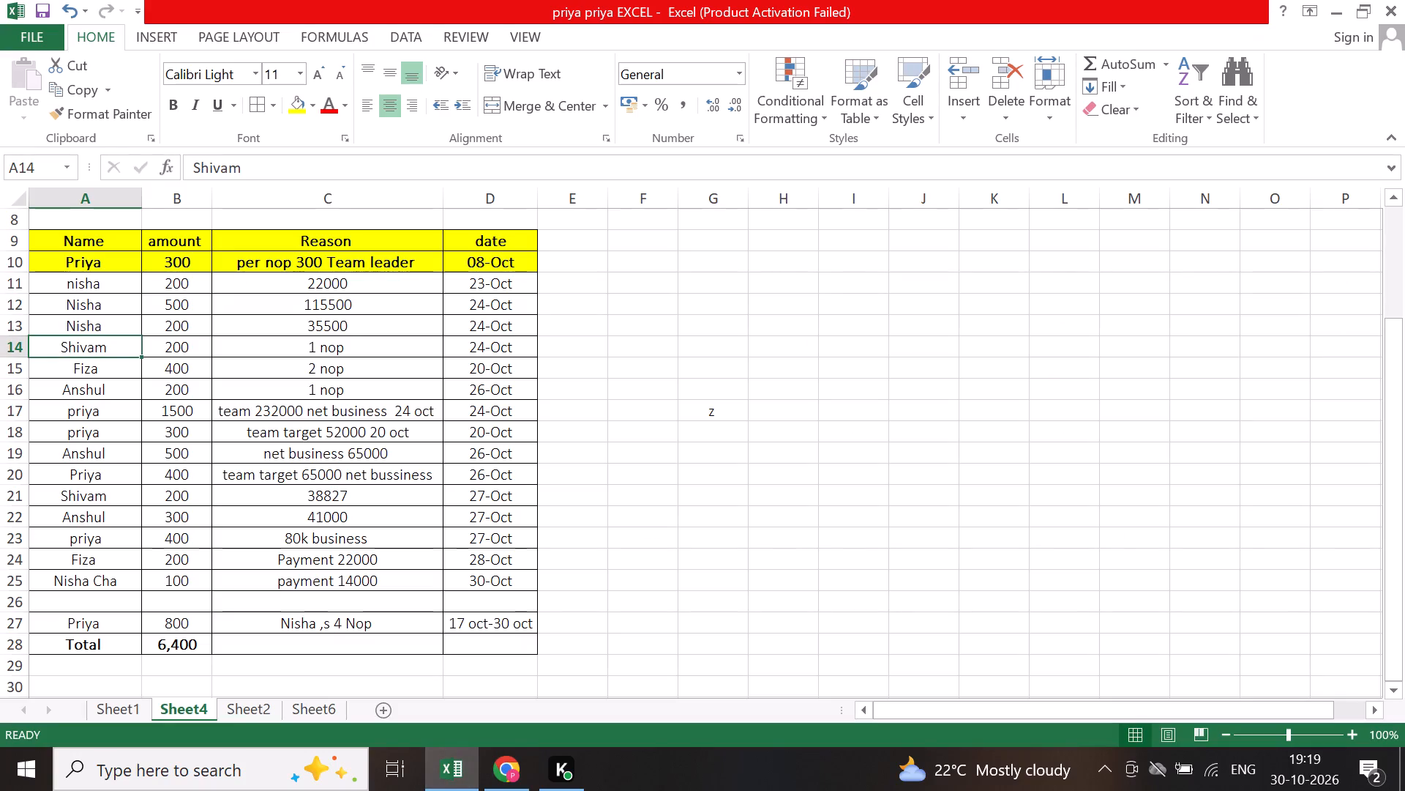
click(116, 437)
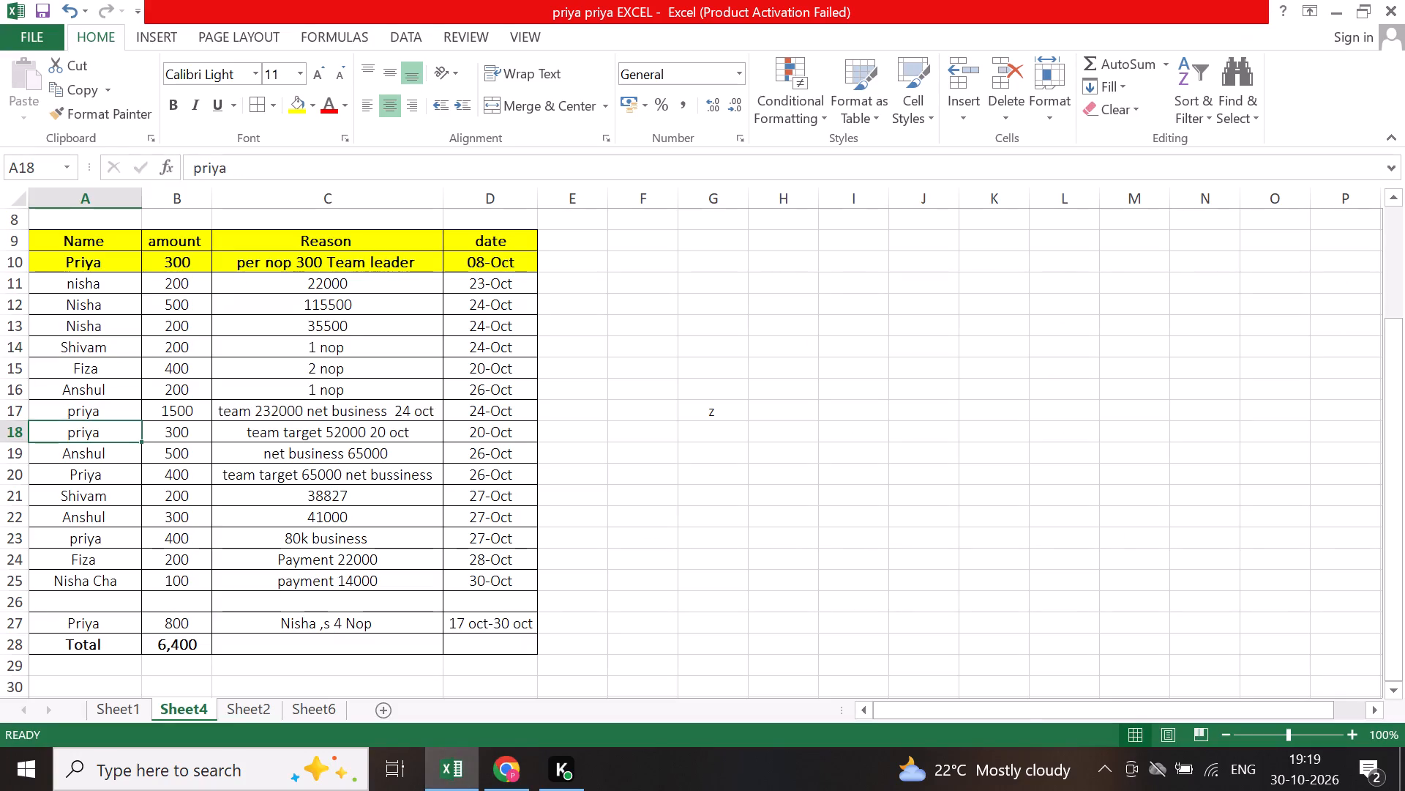
right_click(116, 437)
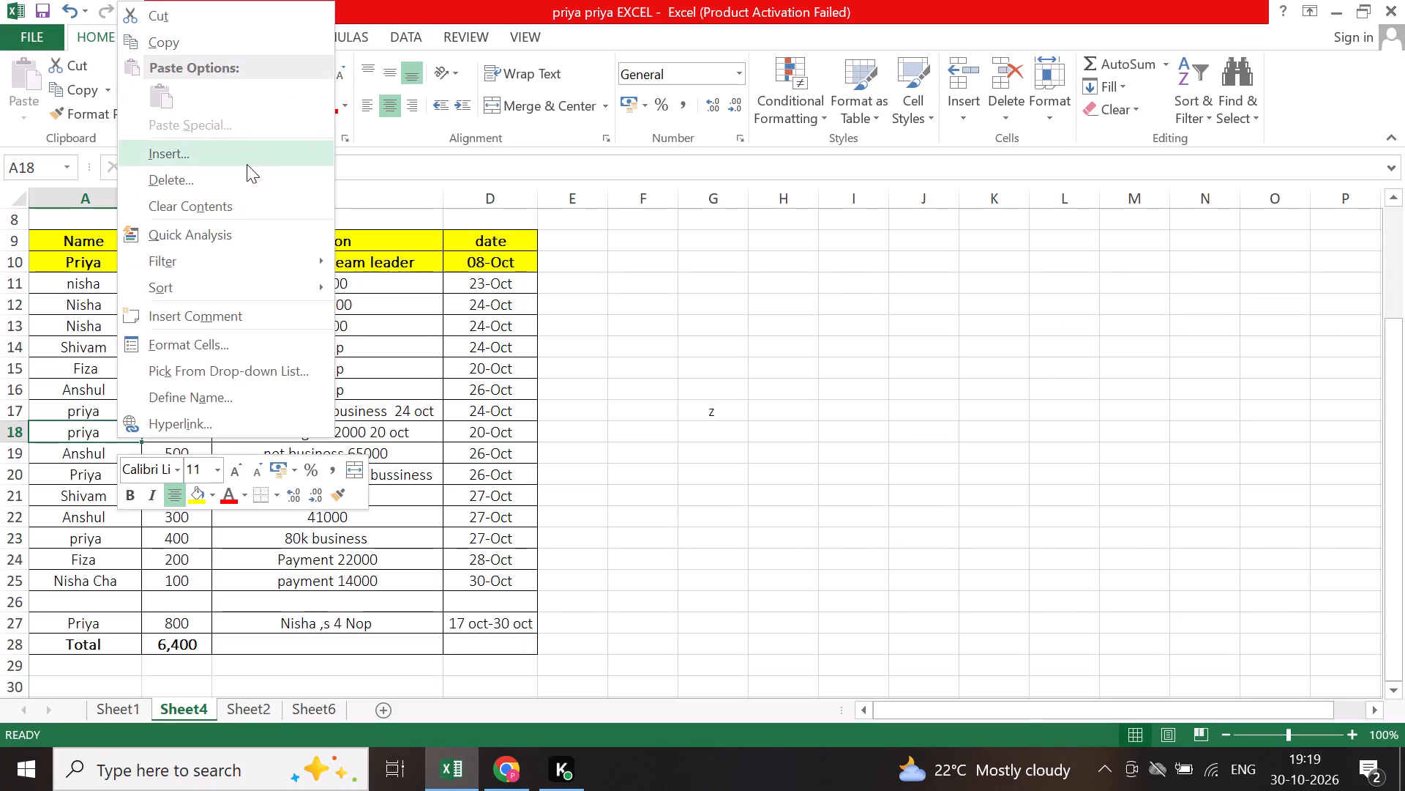
click(220, 158)
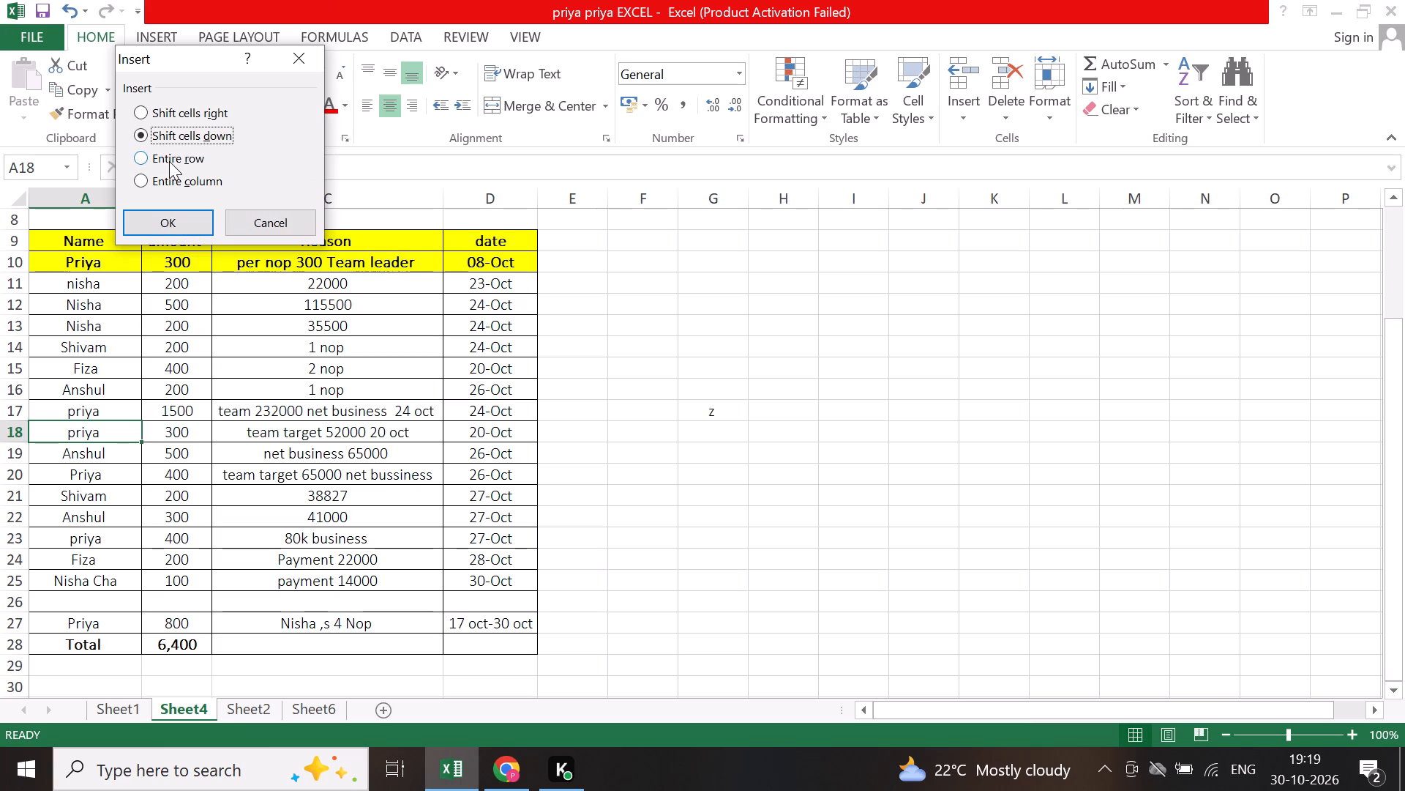
click(173, 147)
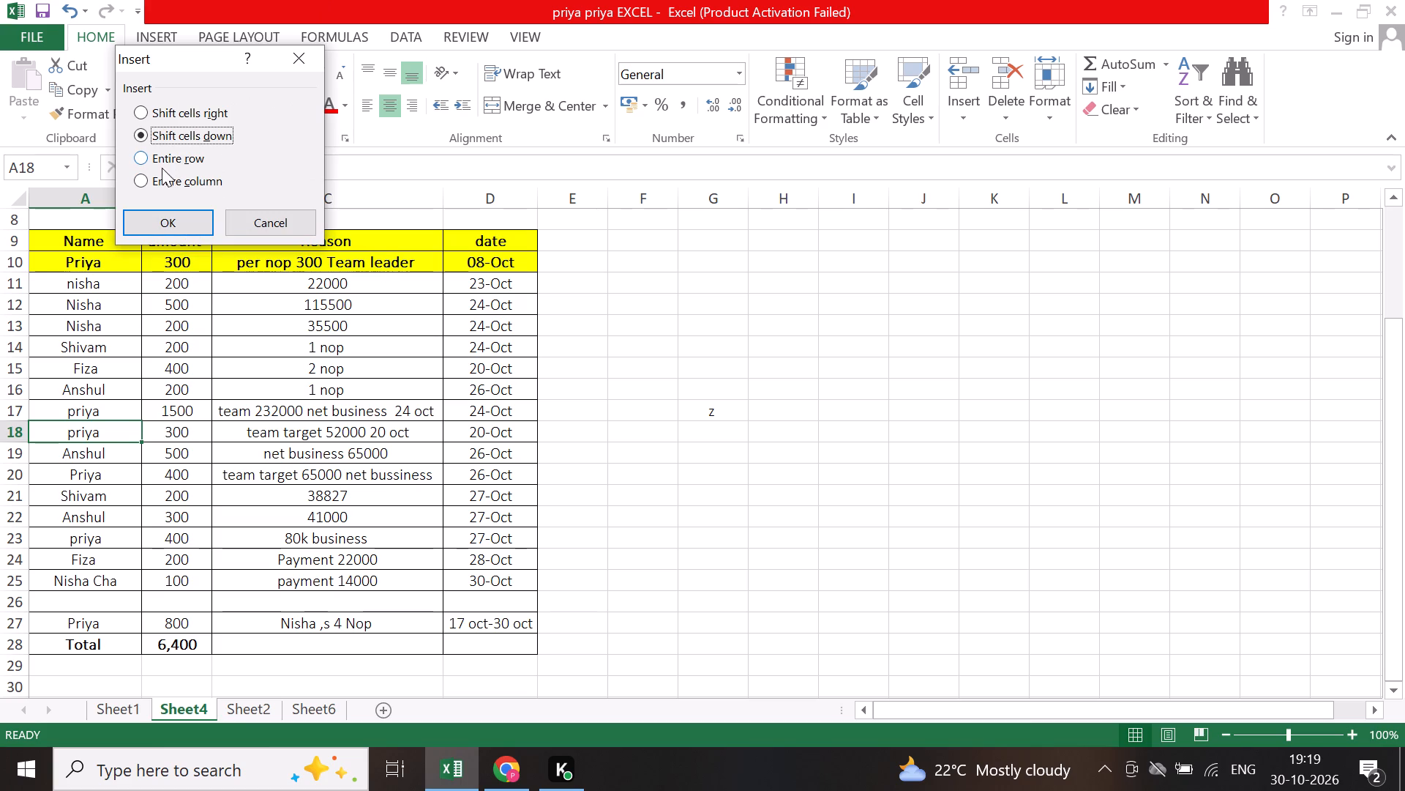
click(168, 157)
click(156, 223)
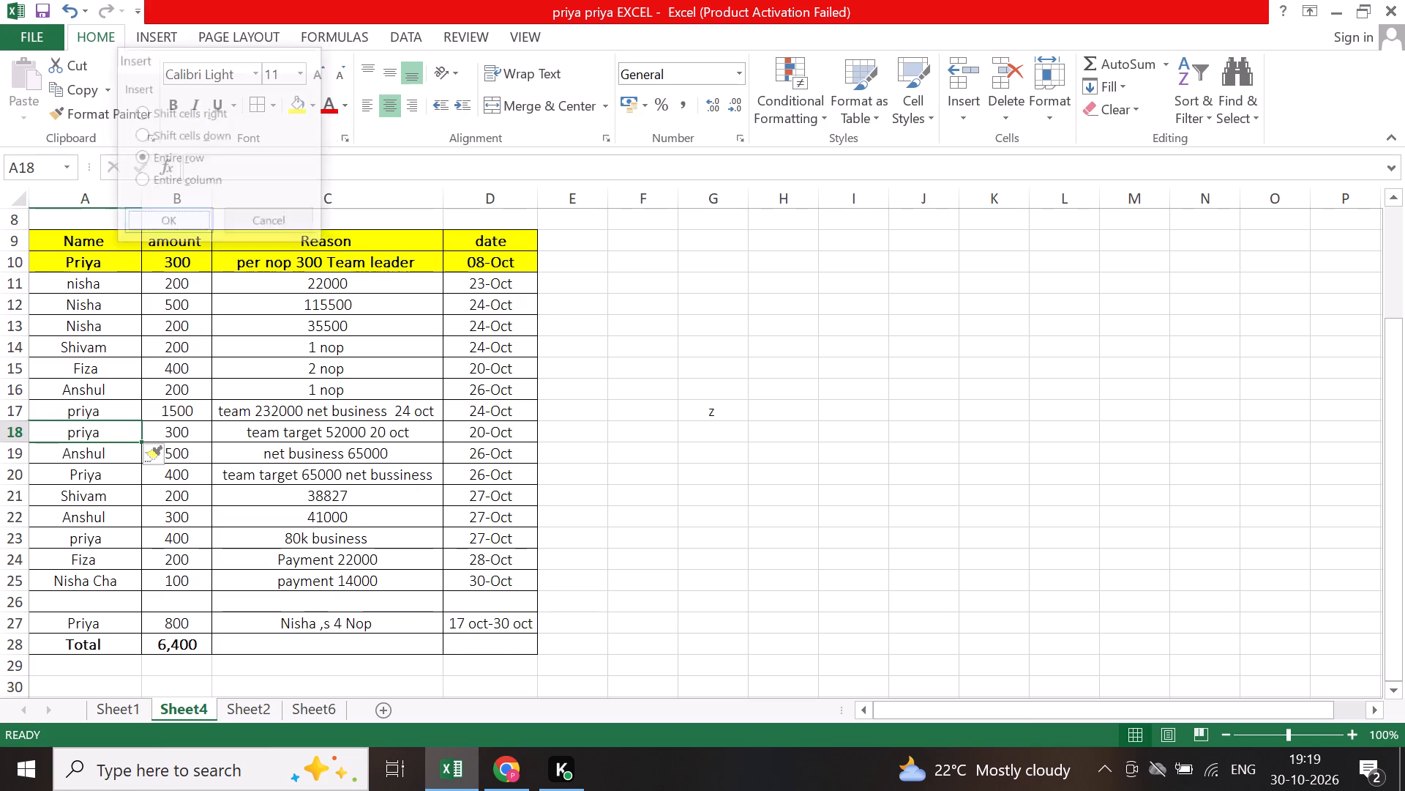
Fill the new row 18 with name Priya, amount 300 and reason "per nop 300 Team leader".
text(Priya)
key(space)
key(Right)
text(300)
key(Right)
text(per NOp)
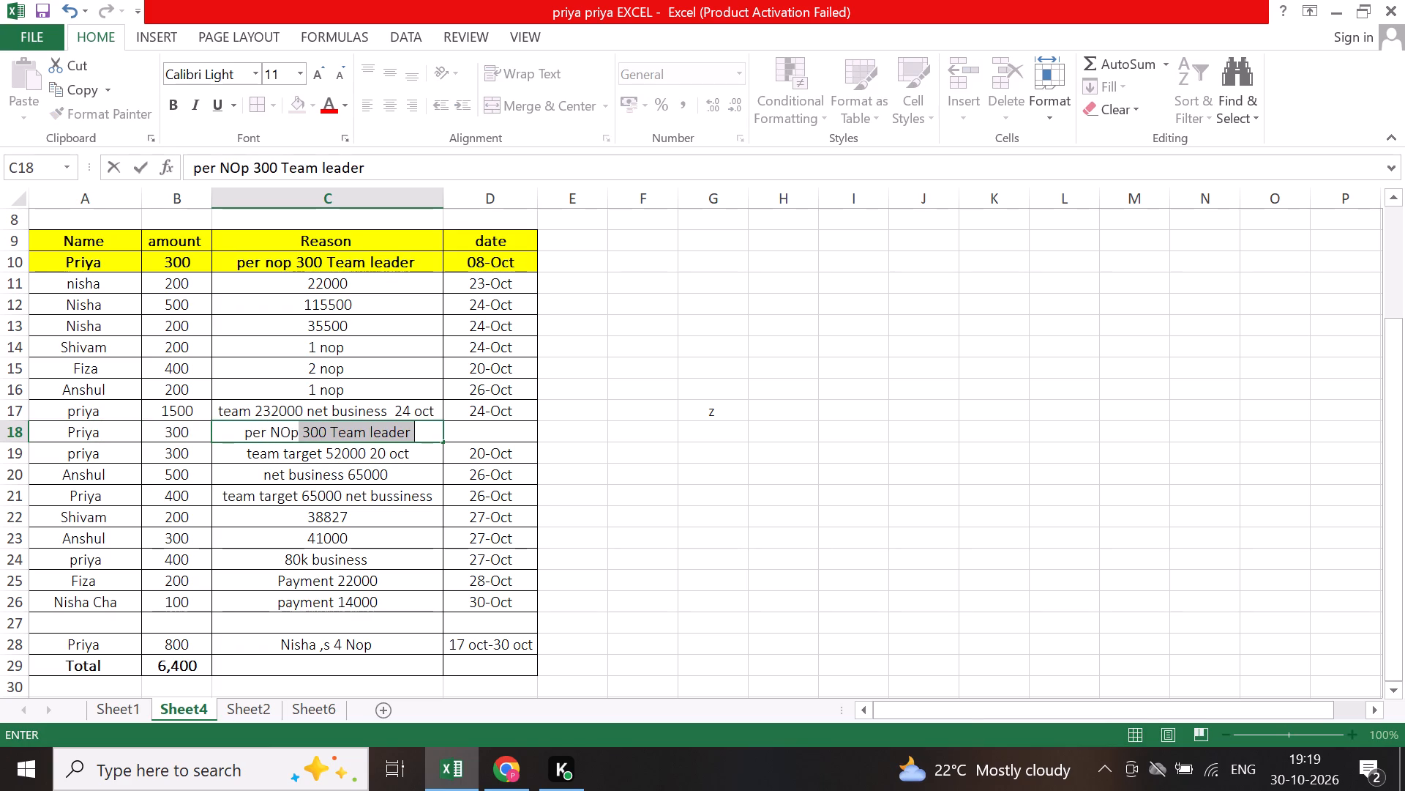
key(space)
key(Right)
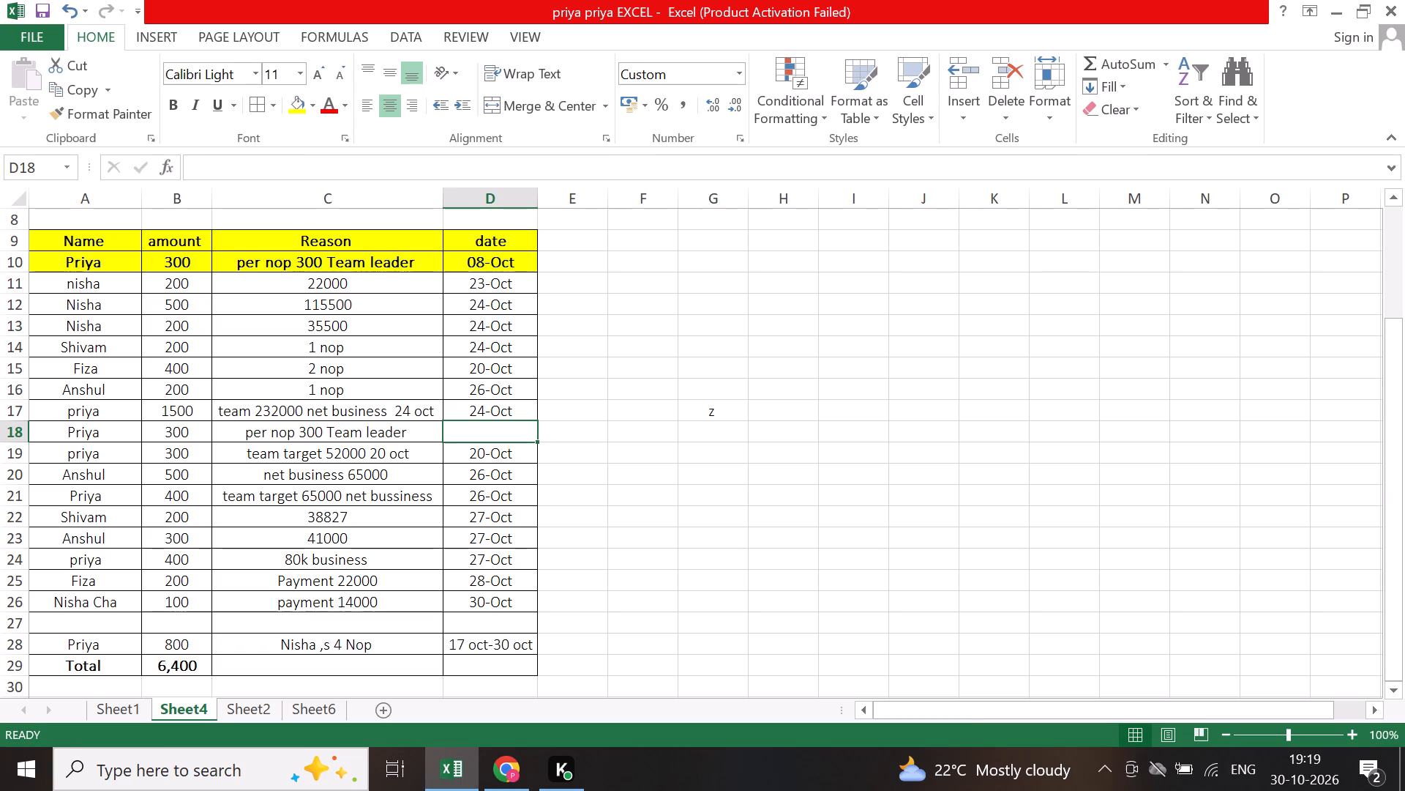
Recheck the record's date in Chrome and enter 24 oct as the date in D18 of the Excel table.
click(512, 781)
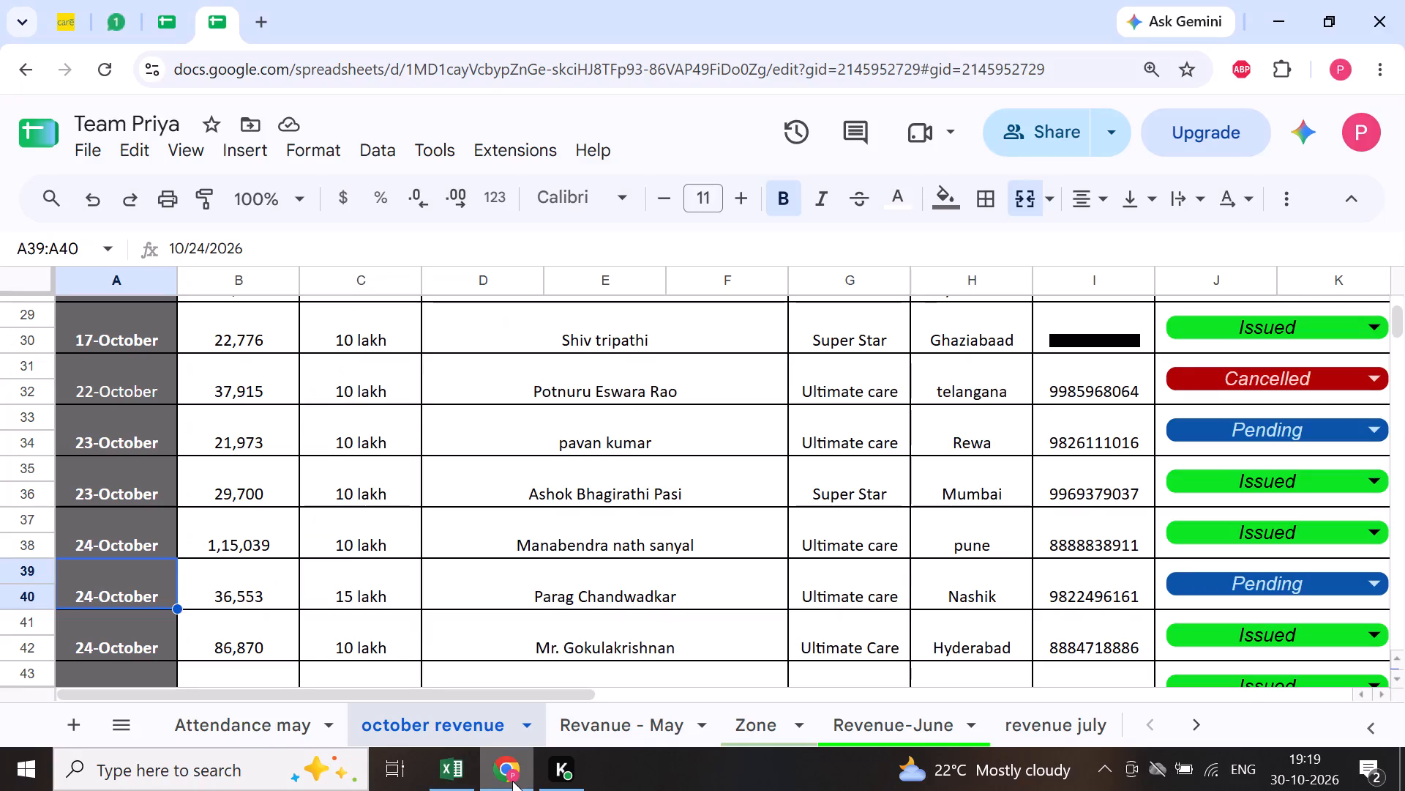
click(512, 781)
click(512, 781)
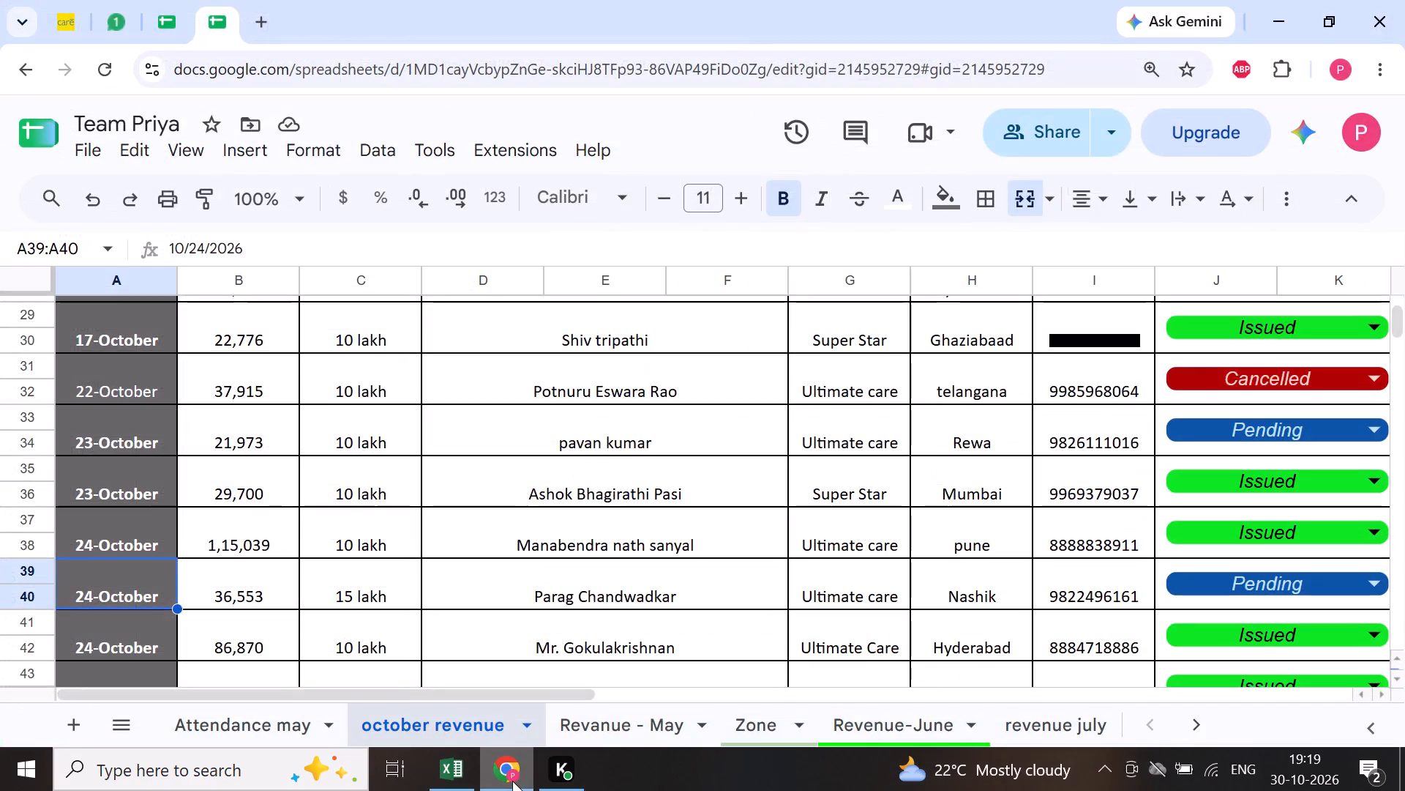
click(512, 781)
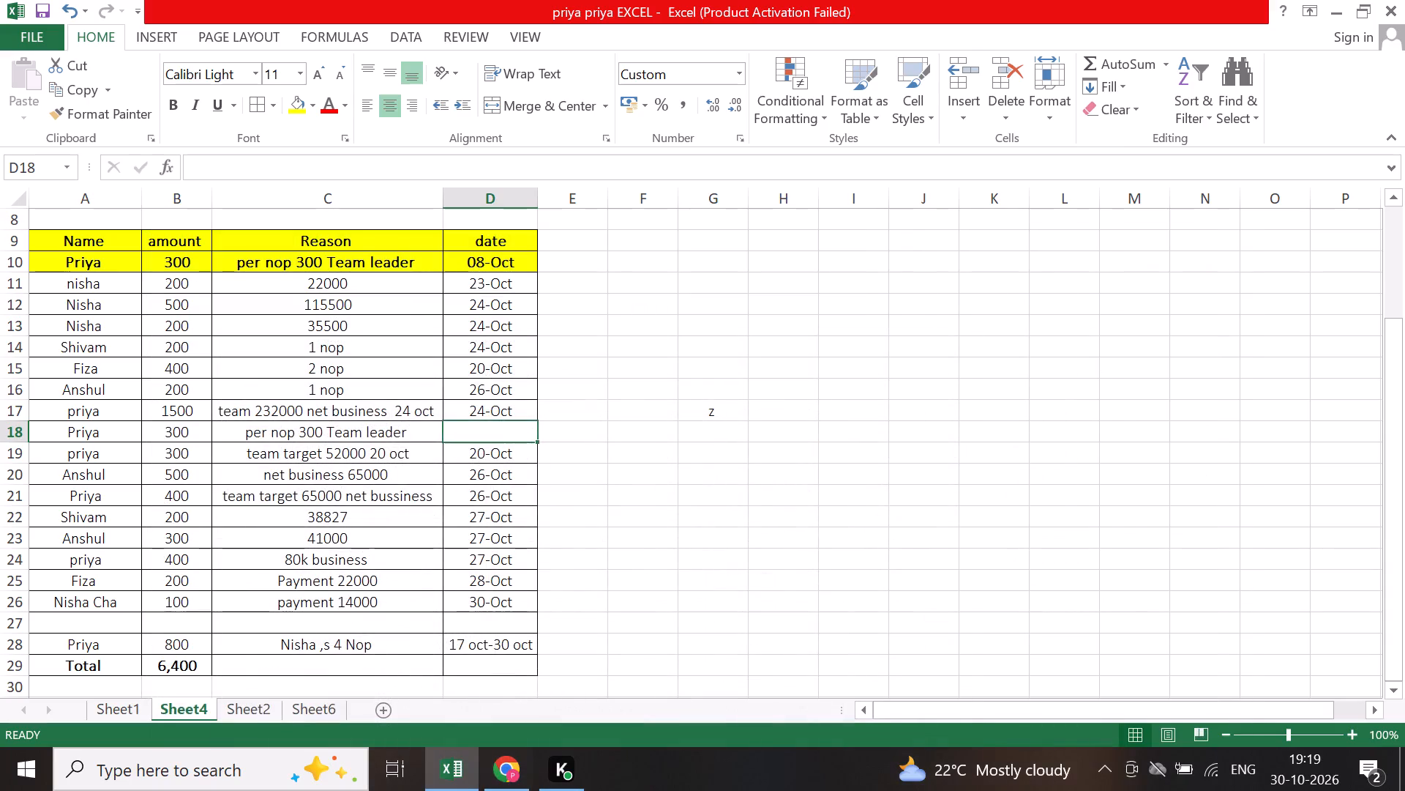
text(24 oct)
key(space)
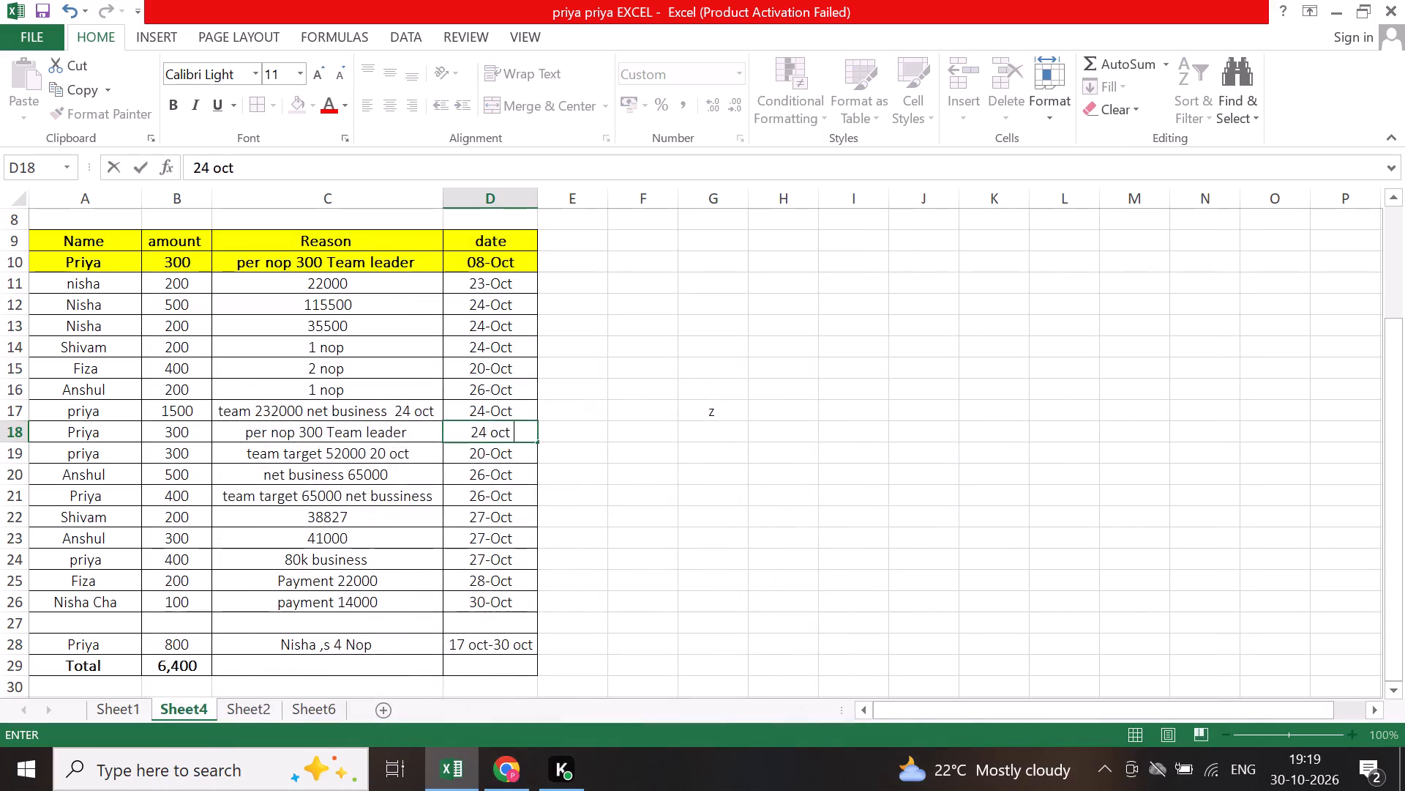
click(604, 440)
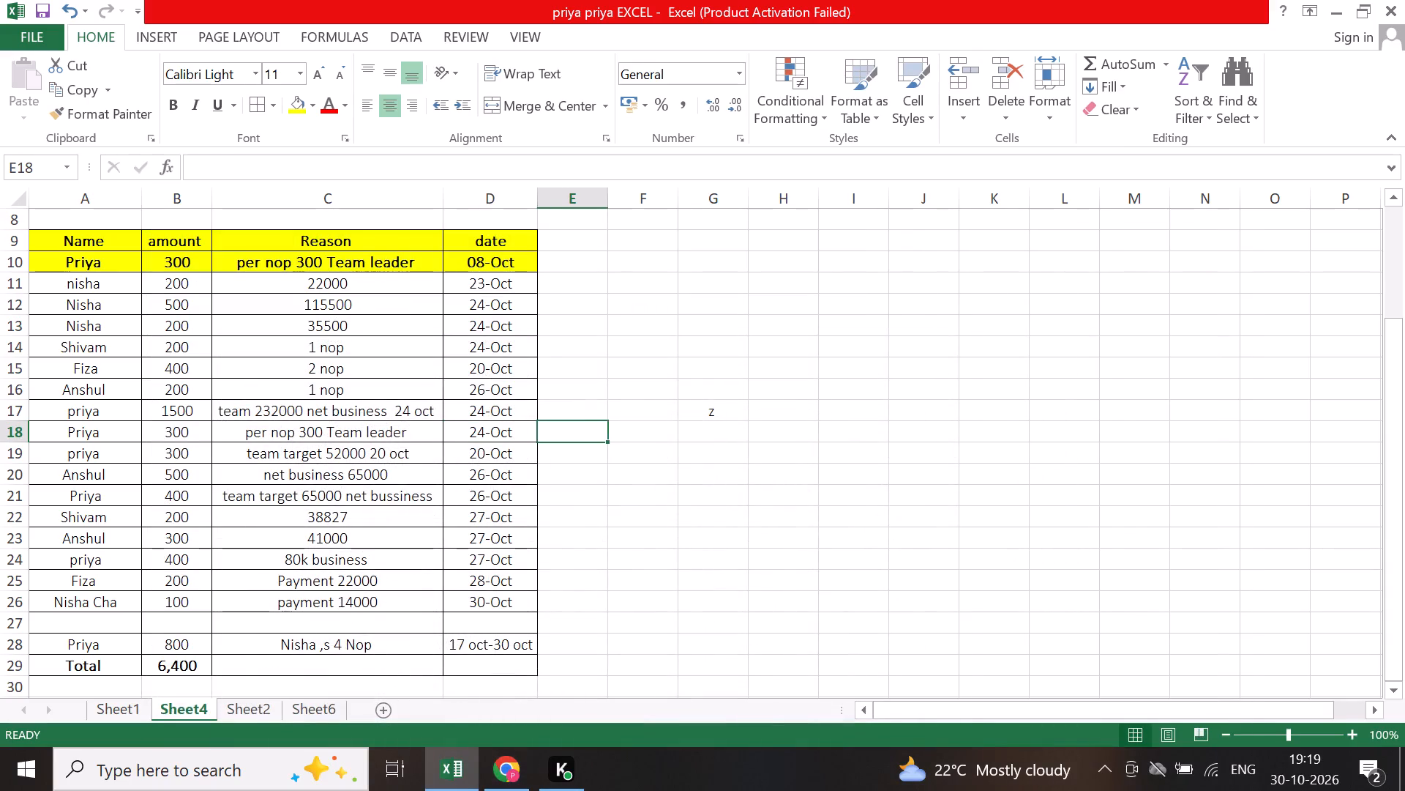
Replace the total amount in B29 with 7000.
click(206, 667)
key(BackSpace)
text(700)
key(0)
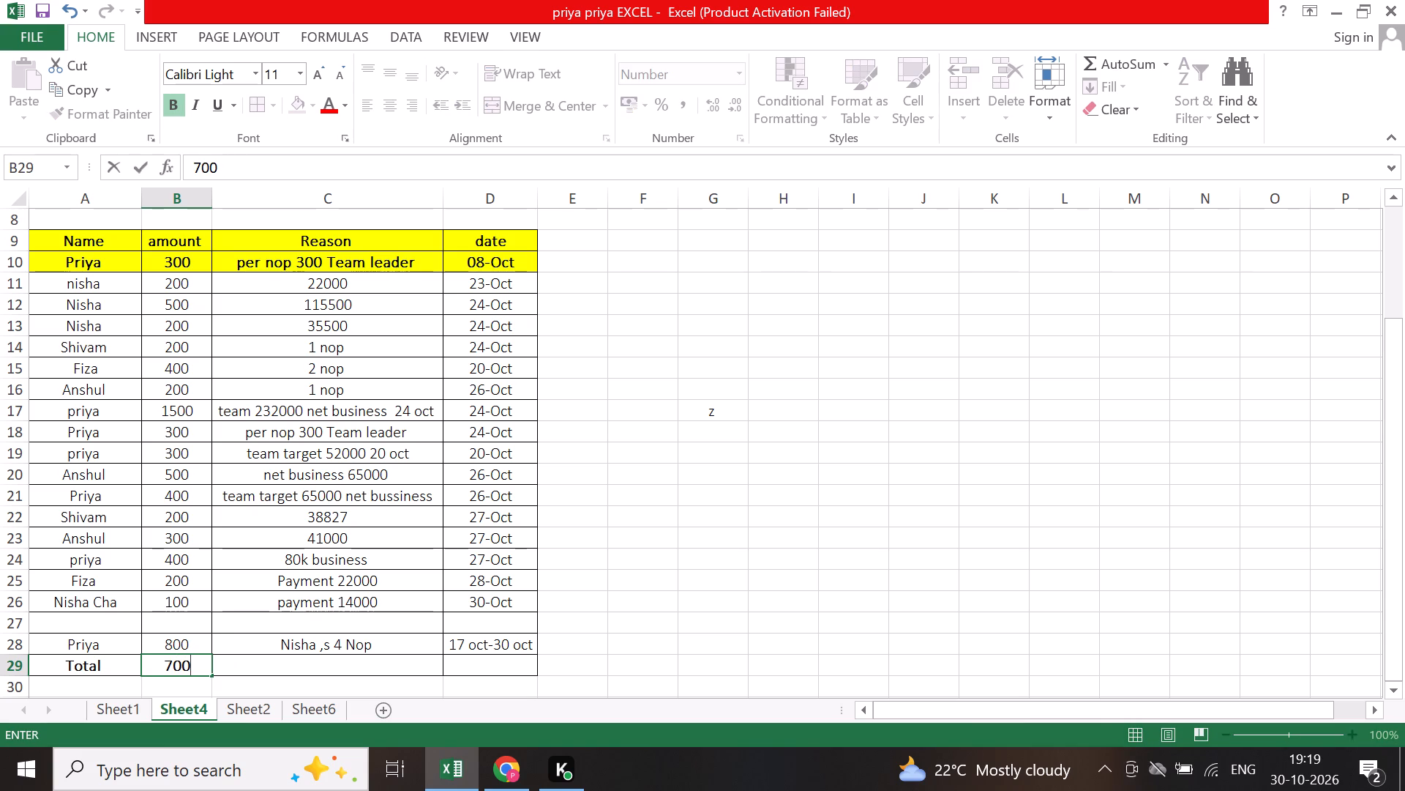
key(Right)
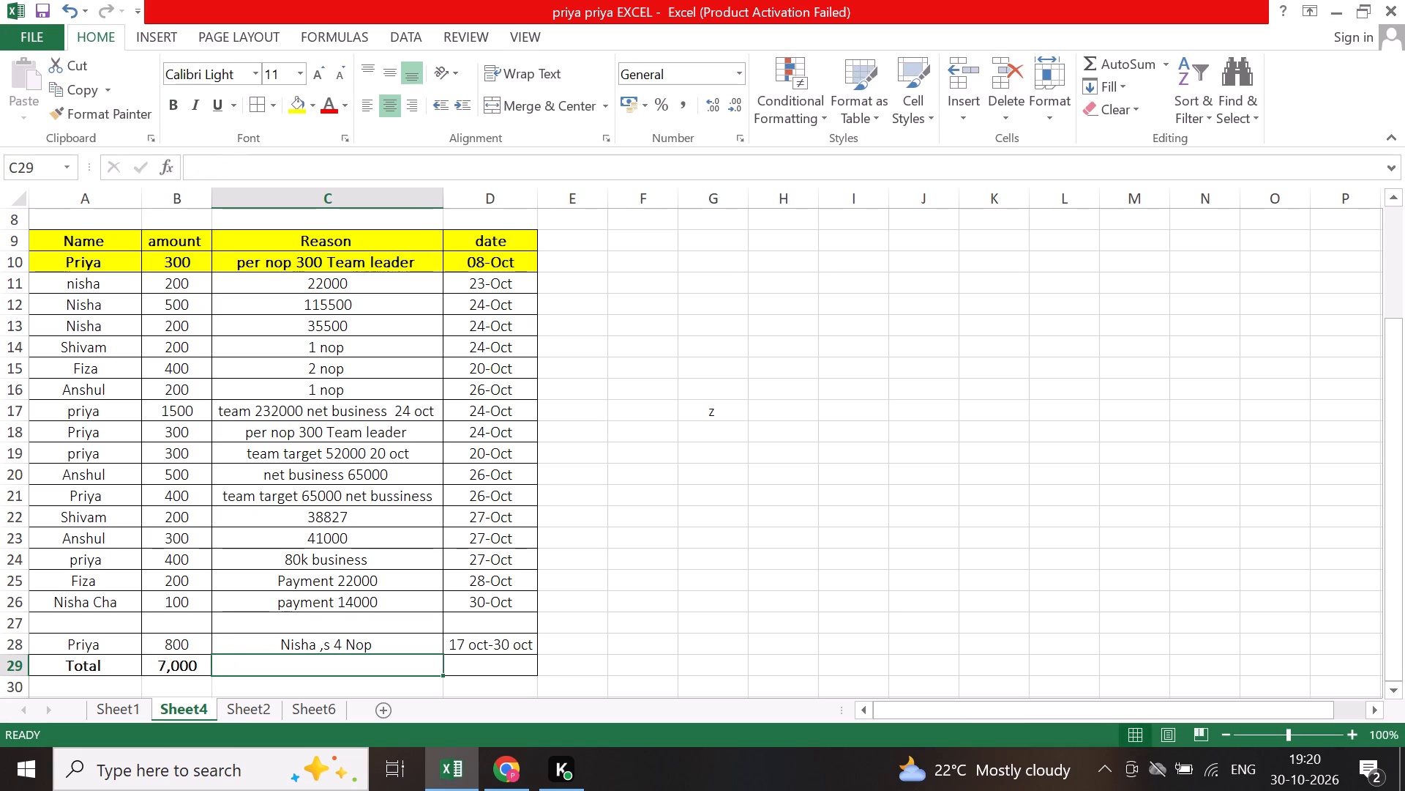
Delete the entire blank row 27 above Priya's "Nisha ,s 4 Nop" entry.
click(101, 622)
right_click(101, 622)
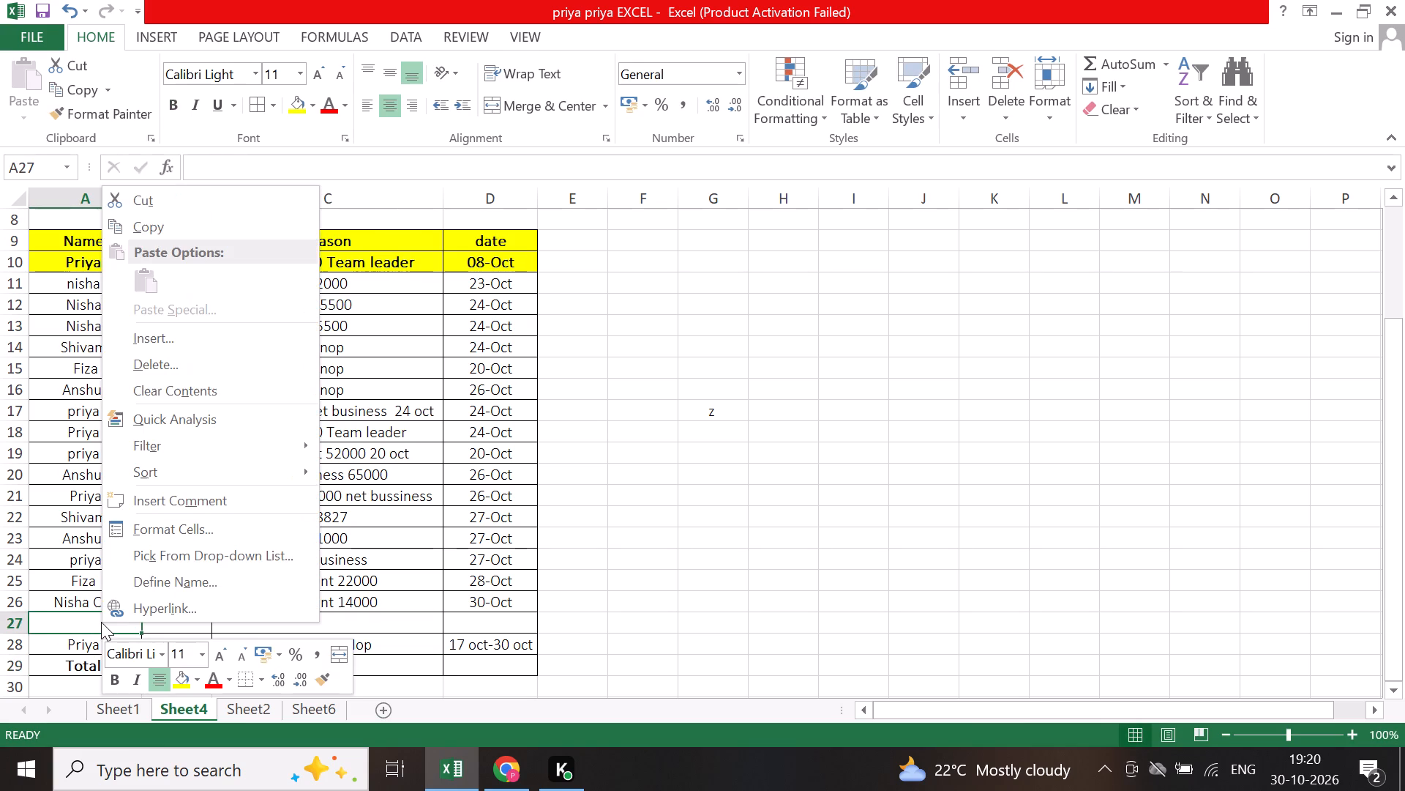
click(481, 645)
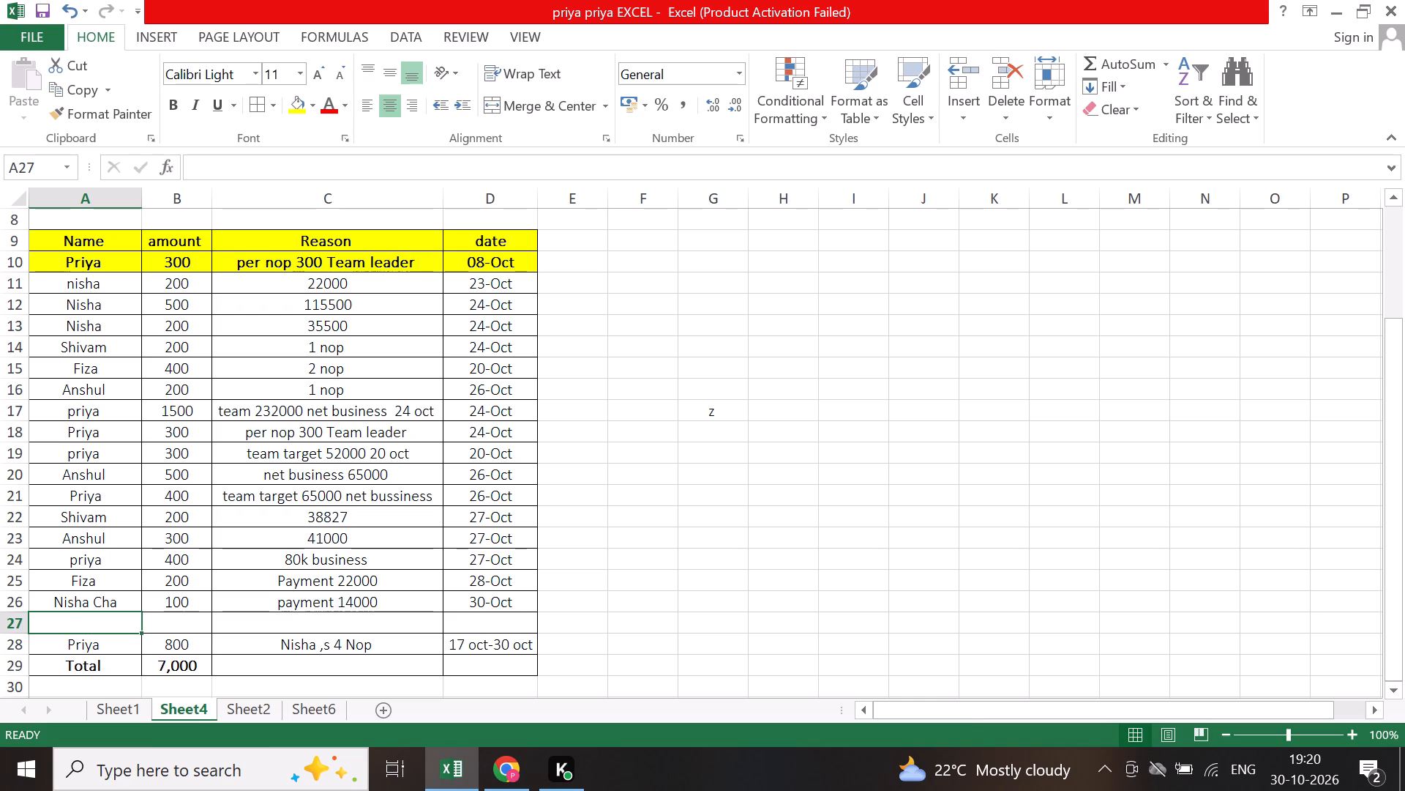
click(100, 625)
right_click(100, 625)
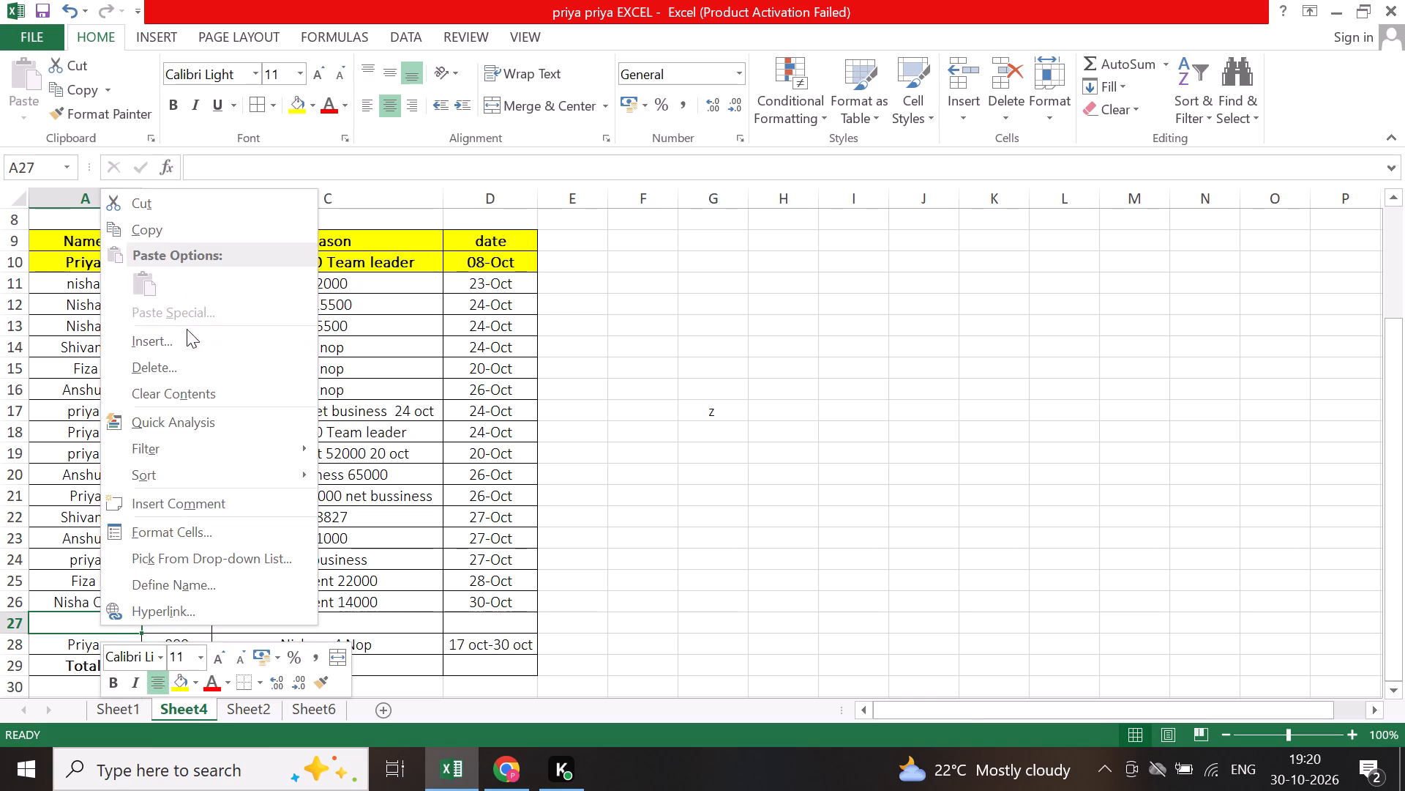
click(165, 367)
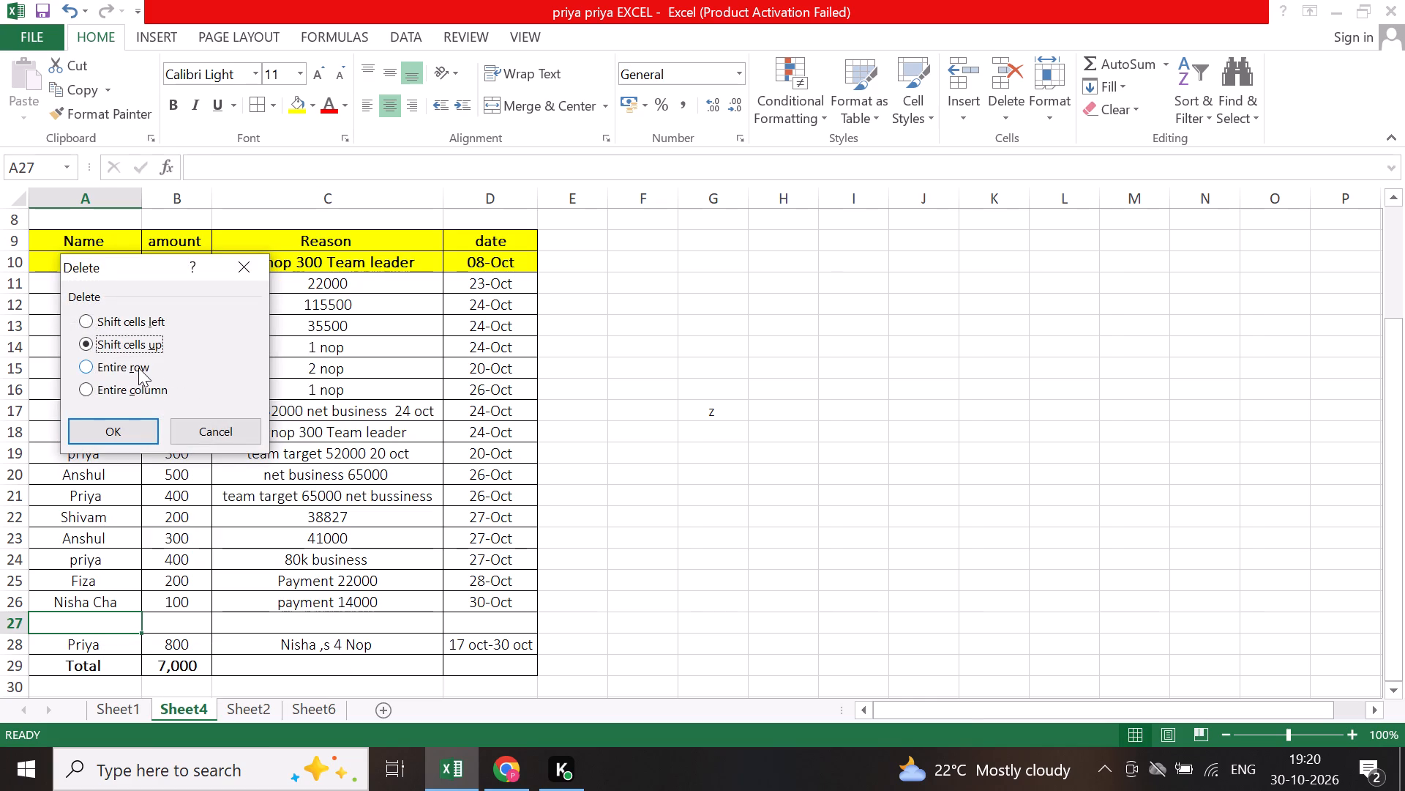
click(138, 368)
click(121, 430)
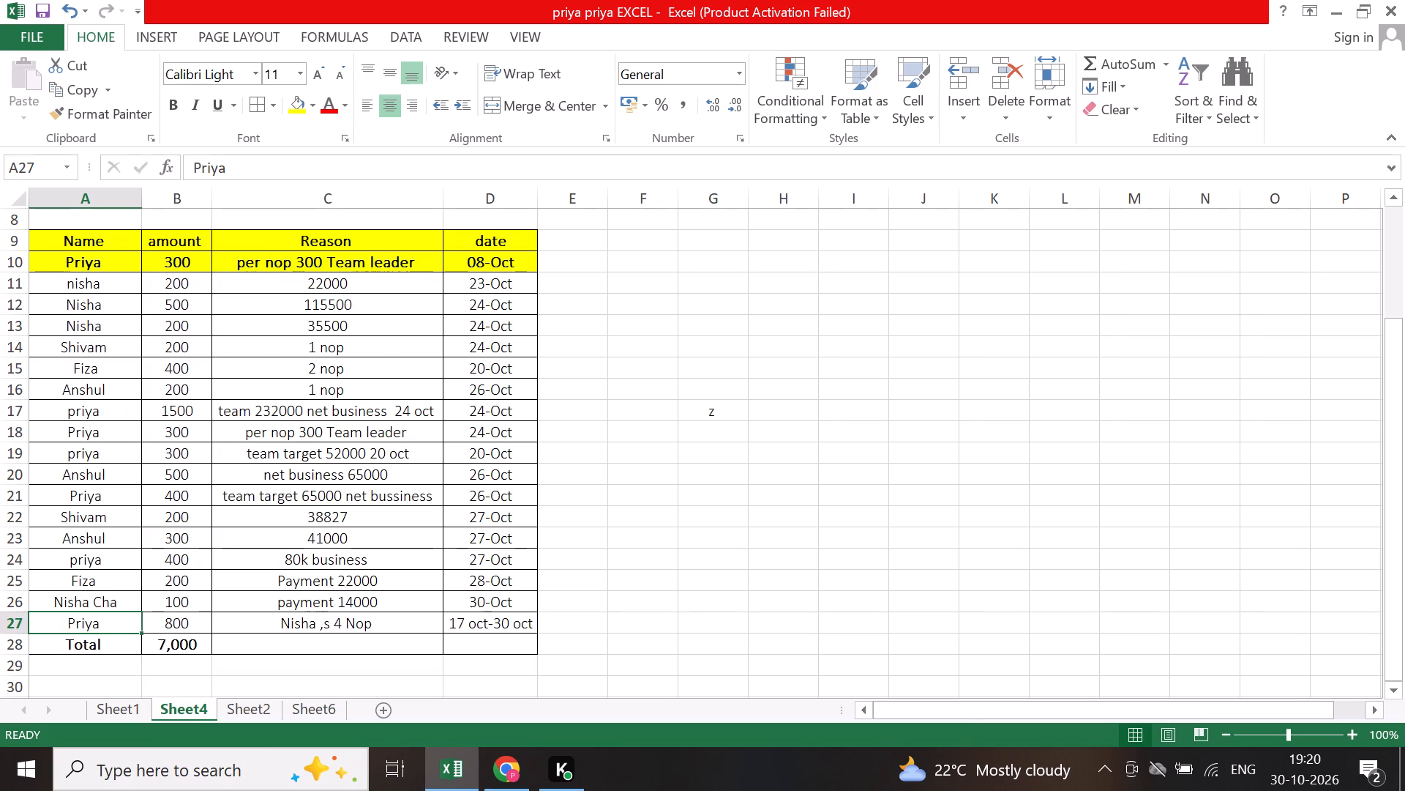
Change the fill colour of Priya's 08-Oct entry, A10:D10, to white.
click(81, 267)
key(shift+Right)
key(shift+Right)
key(shift+Right)
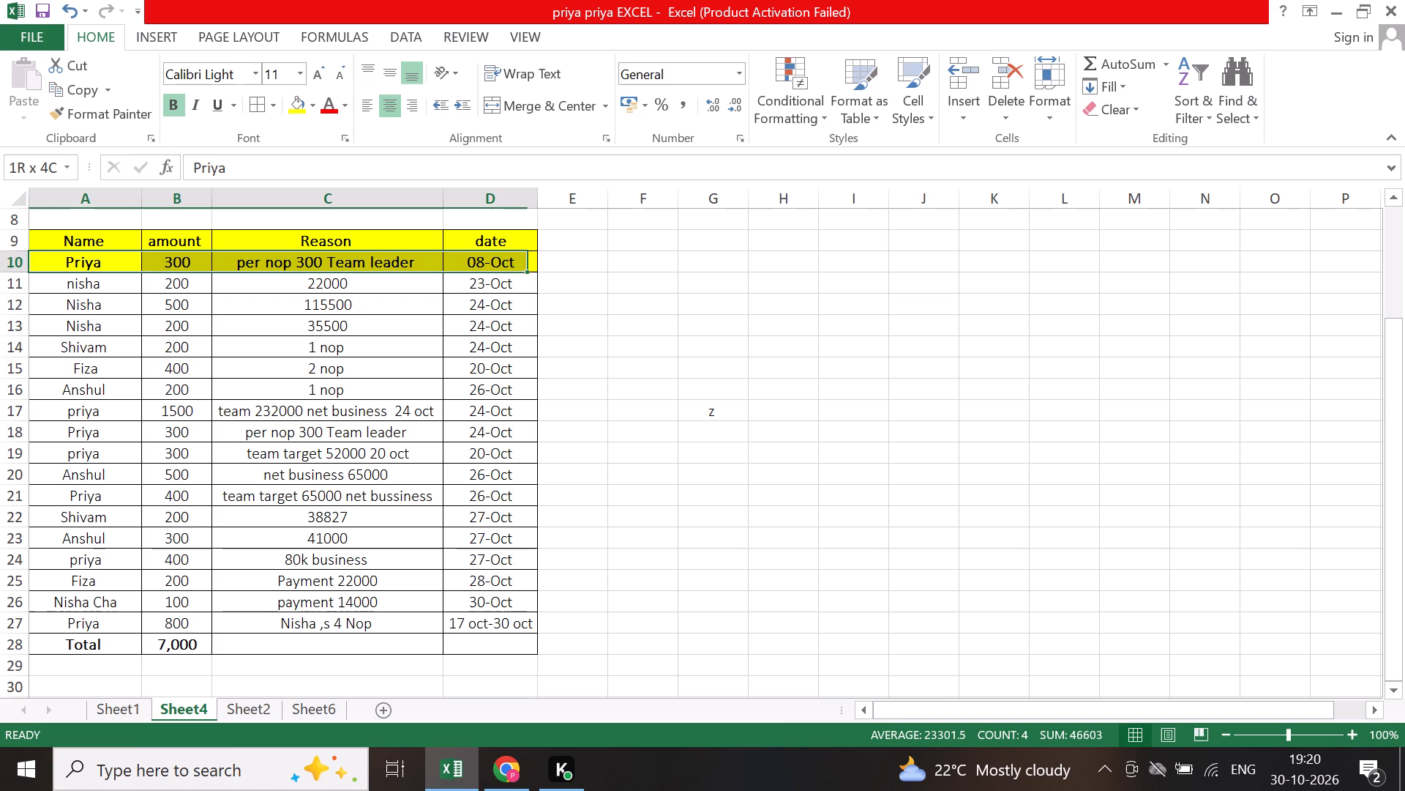
click(315, 102)
click(295, 154)
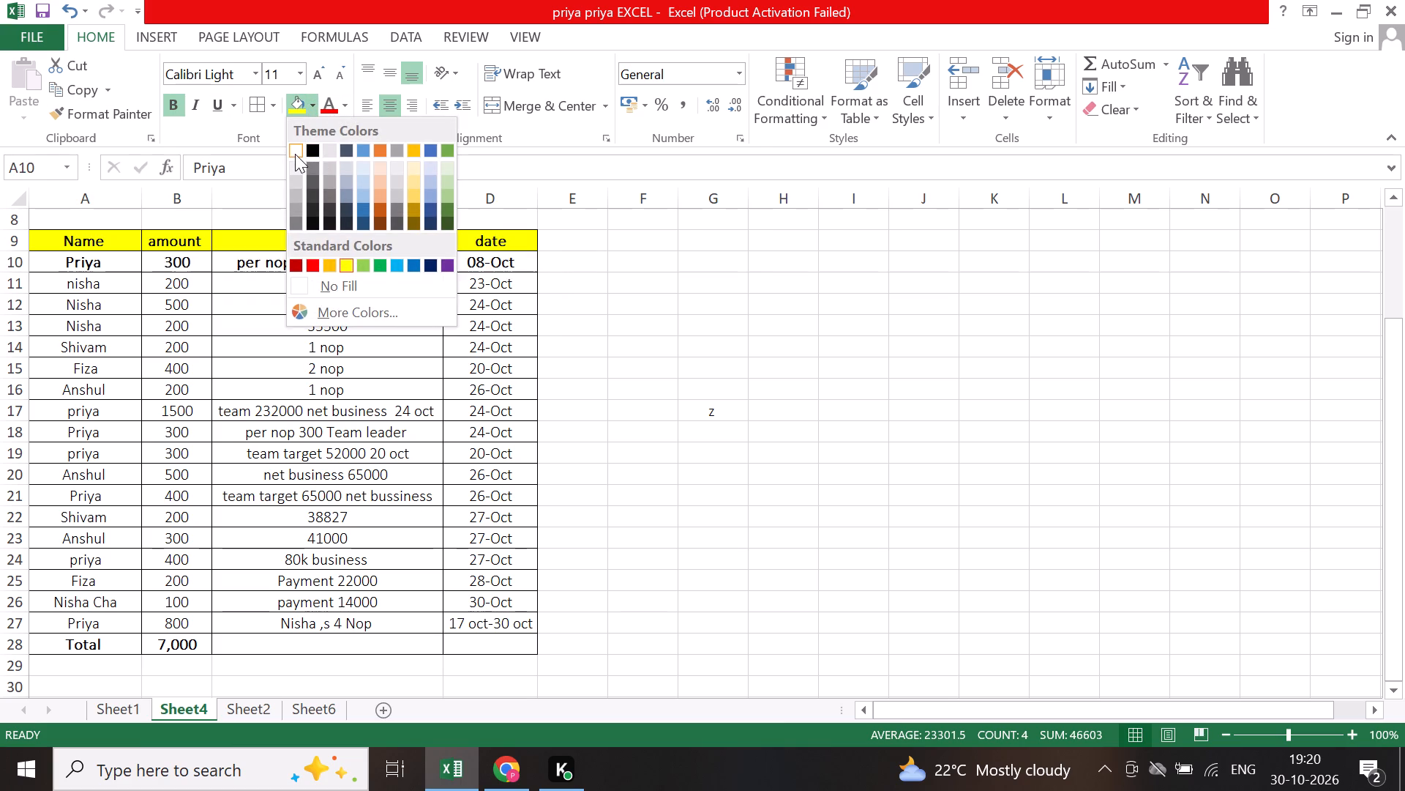
Remove the bold formatting from Priya's 08-Oct entry, A10:D10.
click(71, 273)
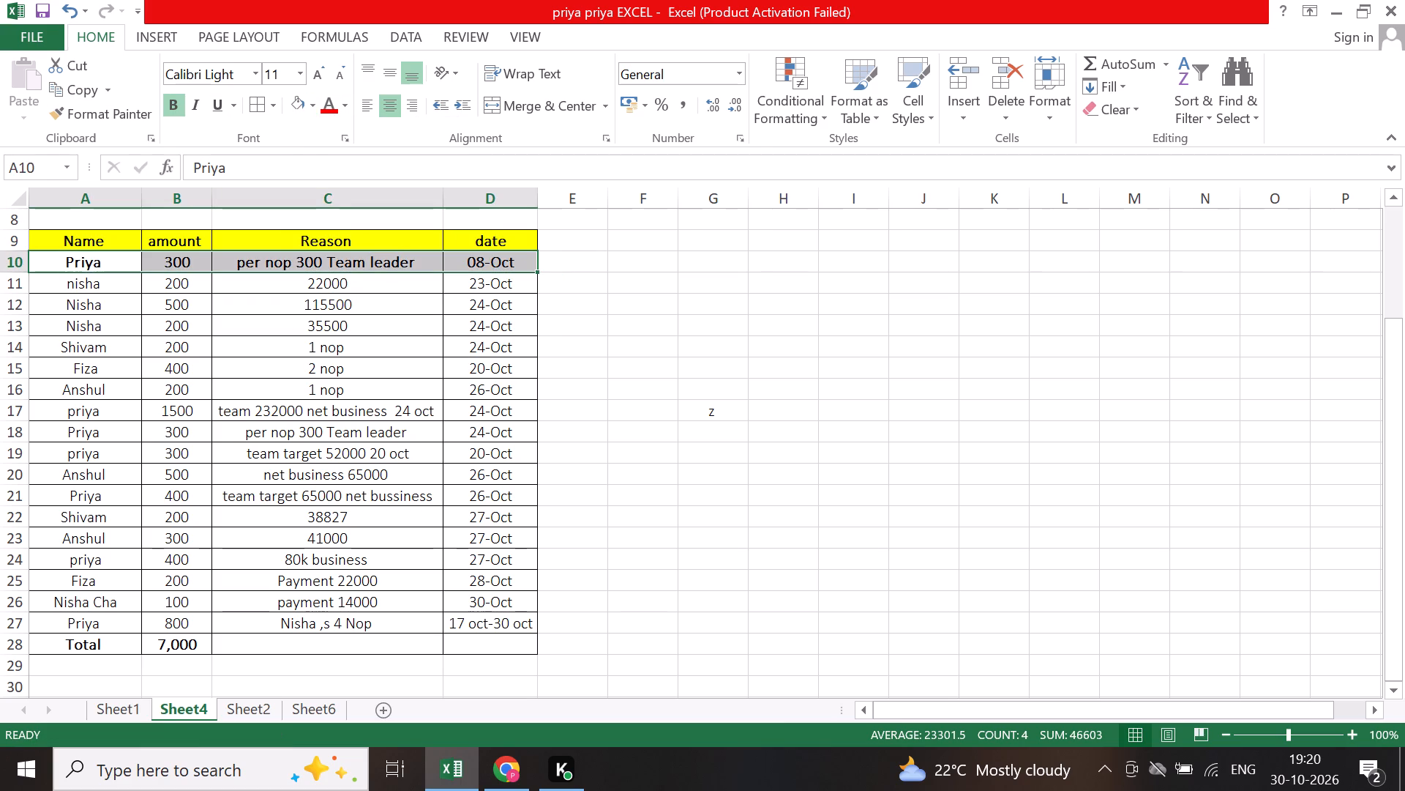
key(Down)
key(Up)
key(shift+Right)
key(shift+Right)
key(shift+Right)
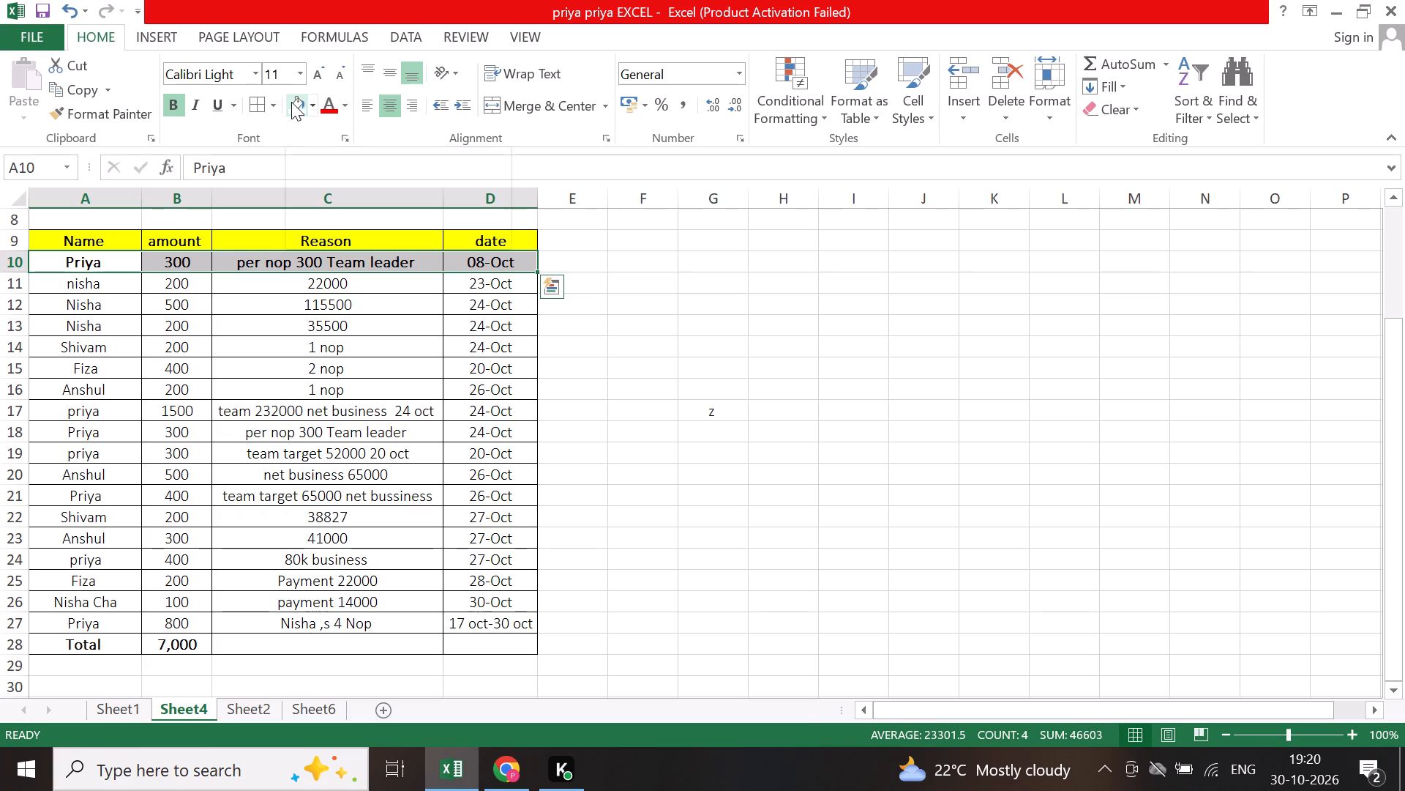
click(341, 104)
click(659, 427)
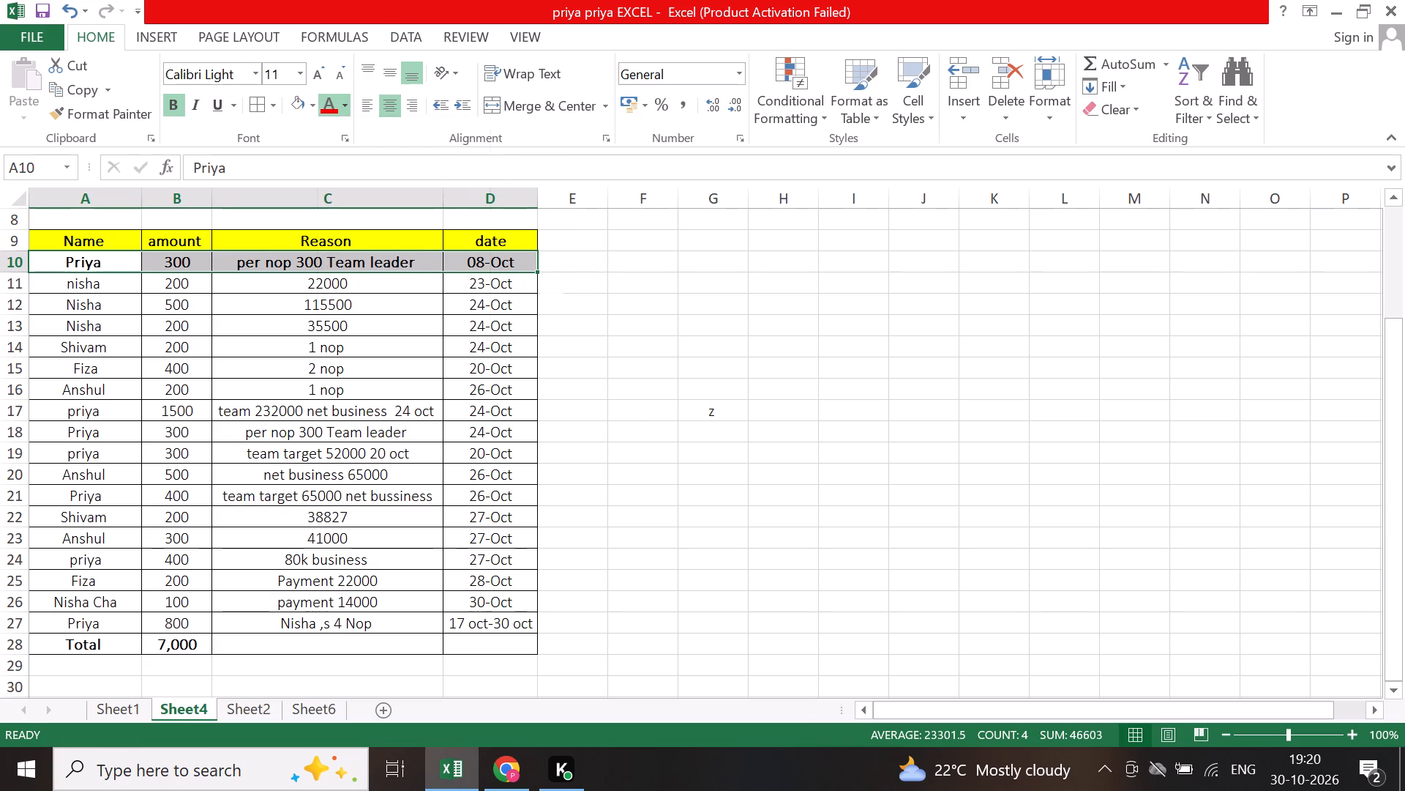
click(301, 112)
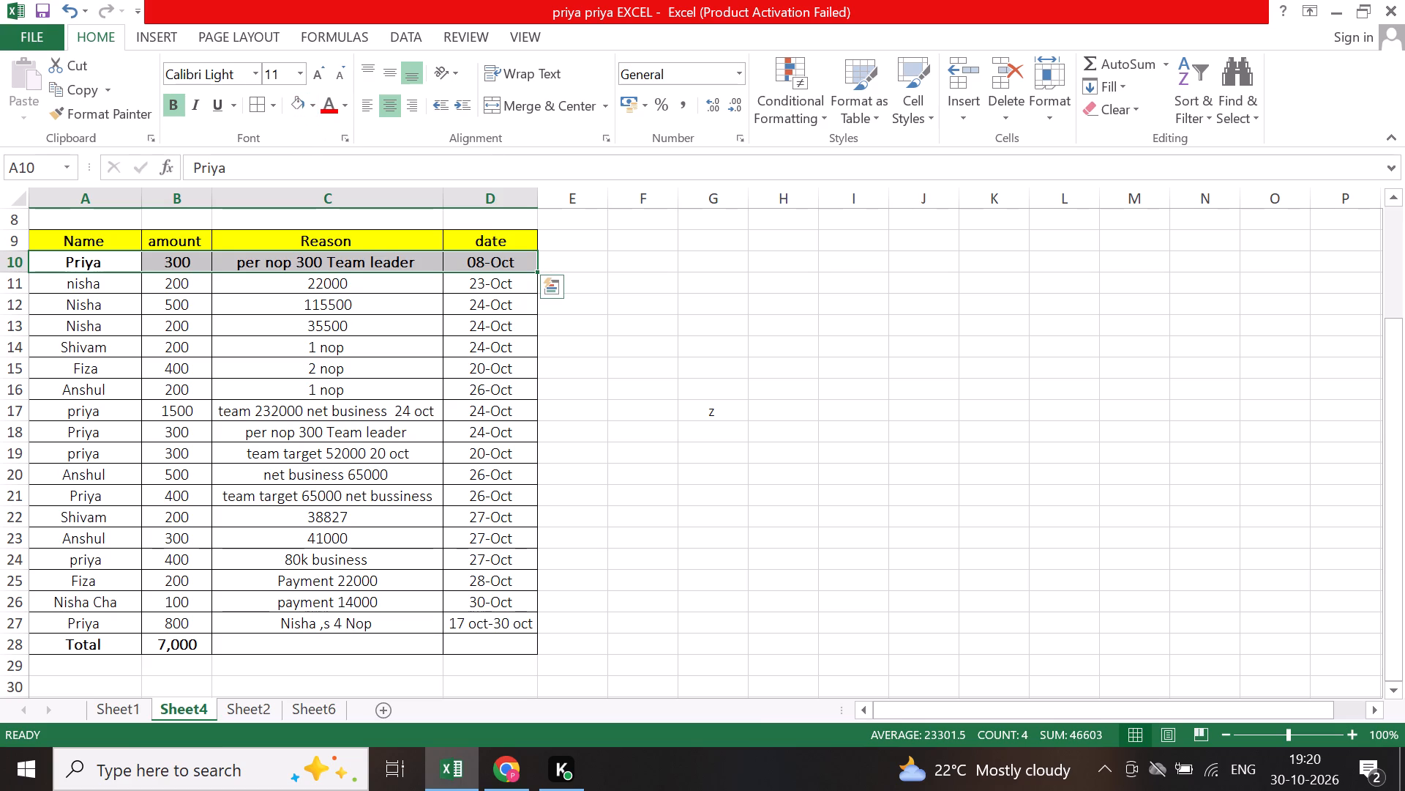
key(ctrl+b)
Review the incentive amounts in column B one by one, from Priya's 08-Oct entry in row 10 down to Shivam's 27-Oct entry.
click(216, 478)
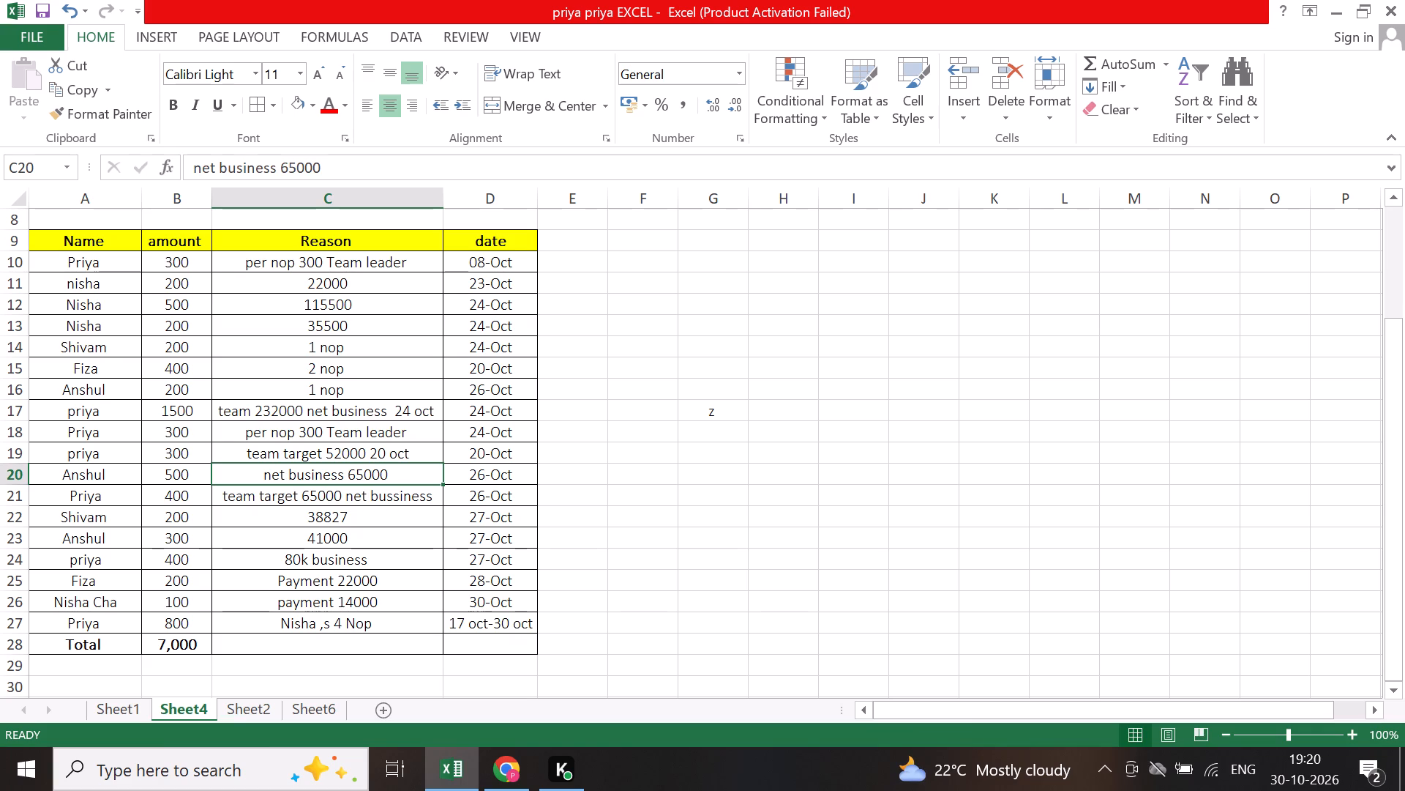
key(Up)
key(Up)
key(Up)
key(Up)
key(Up)
key(Up)
key(Up)
key(Up)
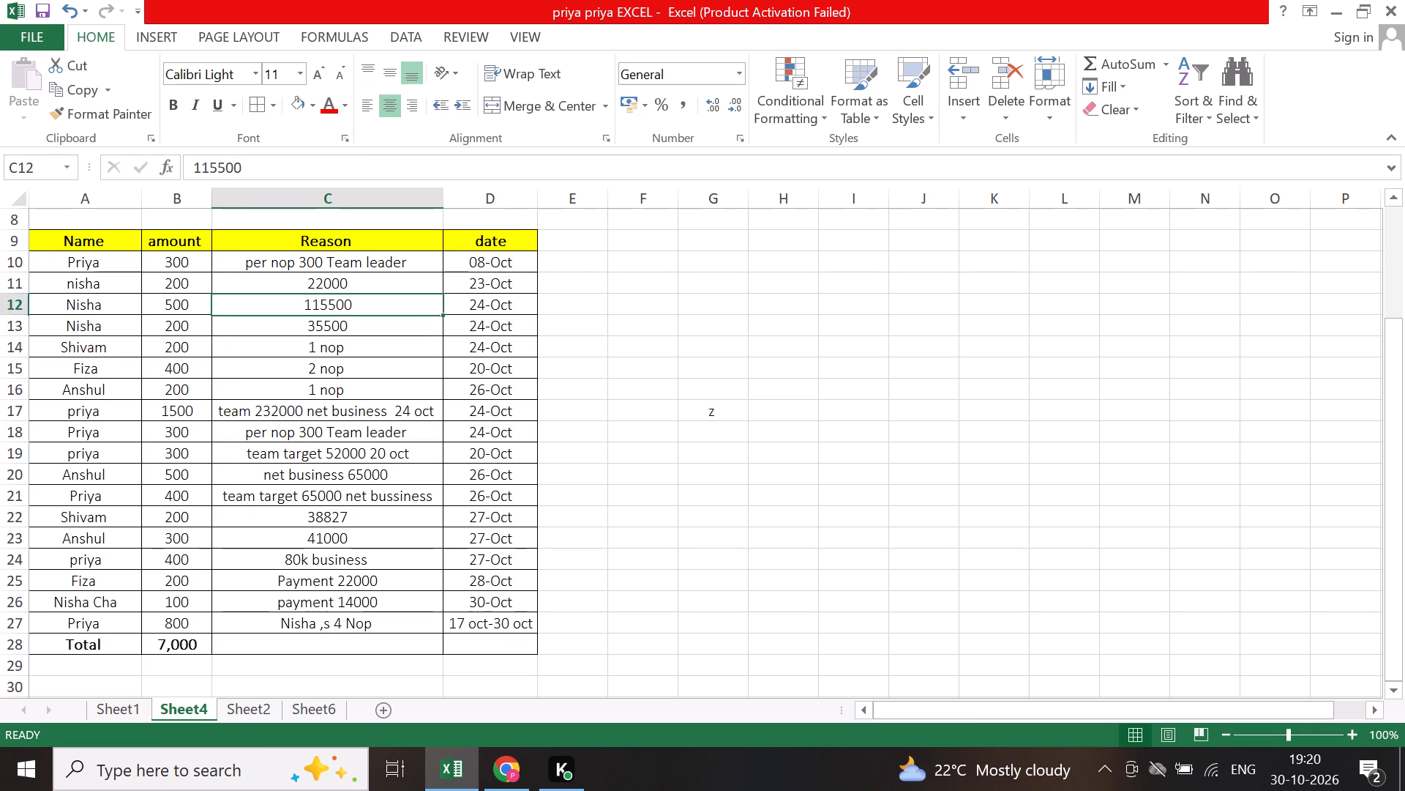
key(Up)
key(Up)
key(Left)
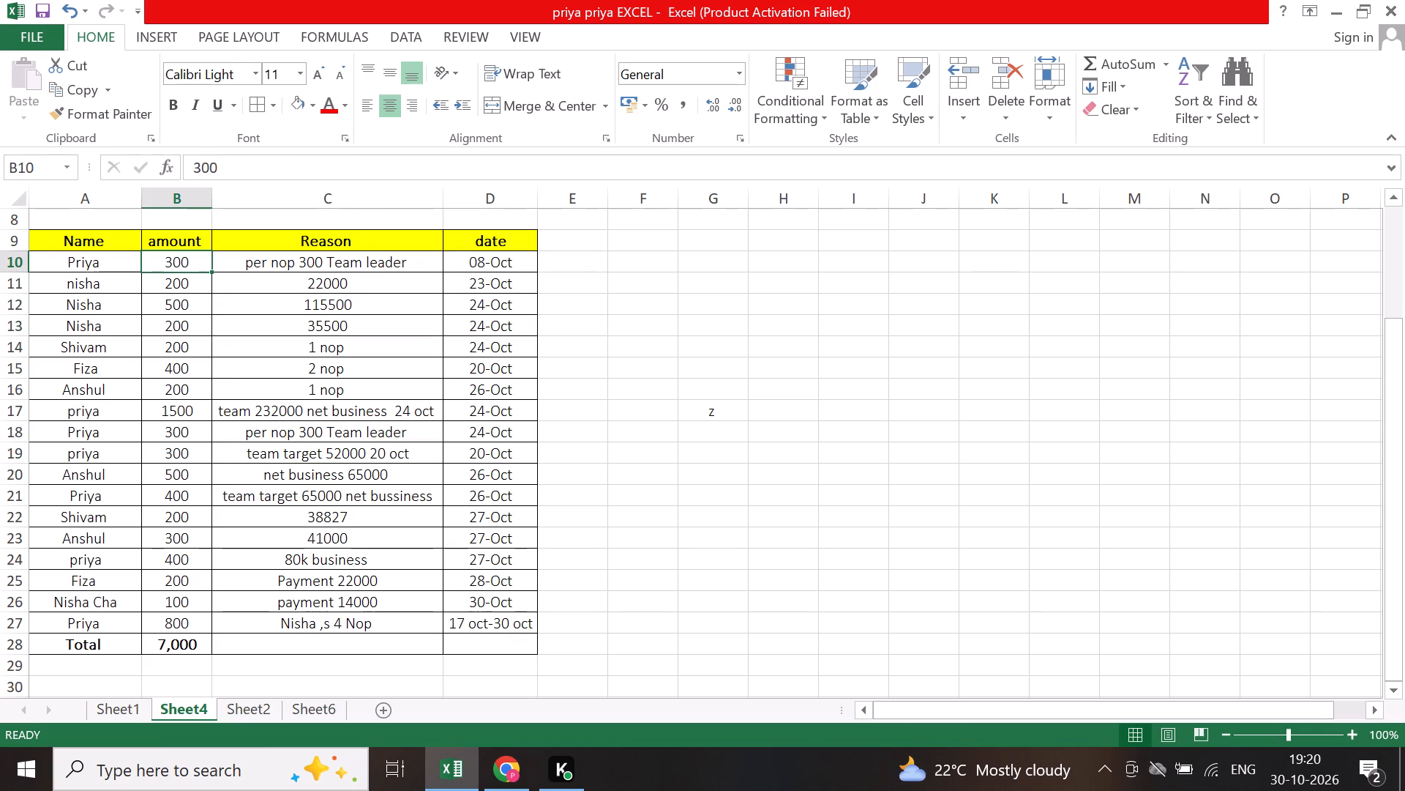
key(Down)
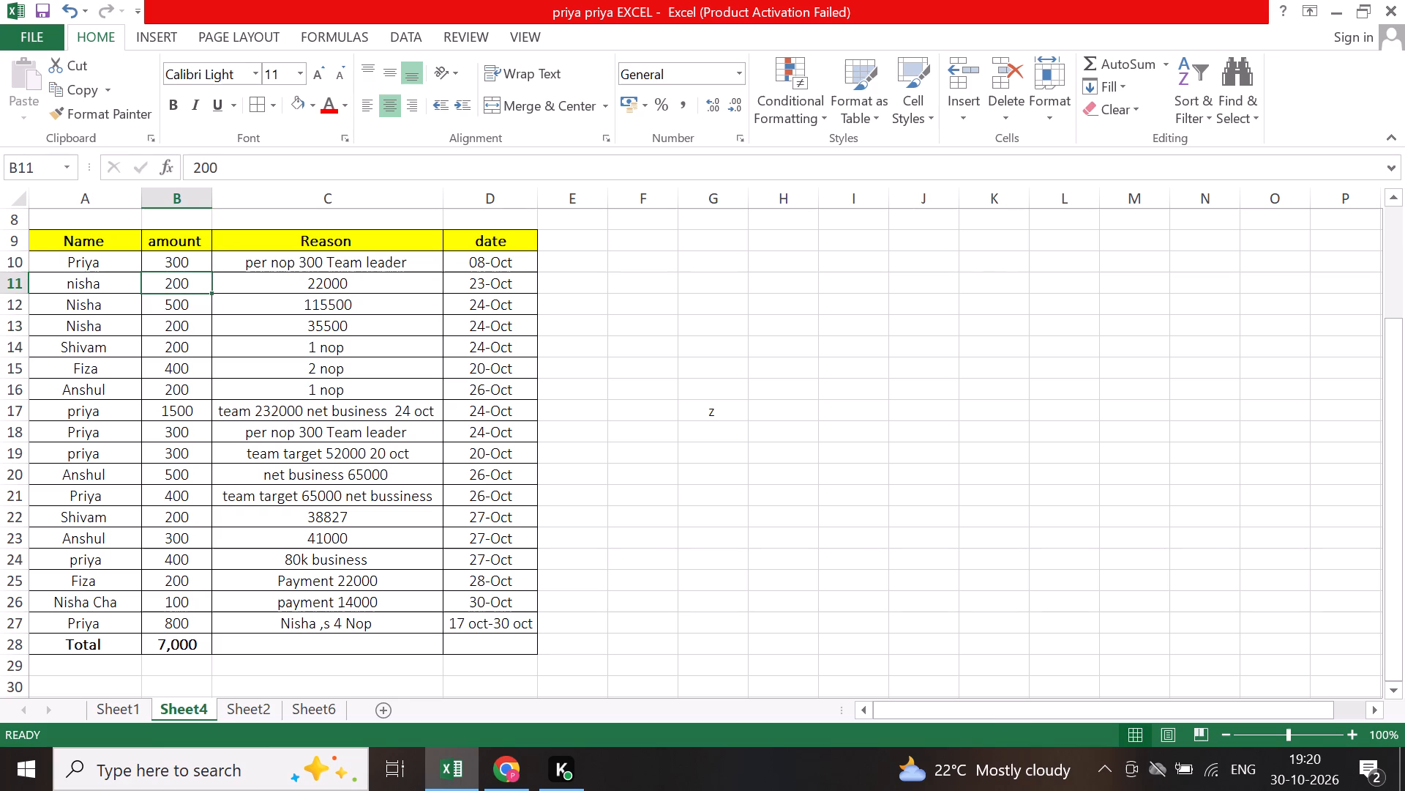
key(Down)
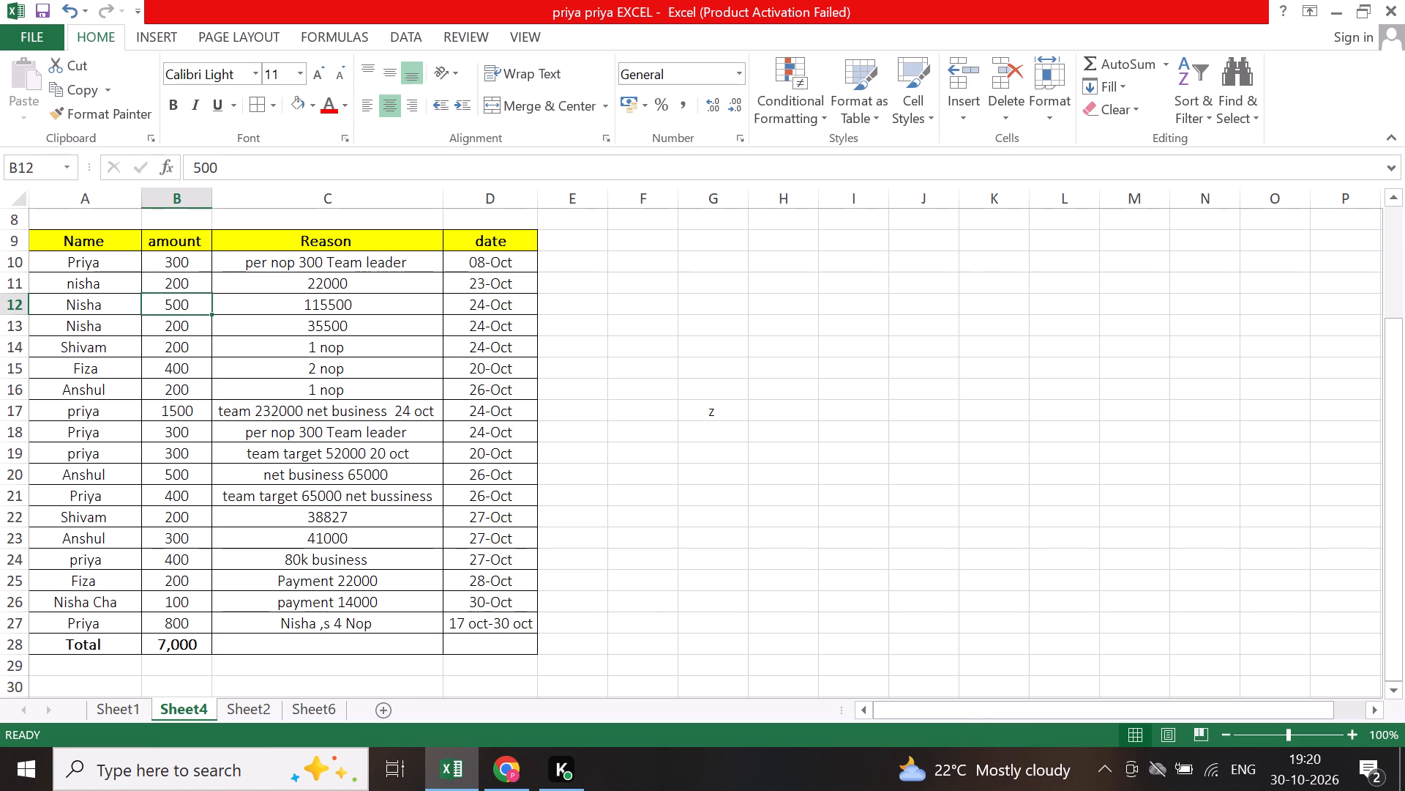
key(Down)
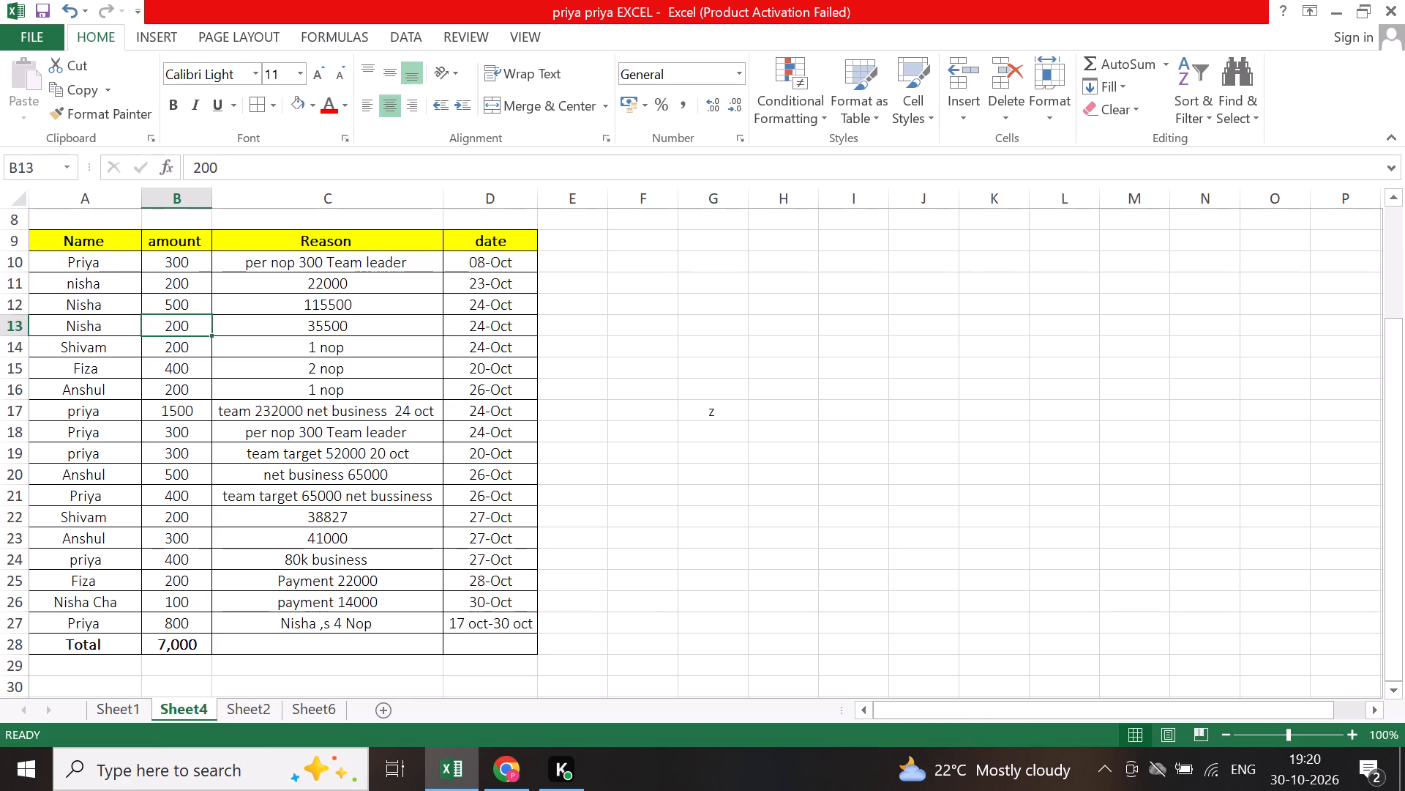
key(Down)
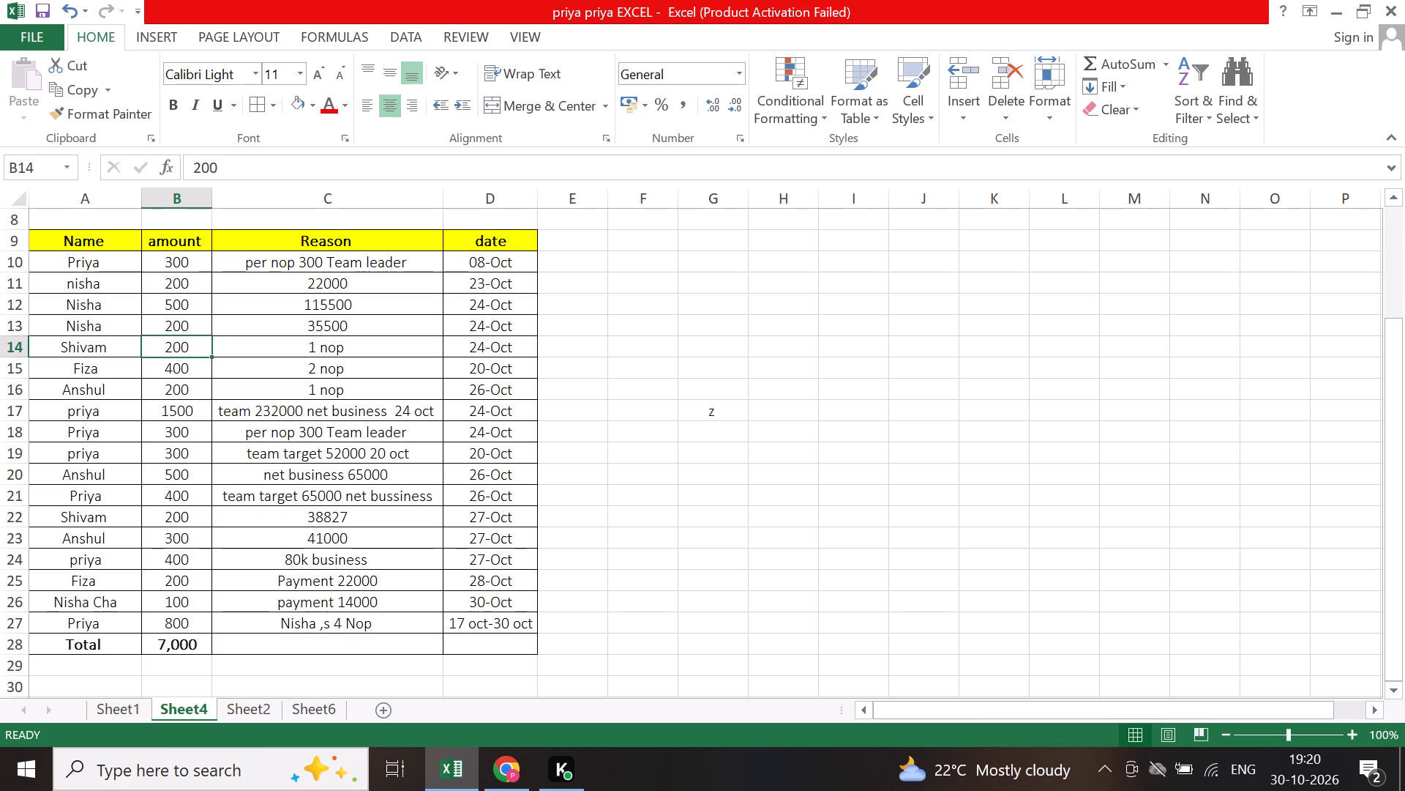
key(Down)
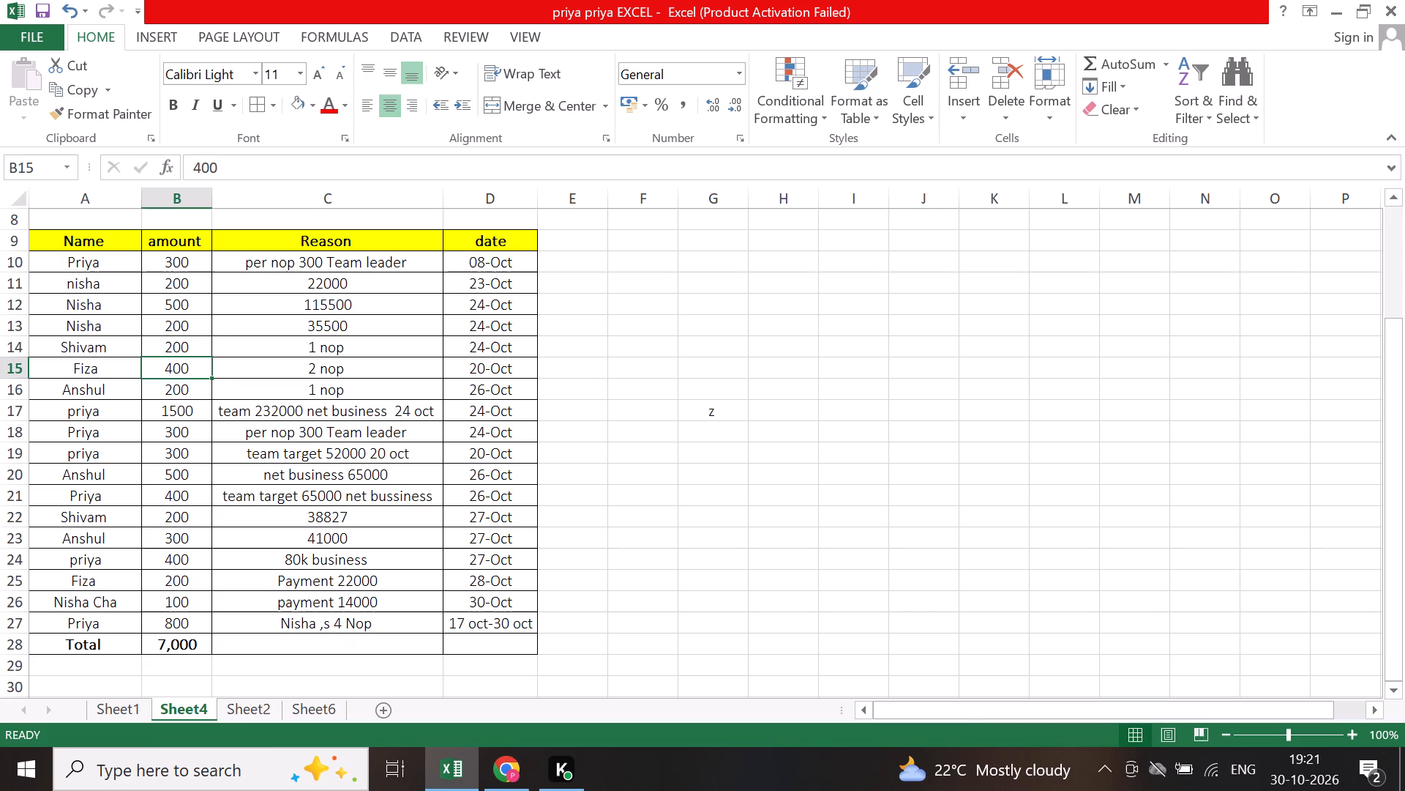
key(Down)
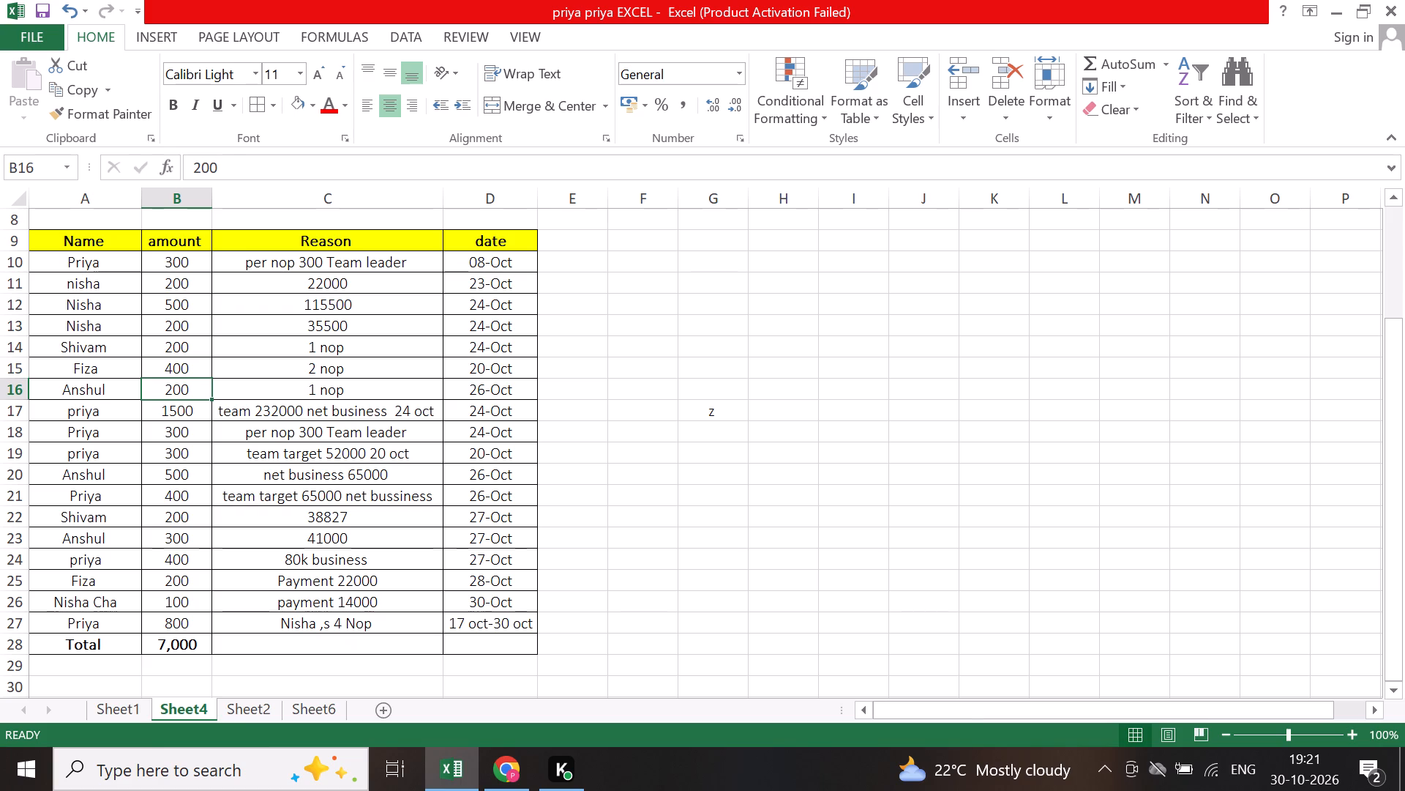
key(Down)
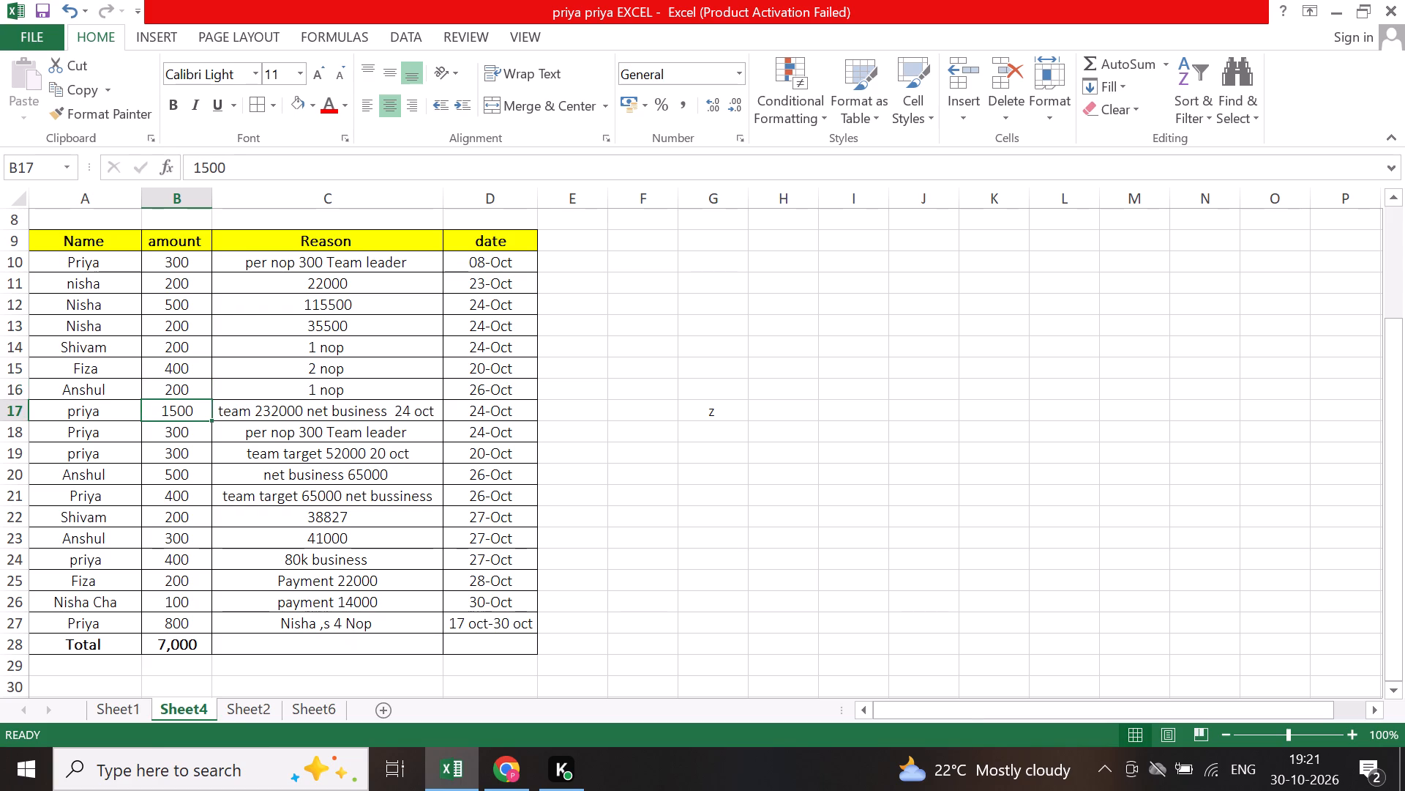
key(Down)
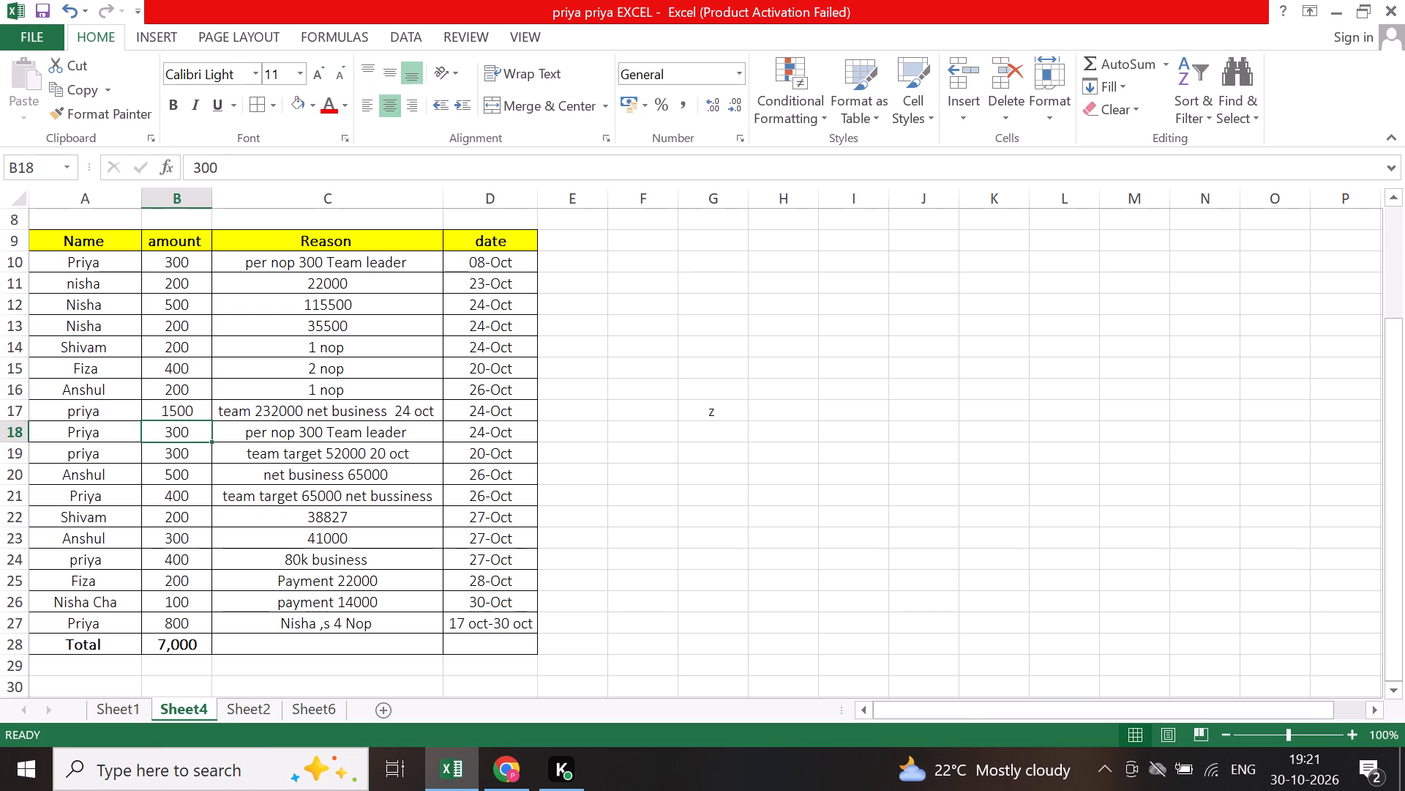
key(Down)
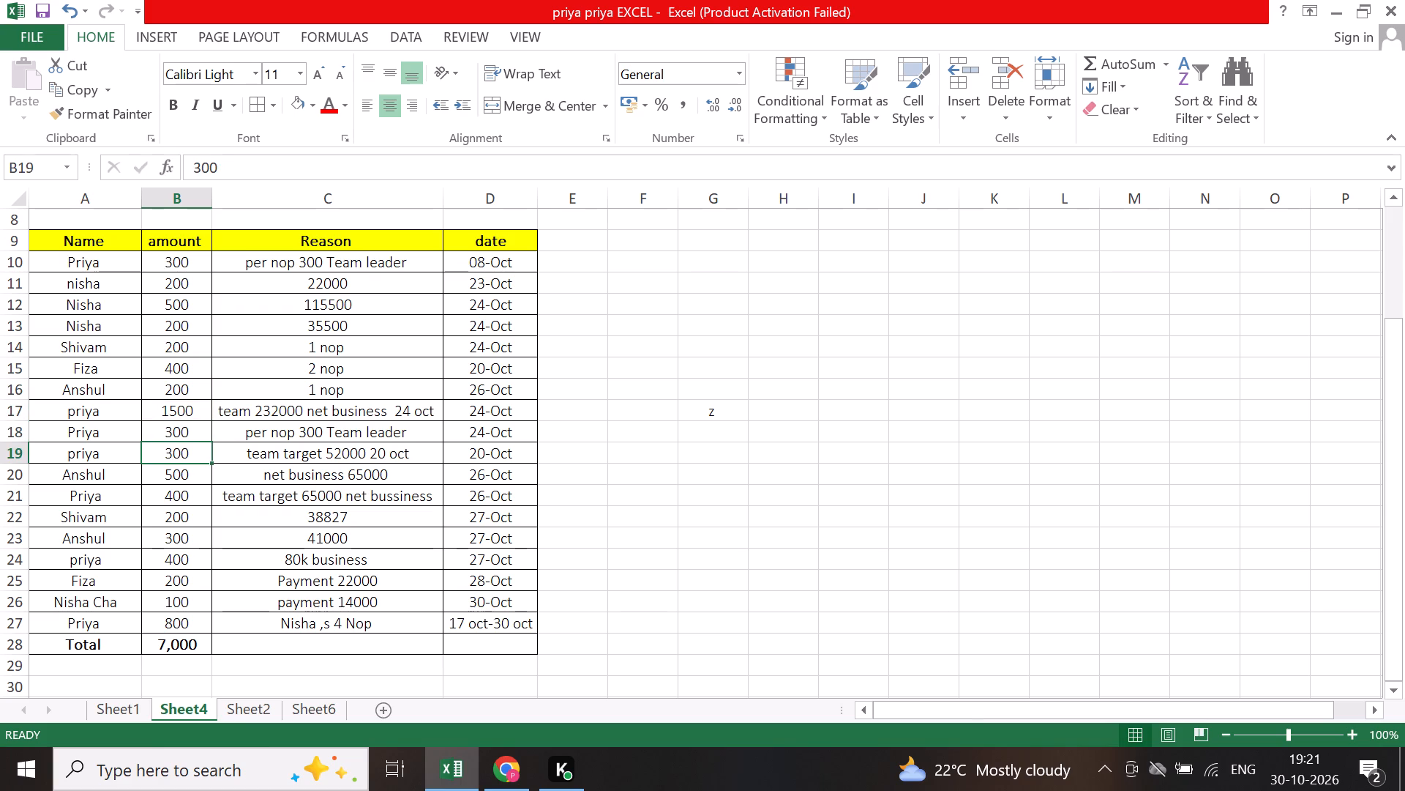
key(Down)
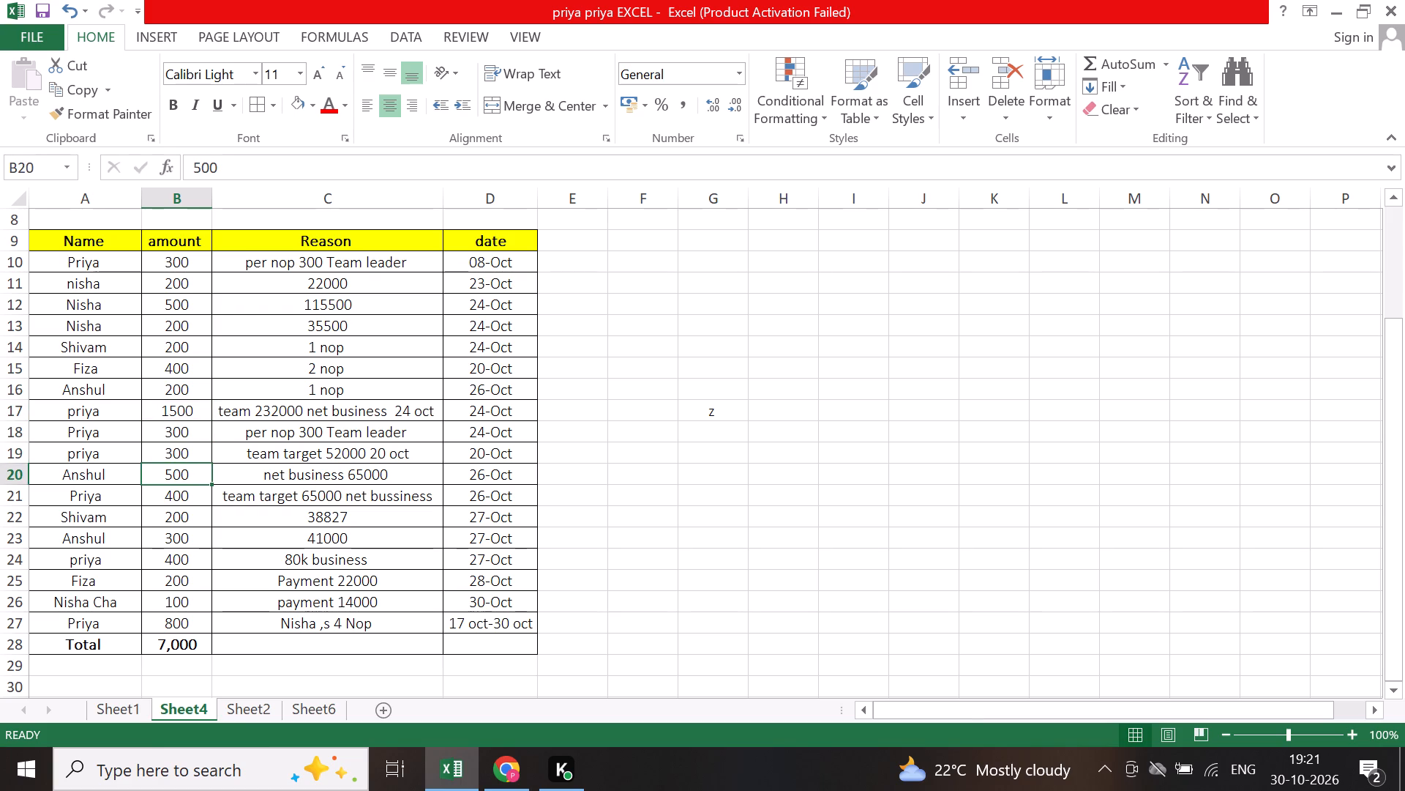
key(Down)
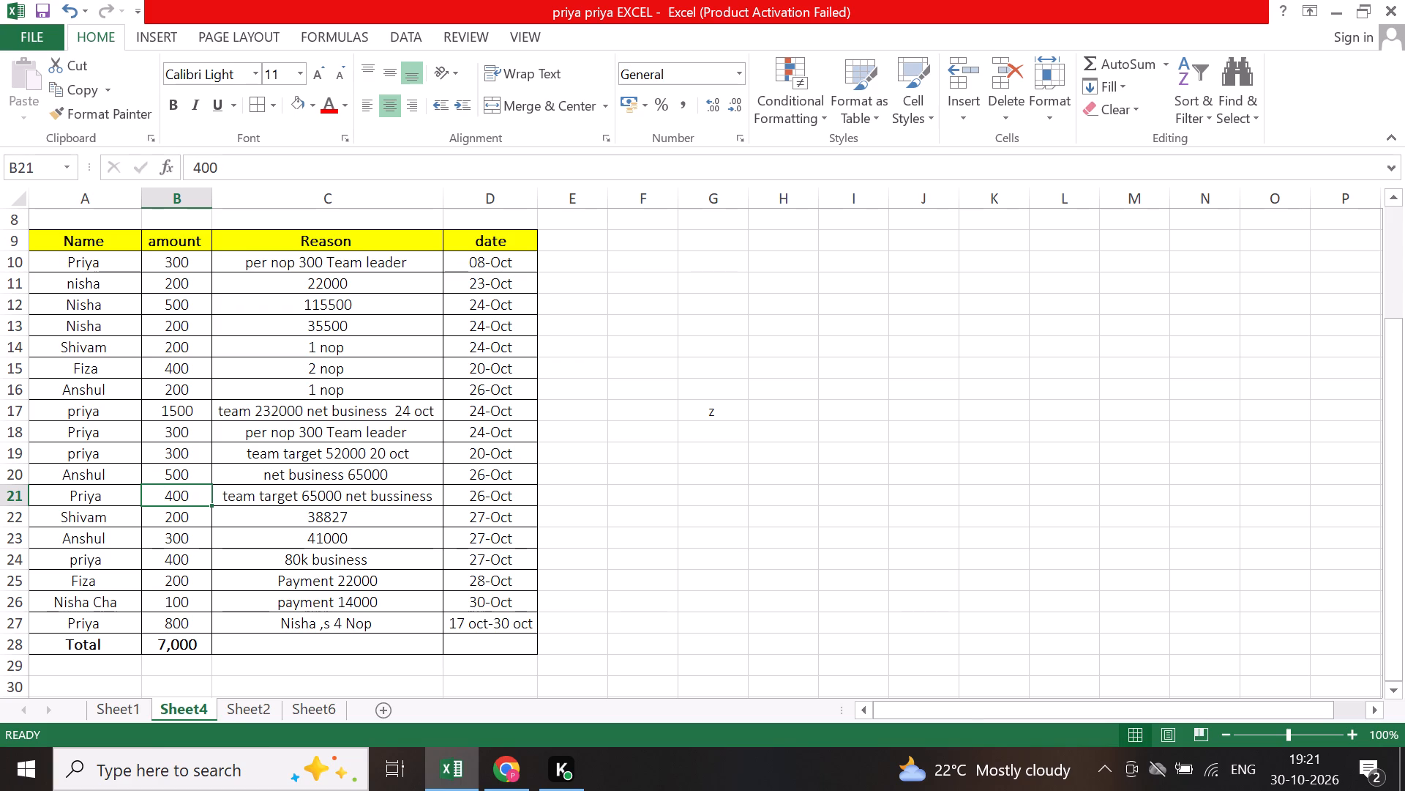
key(Down)
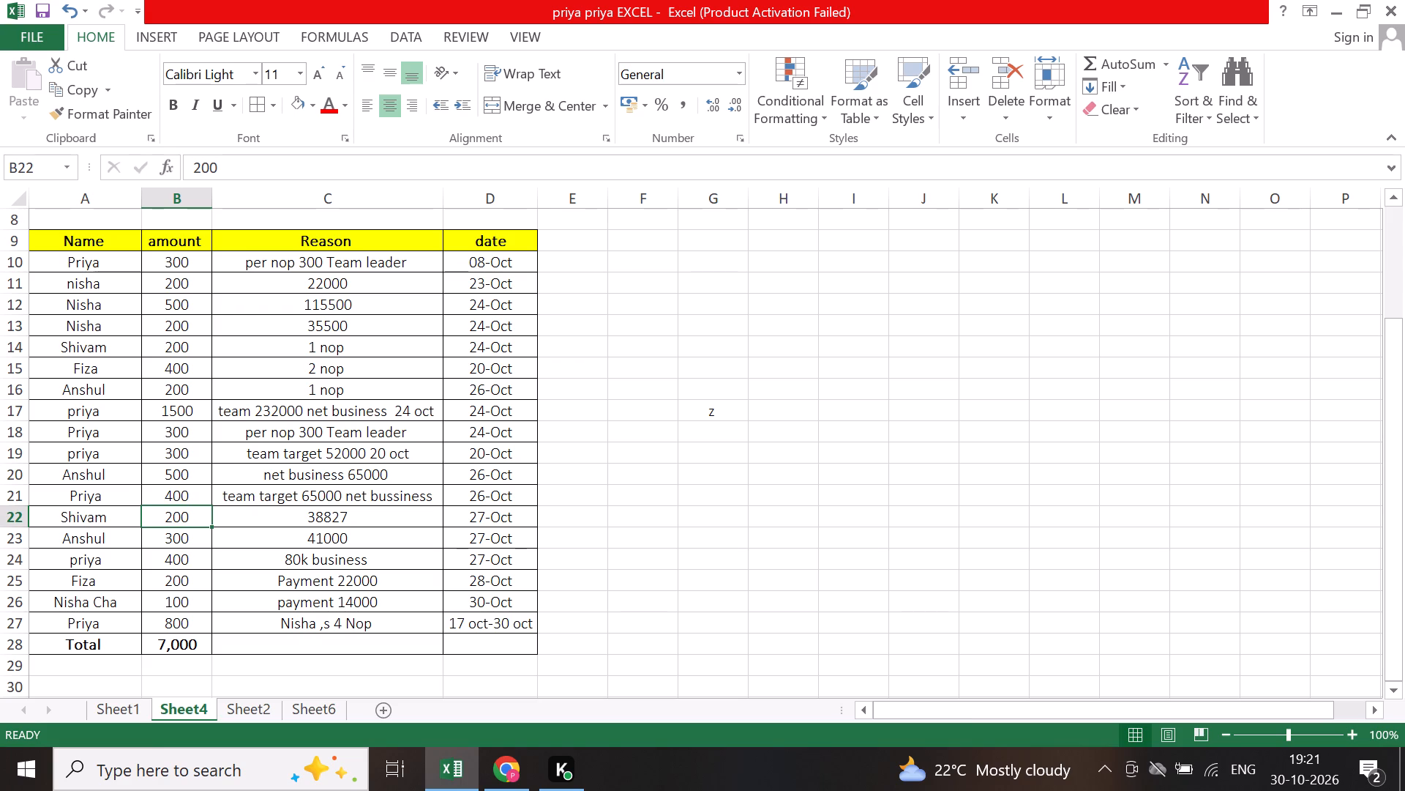
Capture a rectangular screen snip of the whole incentive table, from the header row 9 through the Total row 28.
key(shift+super+s)
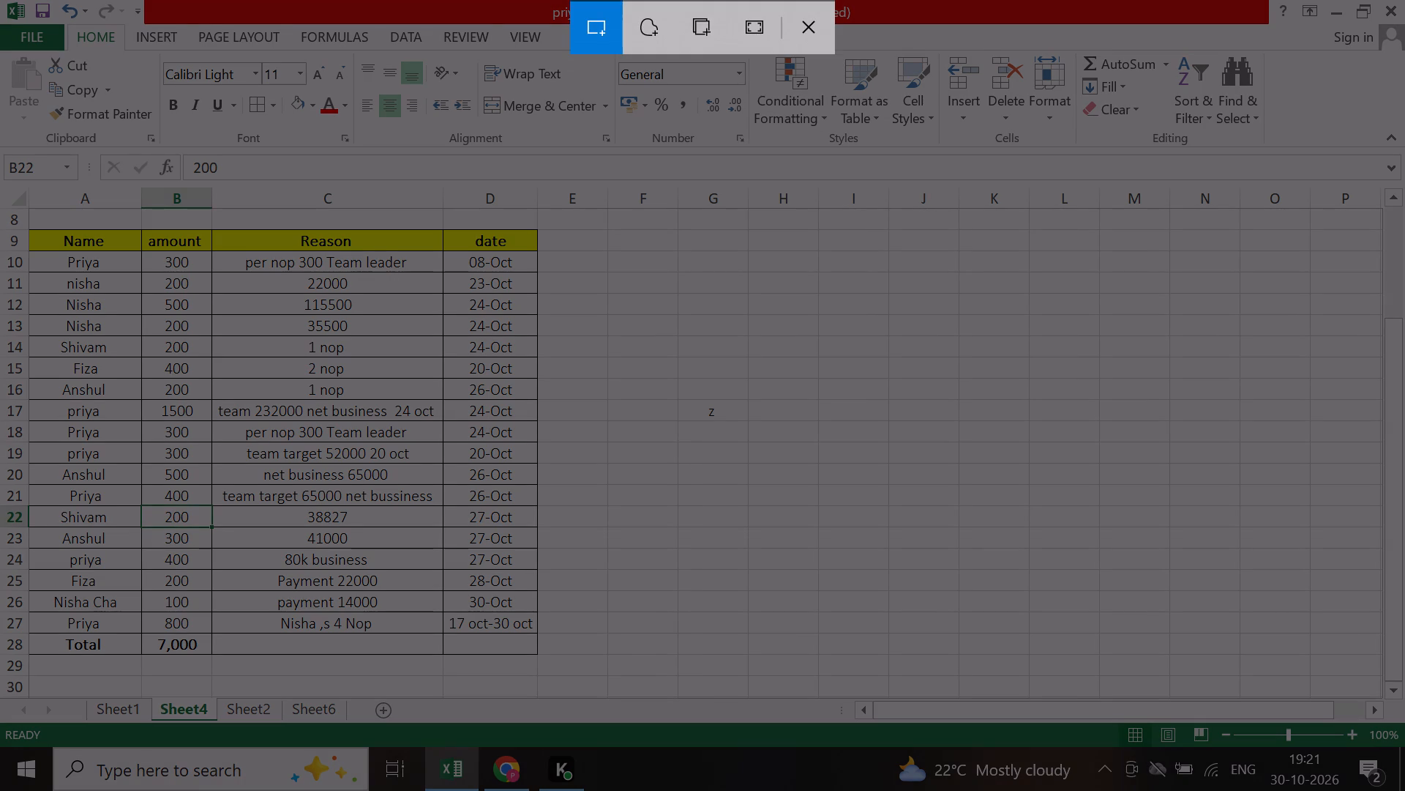
drag(26, 226, 541, 656)
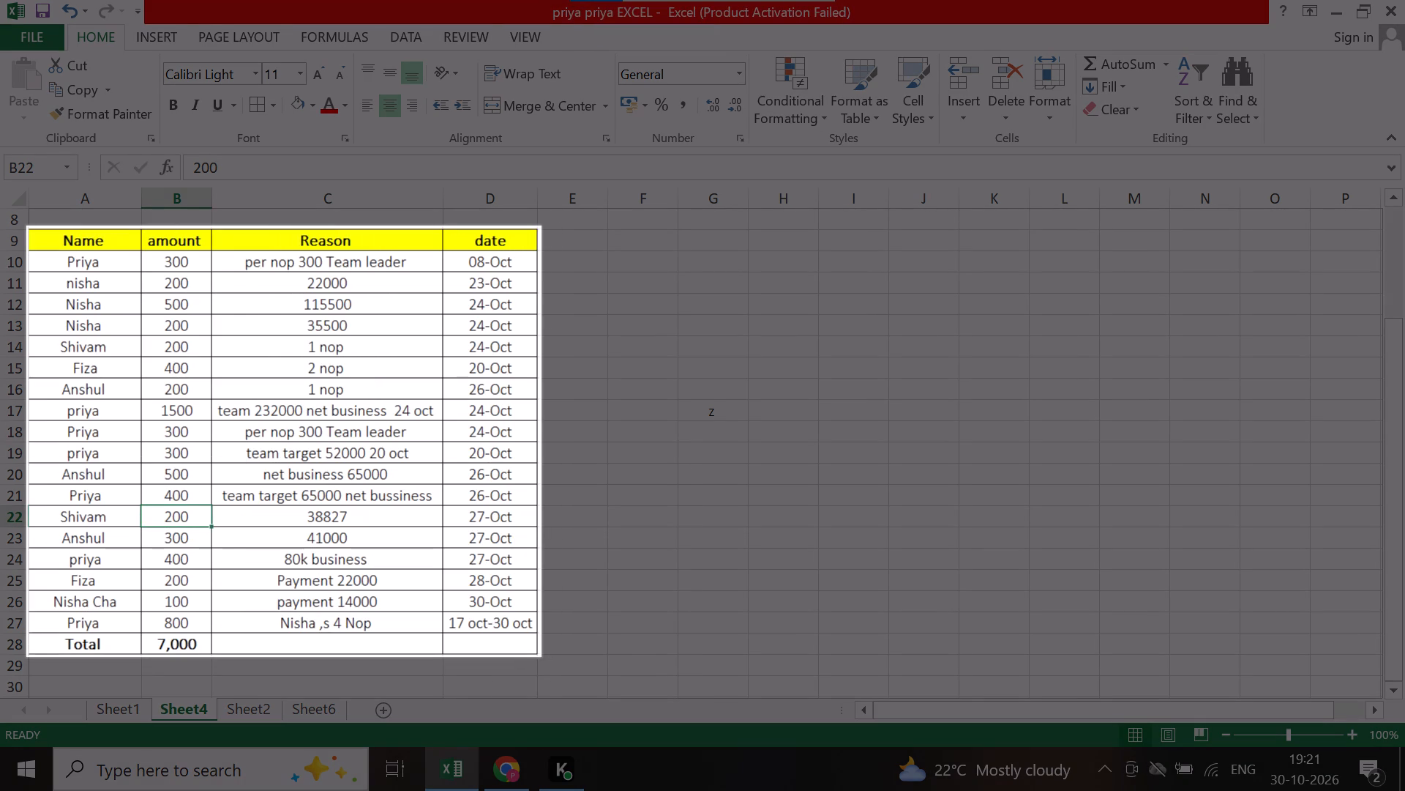
drag(541, 656, 539, 653)
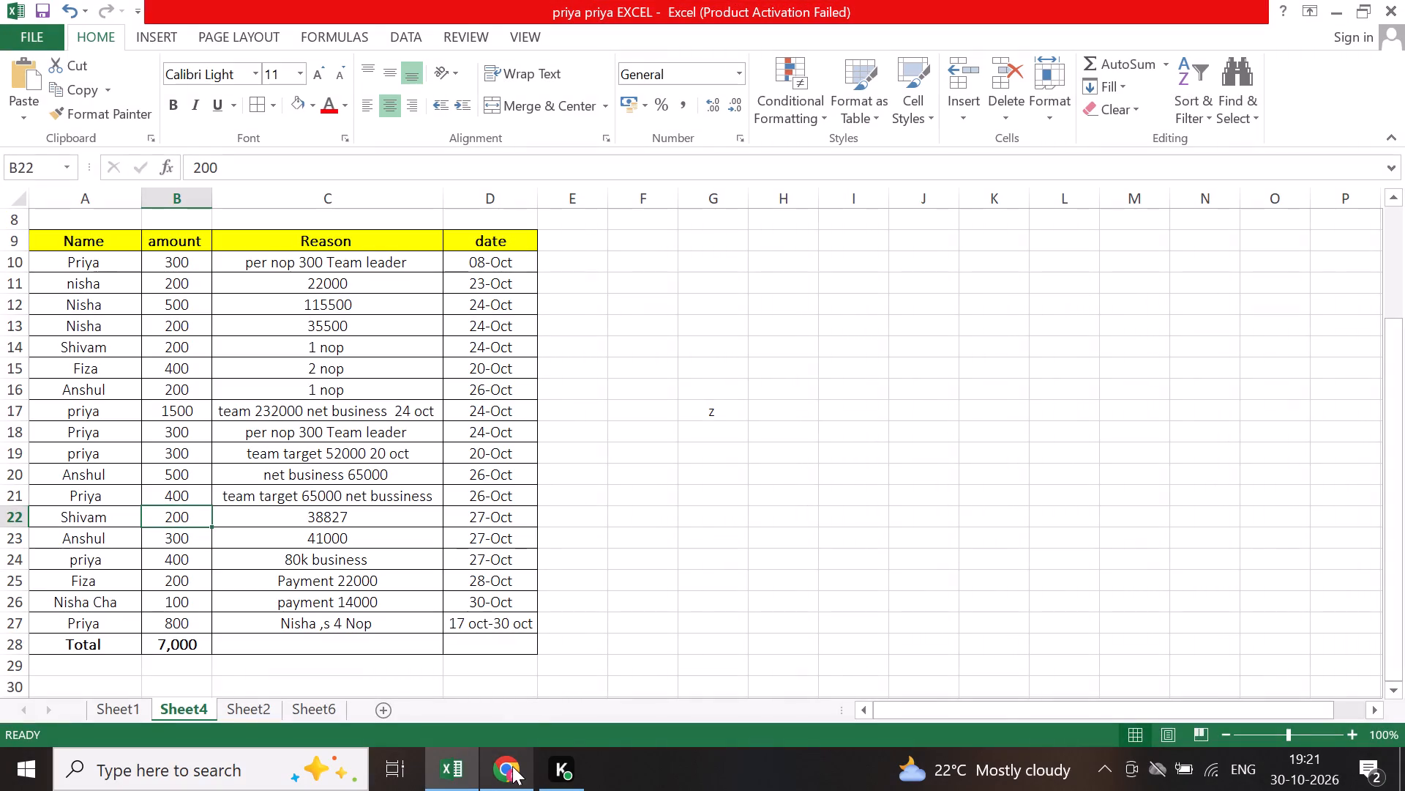
Switch to the Chrome window.
click(512, 767)
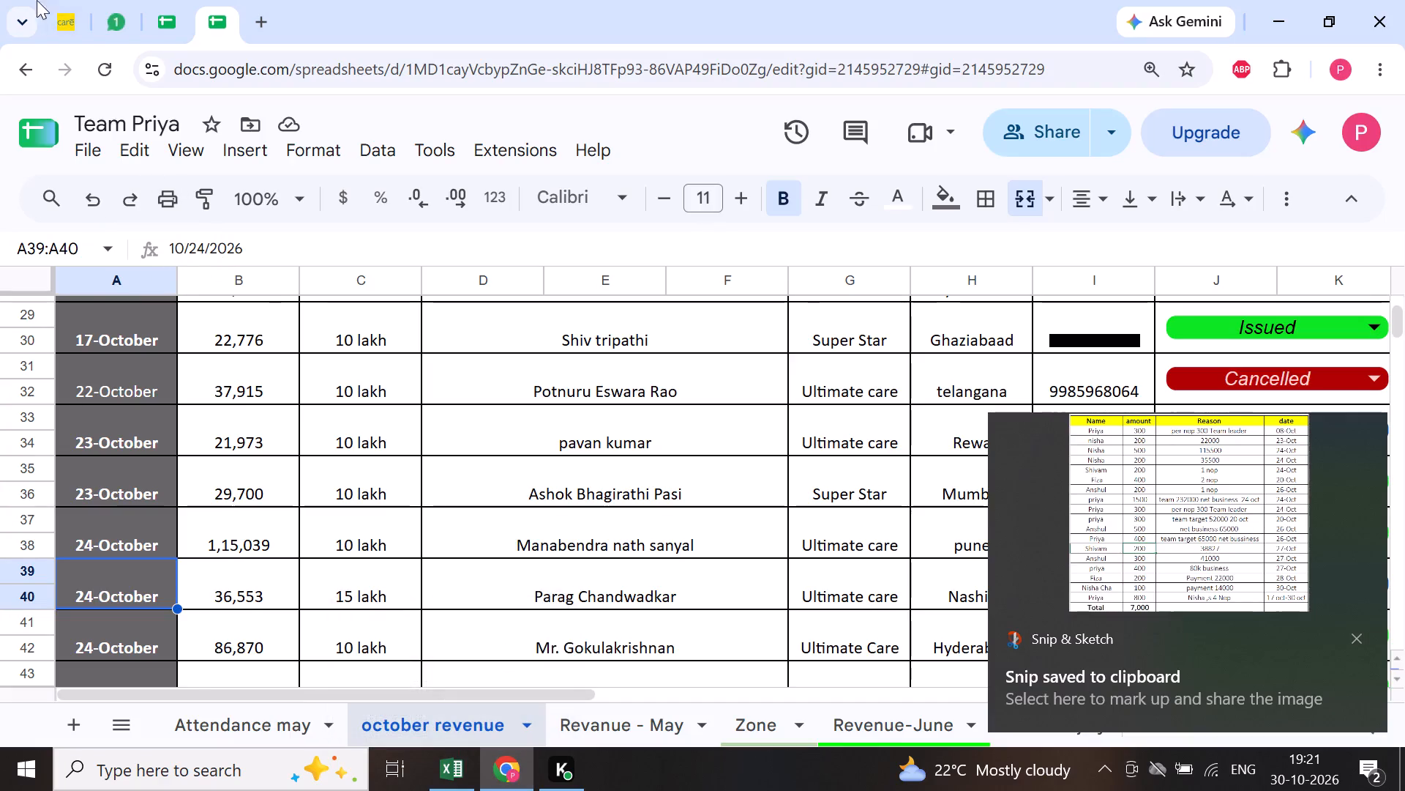